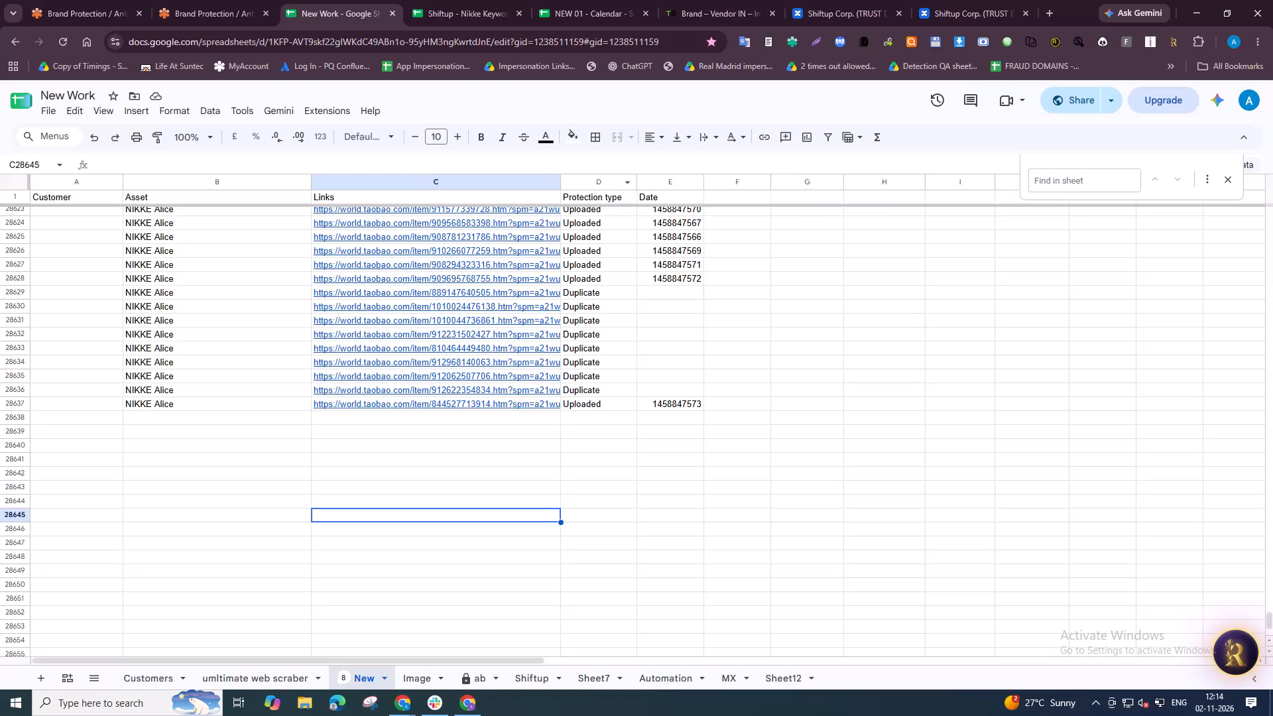
Search Windows for "kuro", launch the Kuro app, and return to the New sheet of the New Work spreadsheet.
{"action": "left_click", "coordinate": [107, 709]}
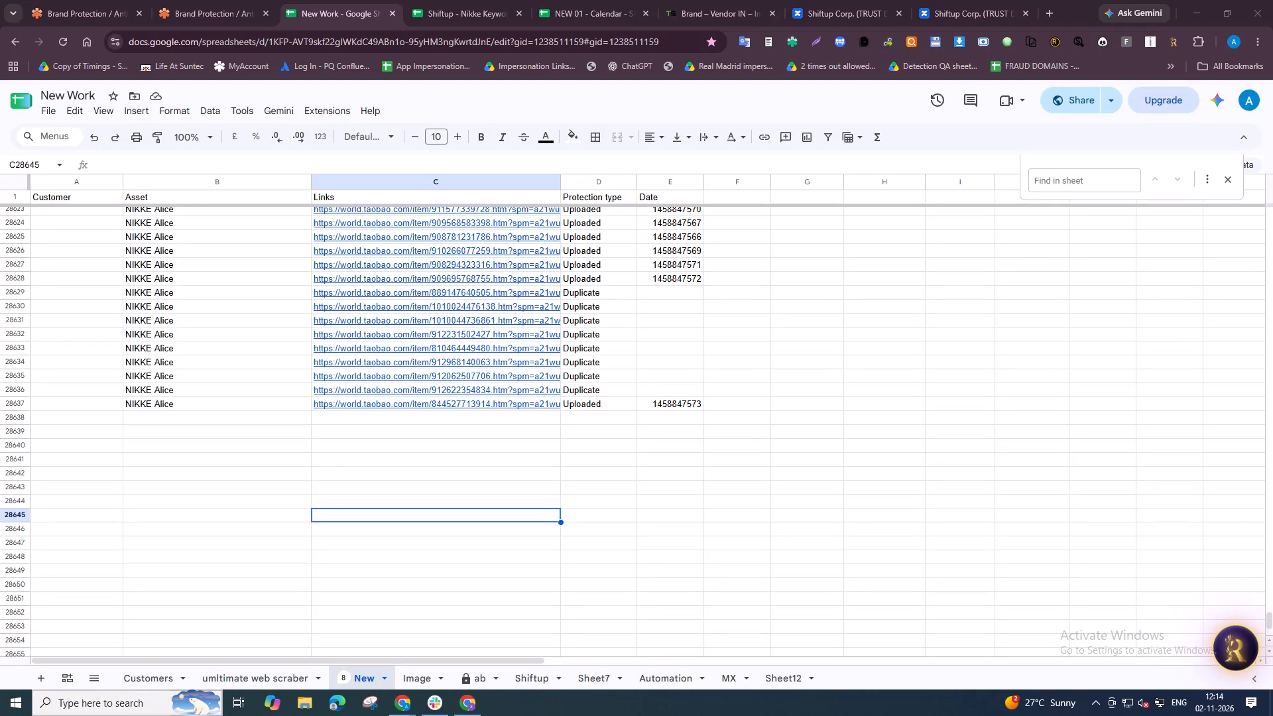
{"action": "type", "text": "kuro"}
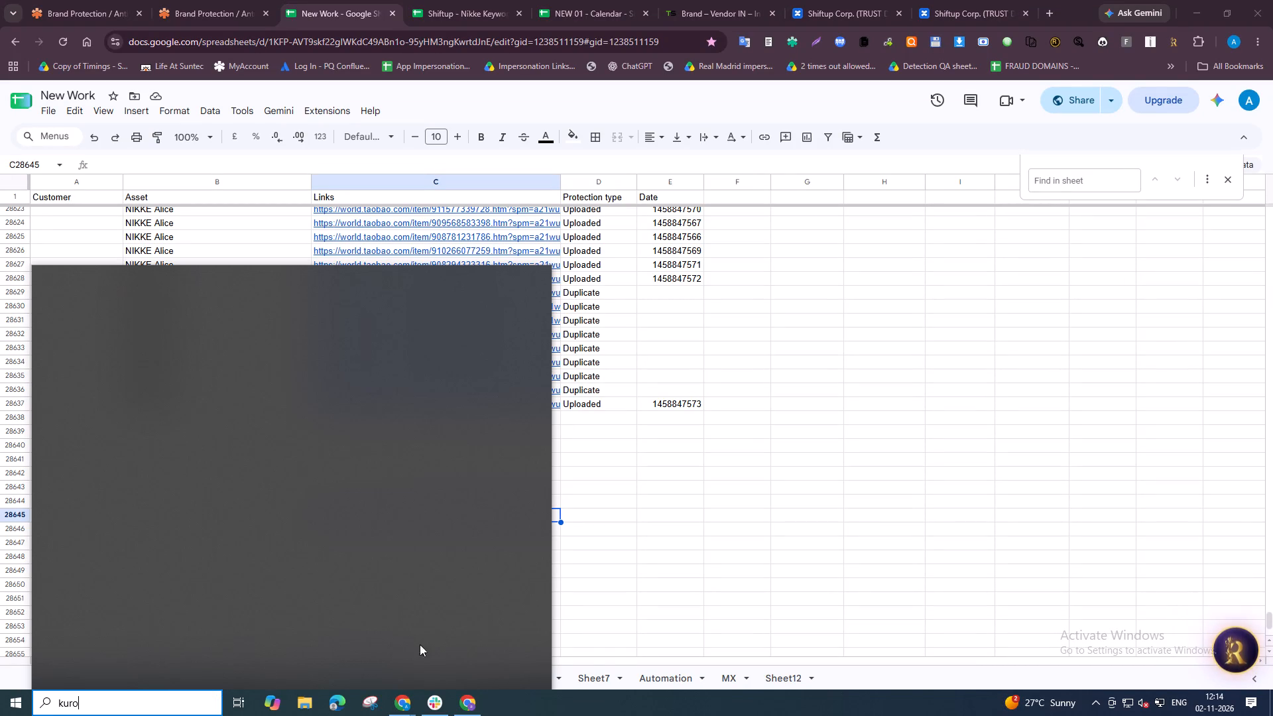
{"action": "left_click", "coordinate": [178, 333]}
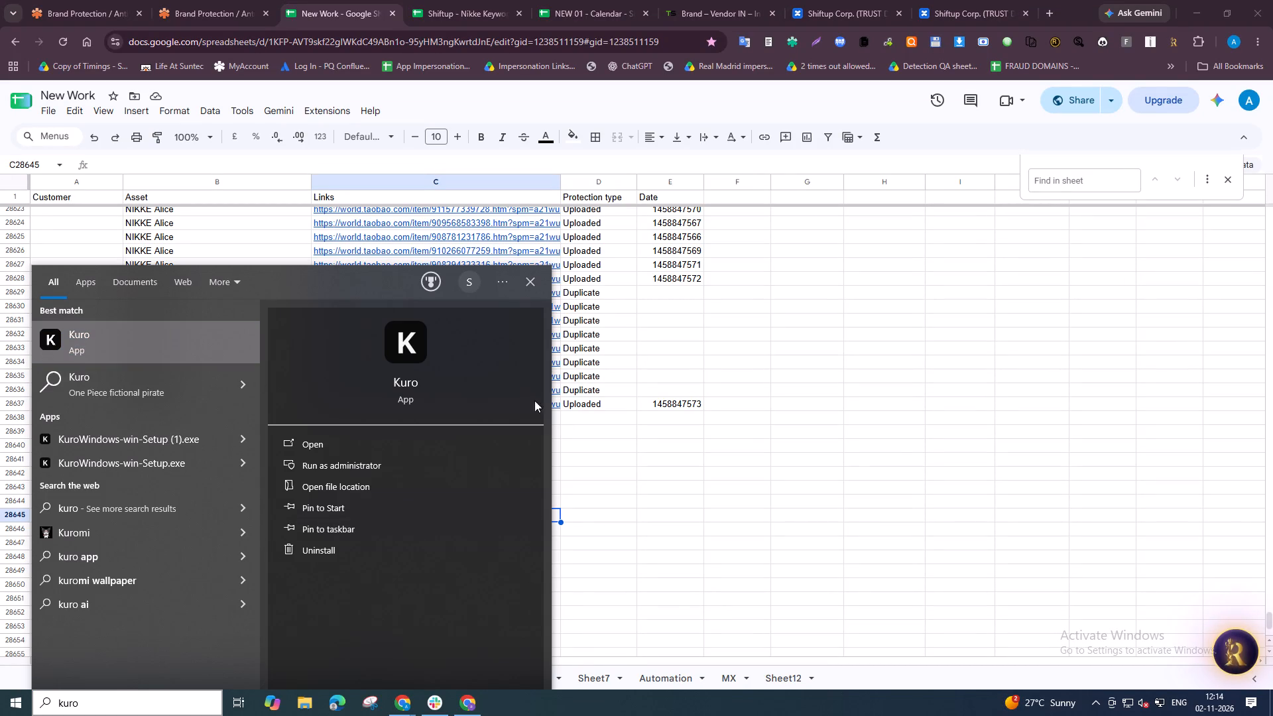
{"action": "left_click", "coordinate": [910, 452]}
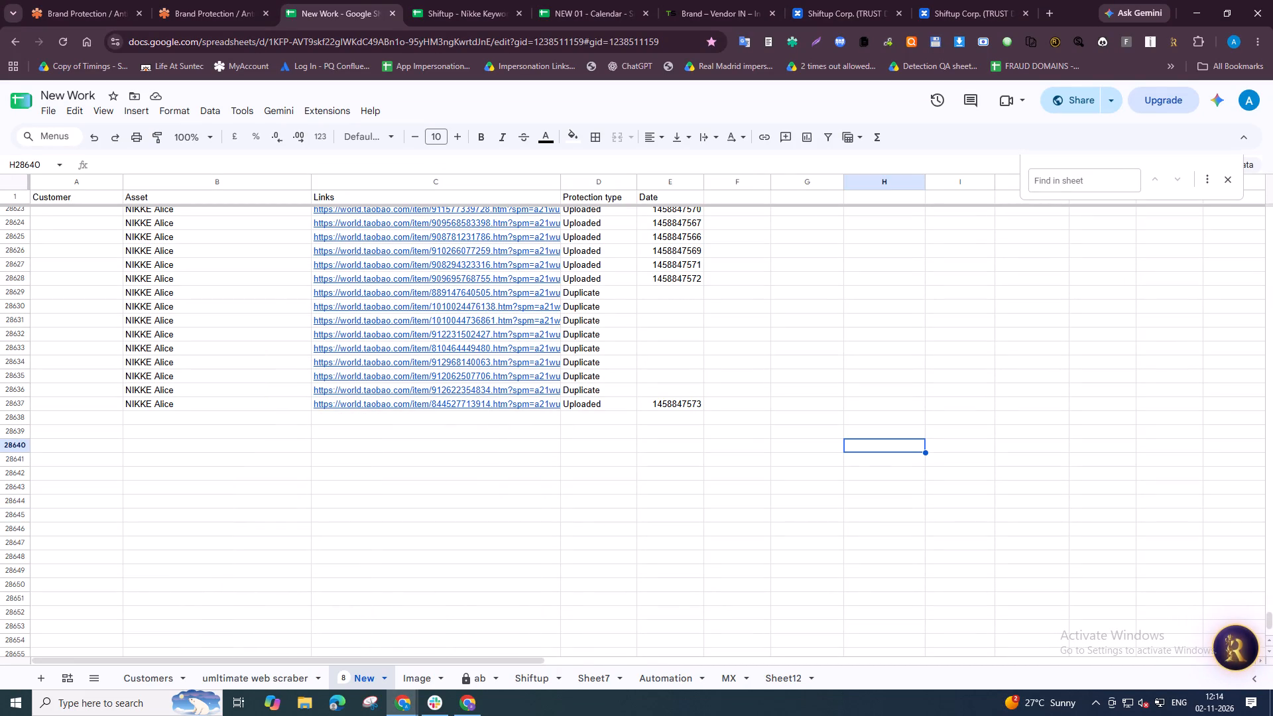
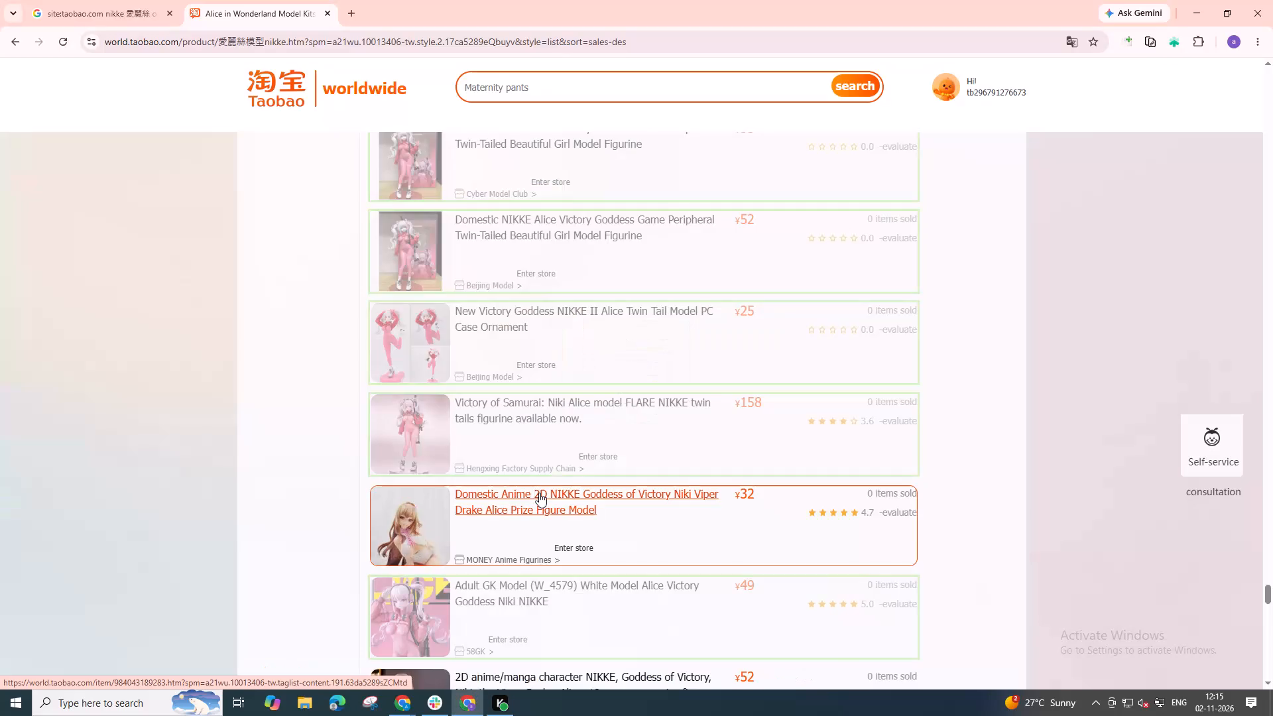
Copy the link of Taobao's "Coolplay Anime Goddess of Victory Alice NIKKE" figurine box set listing and switch to the New Work spreadsheet.
{"action": "scroll", "coordinate": [644, 434], "scroll_direction": "down", "scroll_amount": 1}
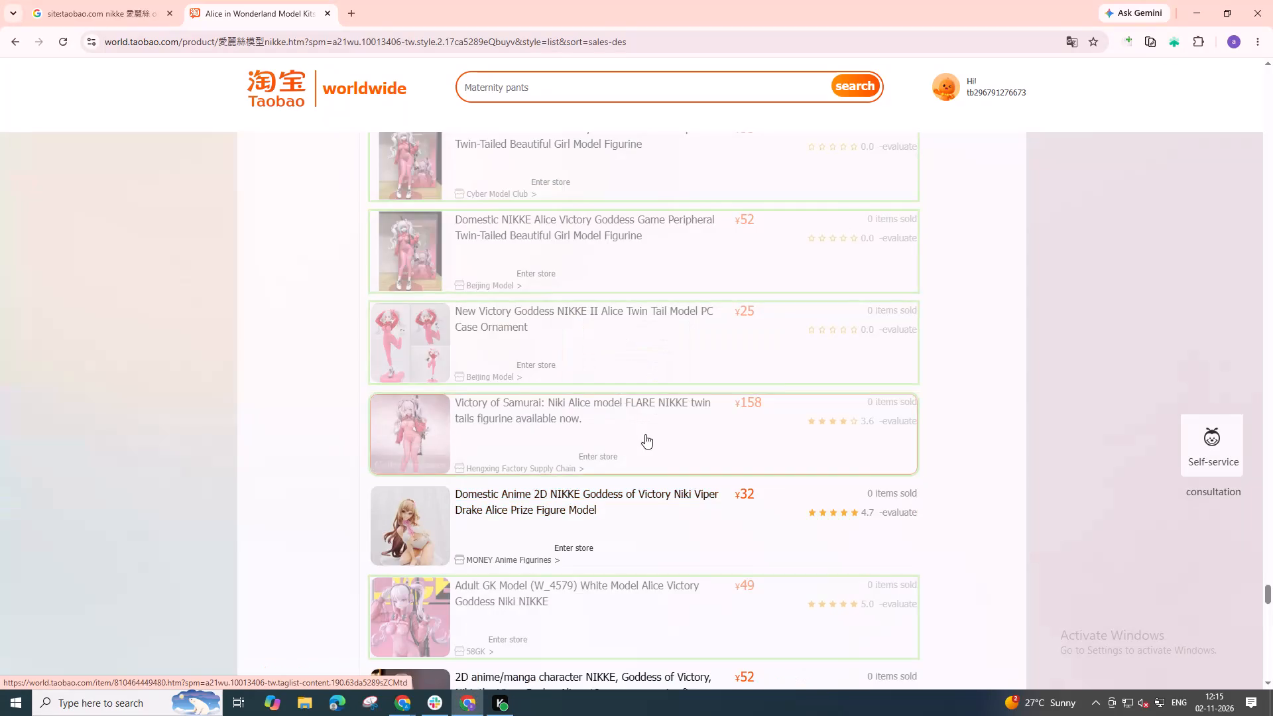
{"action": "scroll", "coordinate": [645, 434], "scroll_direction": "down", "scroll_amount": 8}
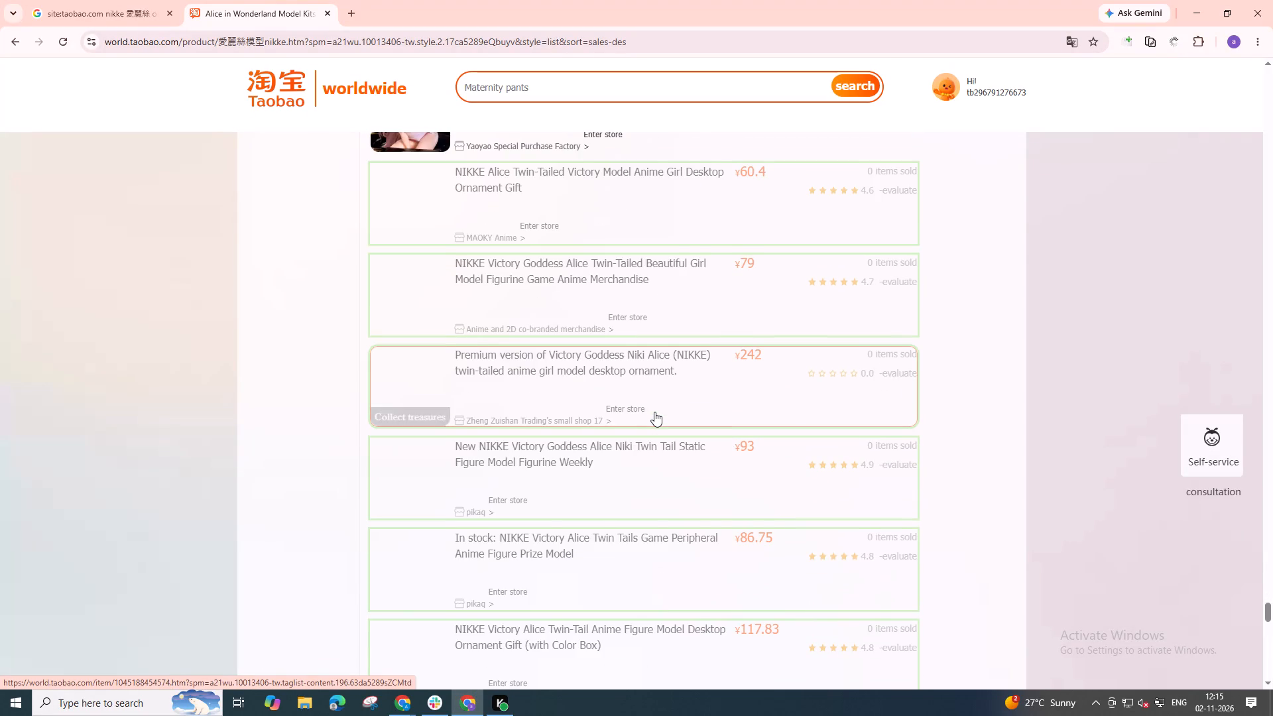
{"action": "scroll", "coordinate": [656, 411], "scroll_direction": "down", "scroll_amount": 6}
{"action": "scroll", "coordinate": [675, 295], "scroll_direction": "down", "scroll_amount": 7}
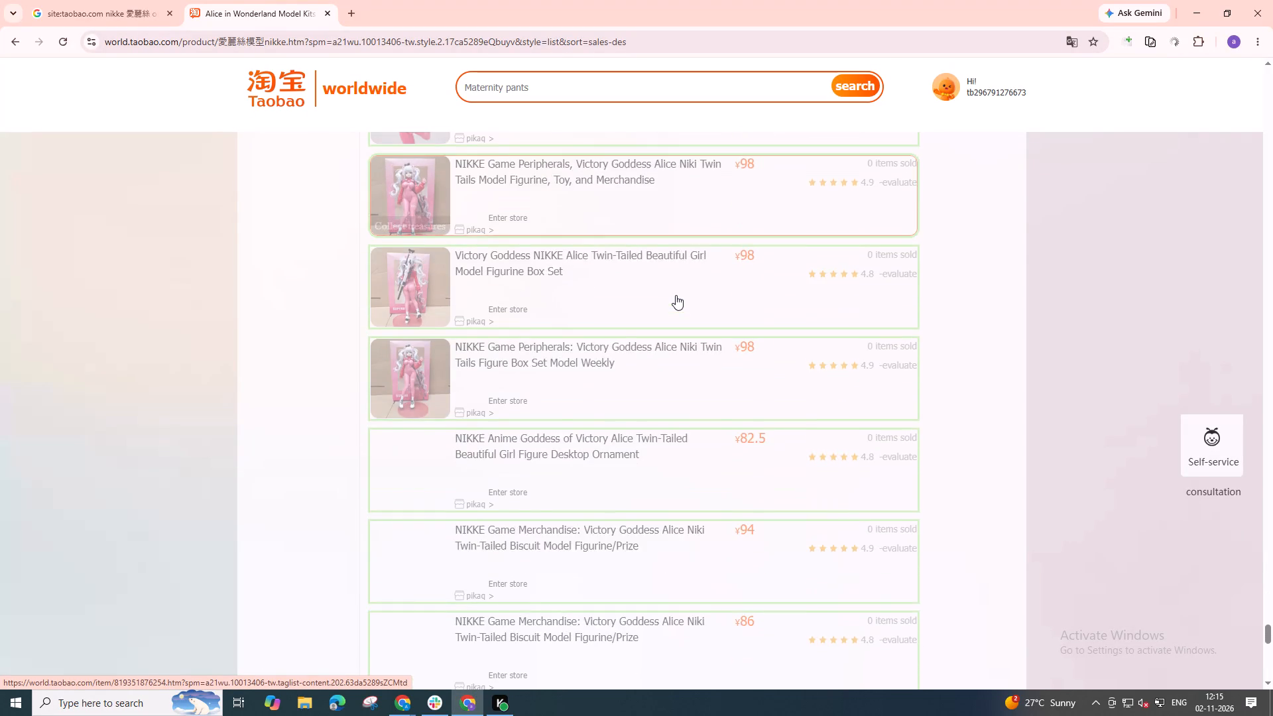
{"action": "scroll", "coordinate": [676, 295], "scroll_direction": "down", "scroll_amount": 6}
{"action": "right_click", "coordinate": [620, 304]}
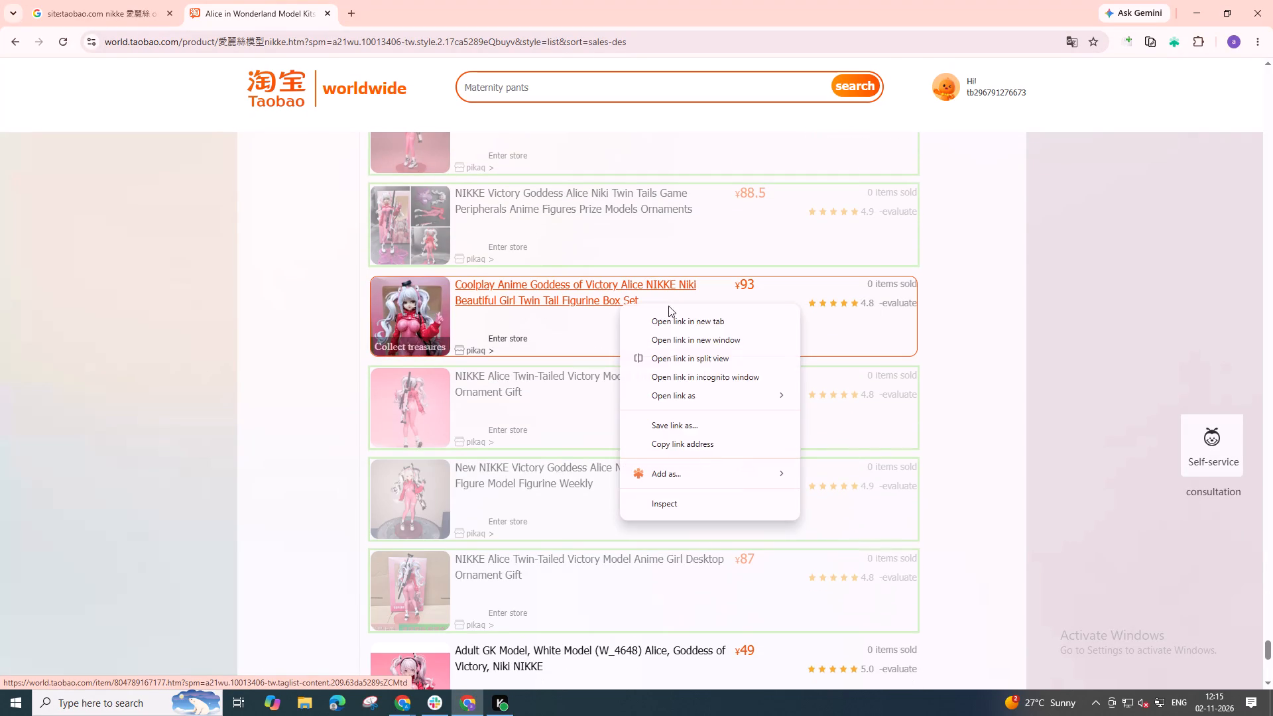
{"action": "left_click", "coordinate": [716, 444]}
{"action": "key", "text": "alt+Tab"}
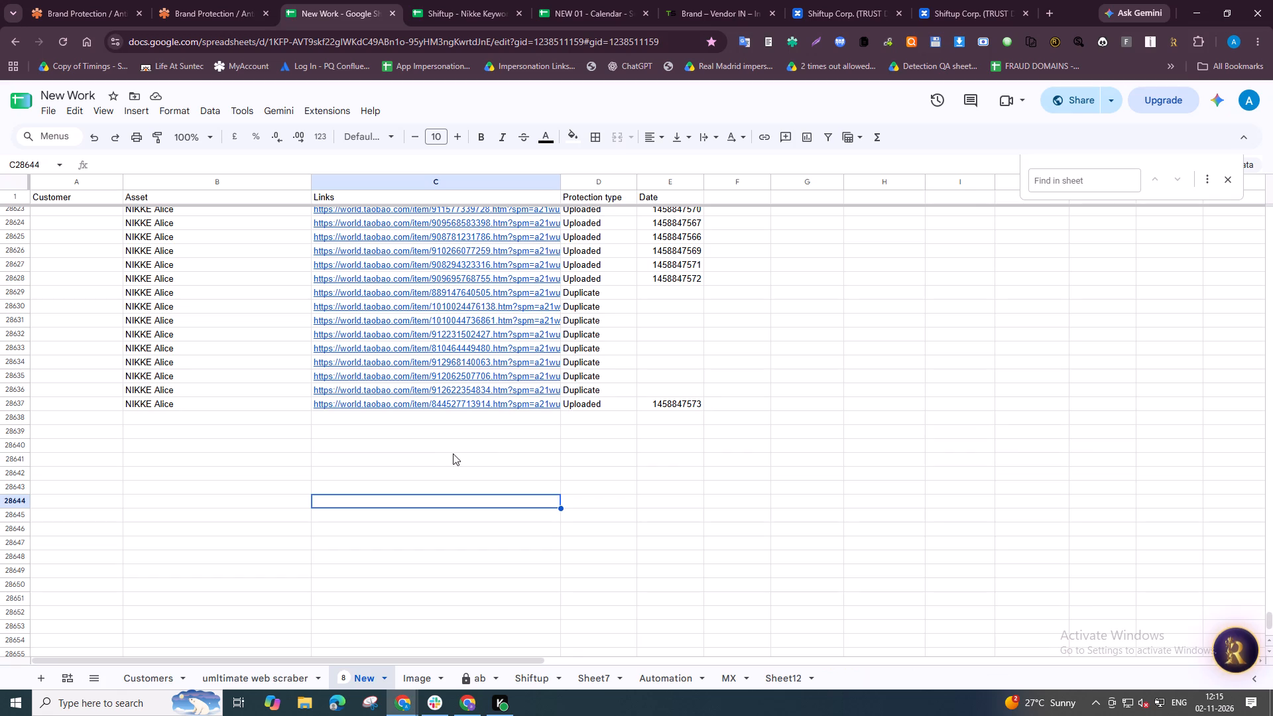
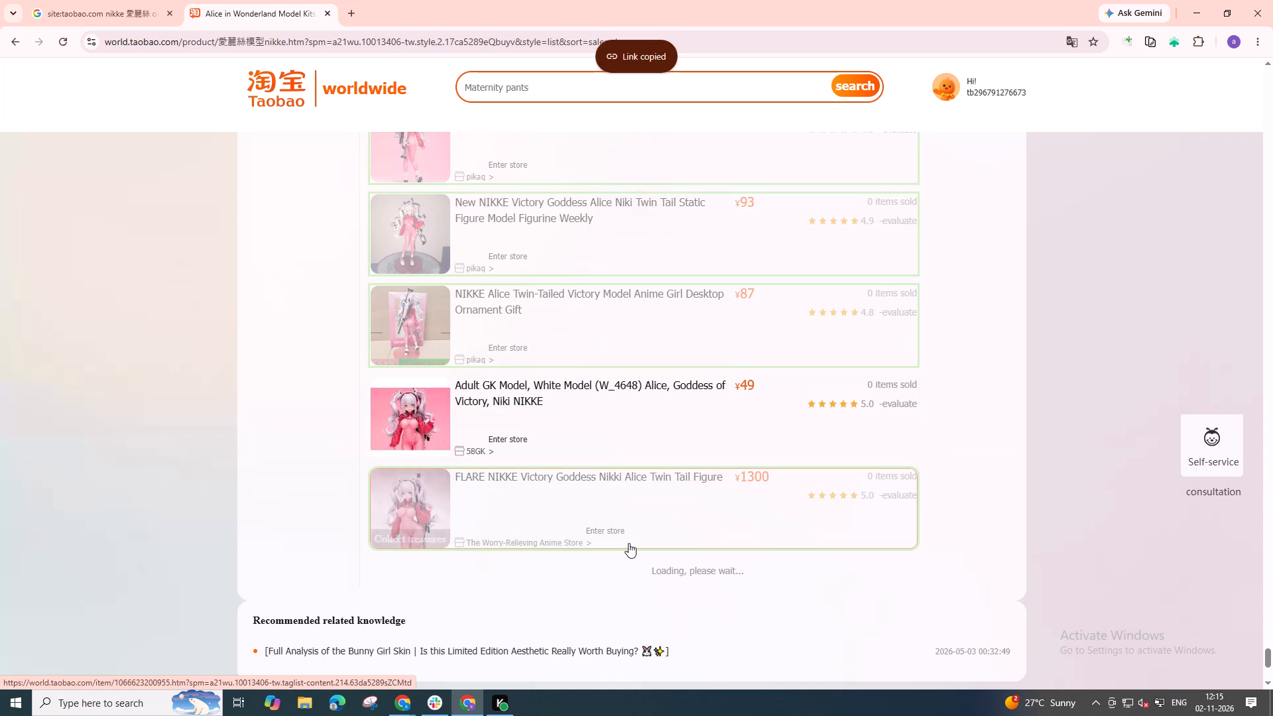
Paste the copied Coolplay Alice box set listing link into cell C28642 of the New sheet.
{"action": "key", "text": "alt+Tab"}
{"action": "key", "text": "alt+Tab"}
{"action": "left_click", "coordinate": [488, 481]}
{"action": "key", "text": "ctrl+v"}
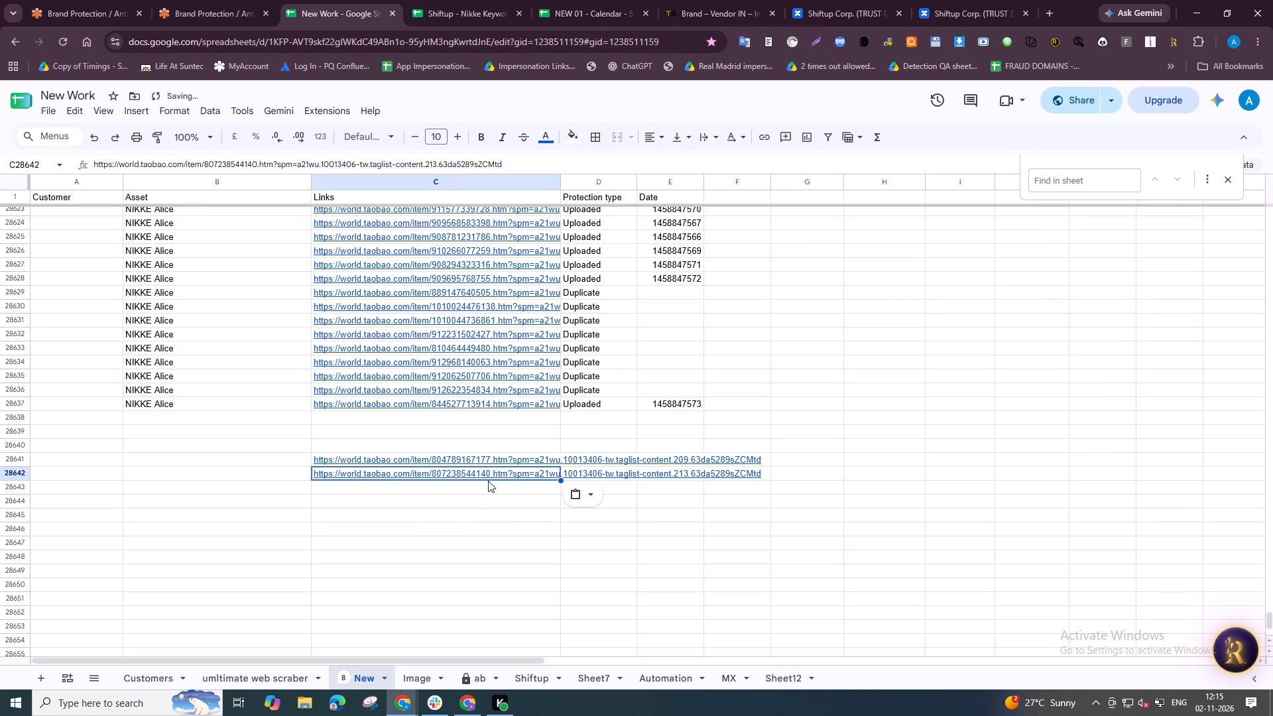
Copy the link of Taobao's "NIKKE Alice Sword Art Online figure GK from Yuejiang Meme Studio" listing into cell C28640.
{"action": "key", "text": "alt+Tab"}
{"action": "scroll", "coordinate": [517, 427], "scroll_direction": "down", "scroll_amount": 5}
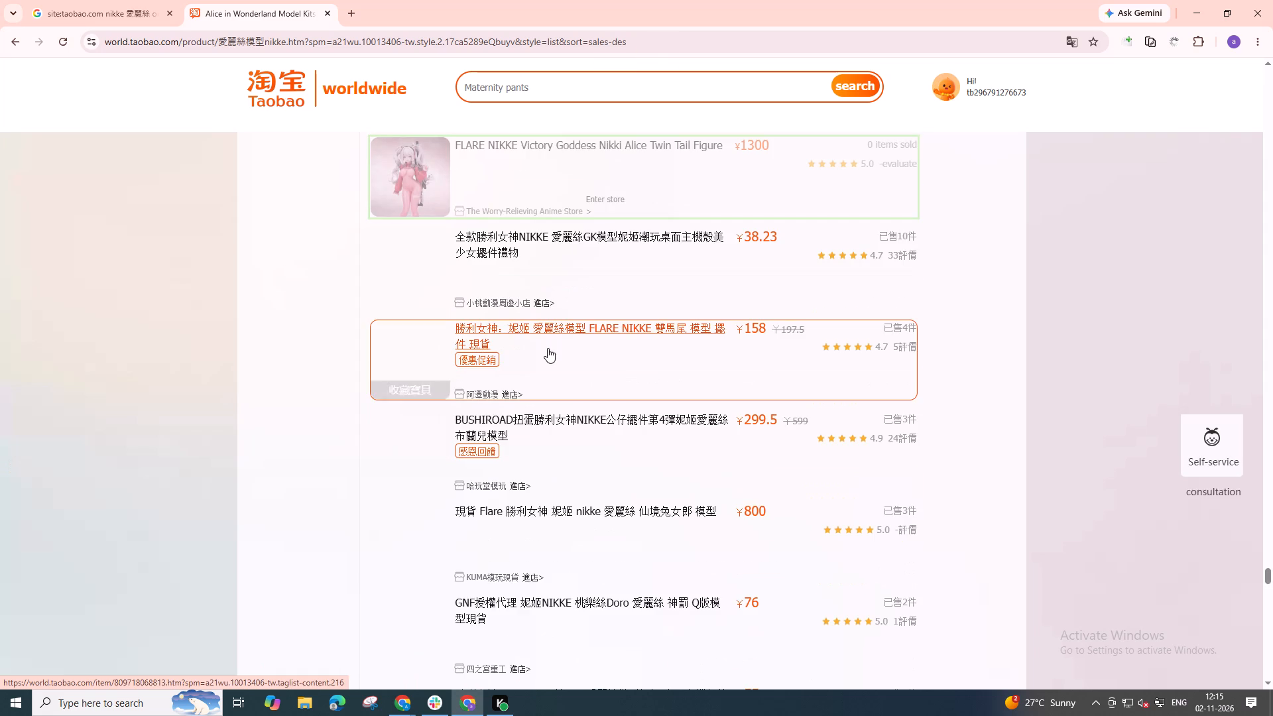
{"action": "scroll", "coordinate": [225, 306], "scroll_direction": "down", "scroll_amount": 3}
{"action": "scroll", "coordinate": [227, 304], "scroll_direction": "up", "scroll_amount": 1}
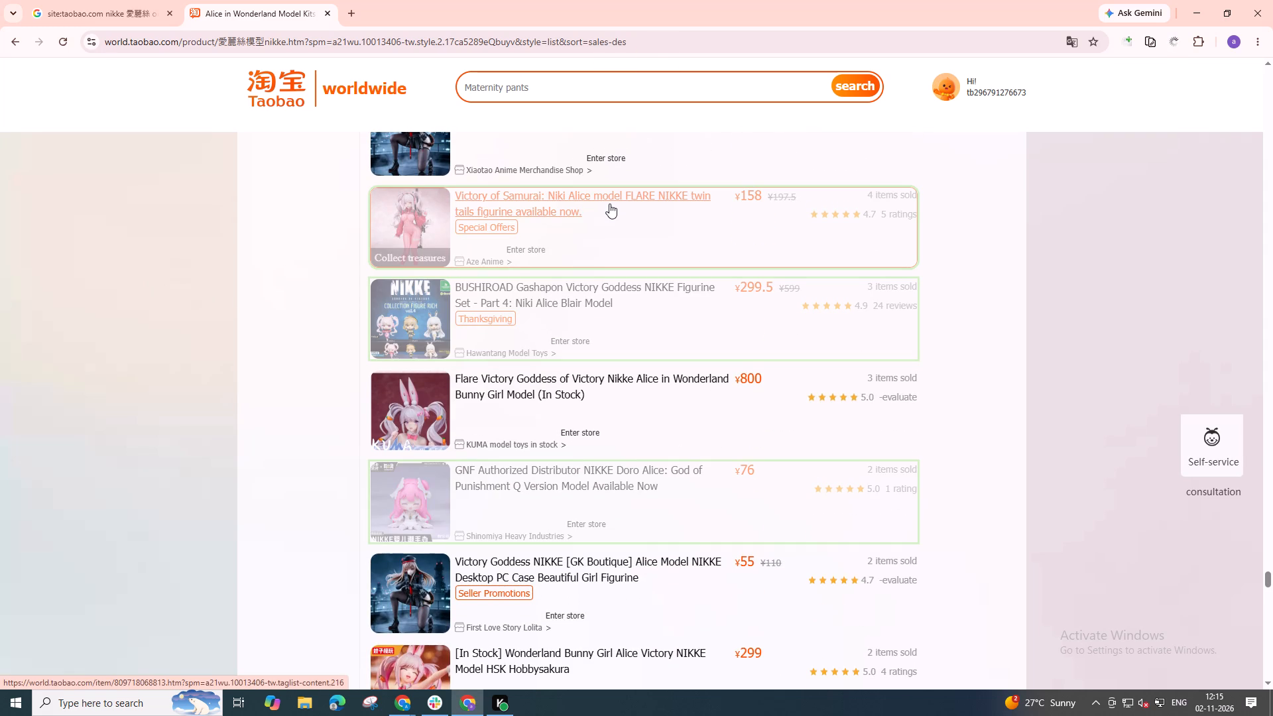
{"action": "scroll", "coordinate": [609, 204], "scroll_direction": "down", "scroll_amount": 3}
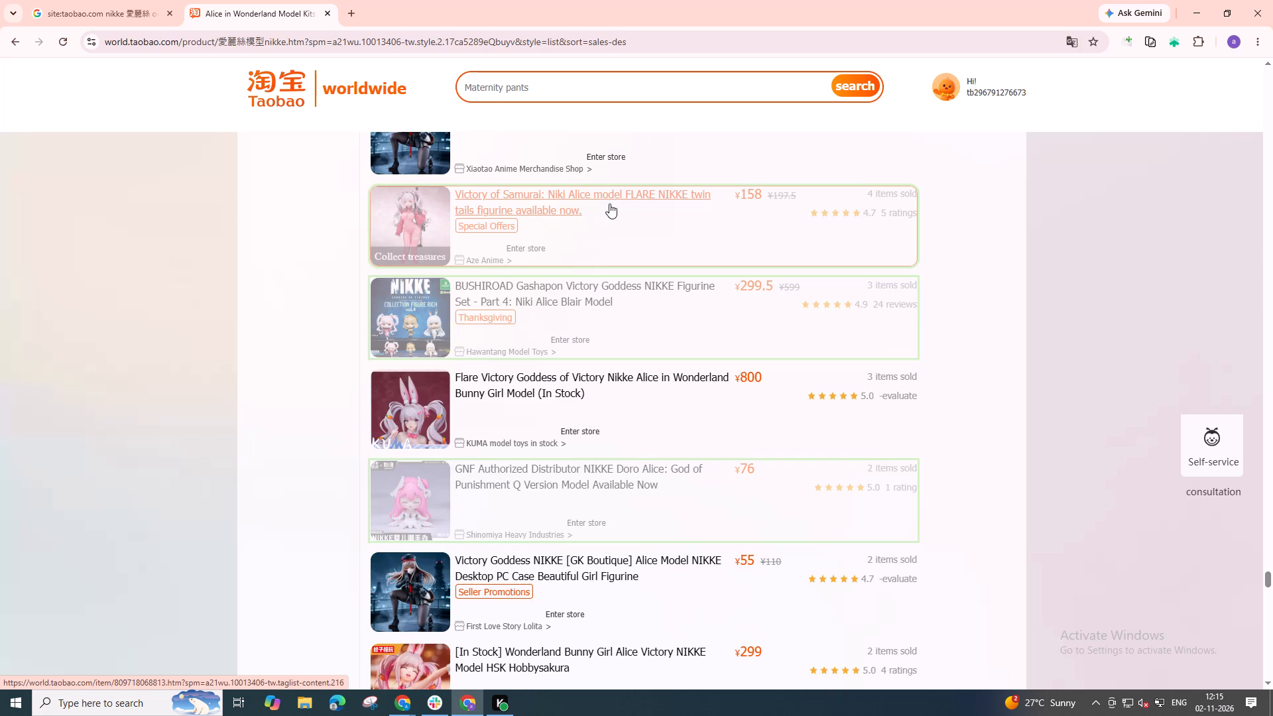
{"action": "scroll", "coordinate": [609, 204], "scroll_direction": "down", "scroll_amount": 9}
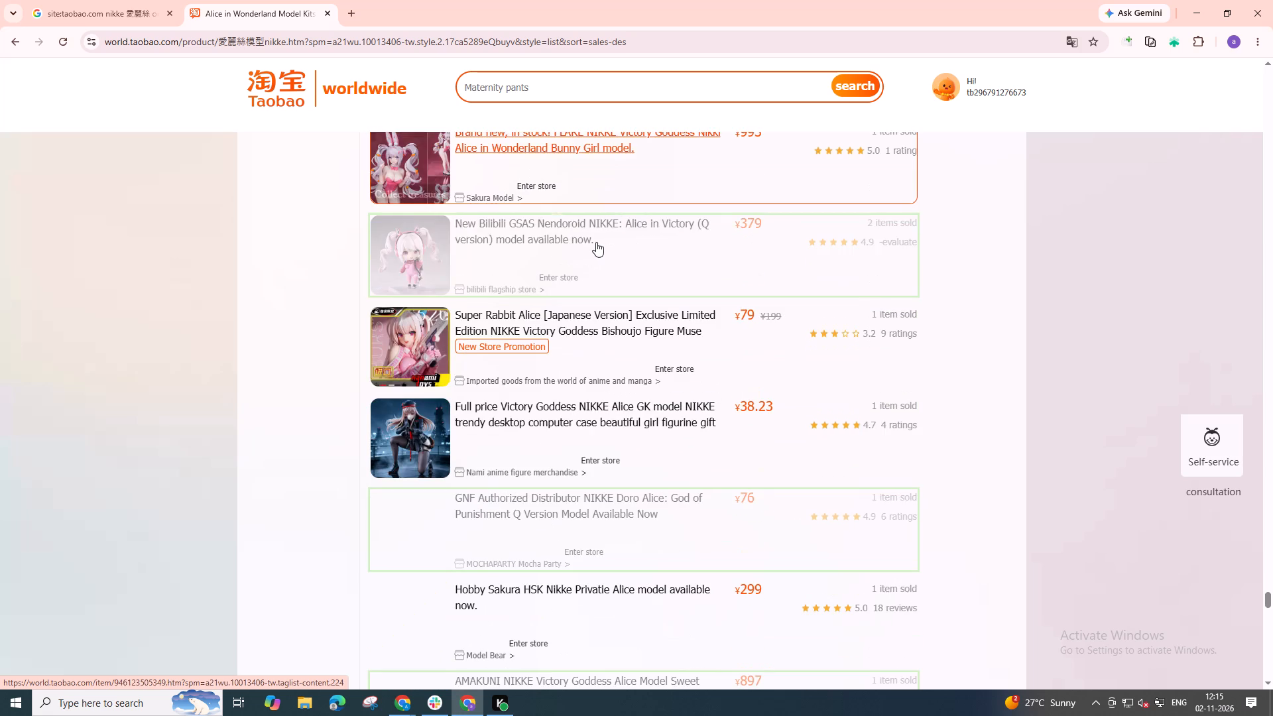
{"action": "scroll", "coordinate": [596, 242], "scroll_direction": "down", "scroll_amount": 14}
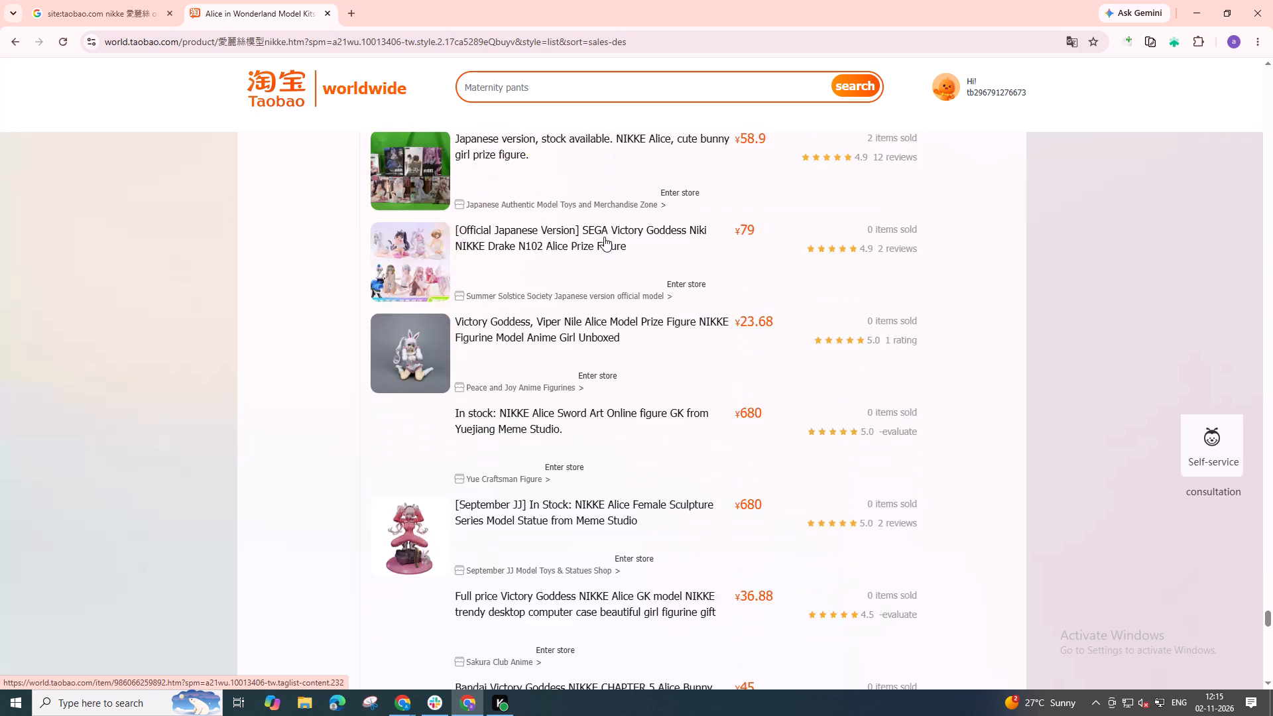
{"action": "right_click", "coordinate": [532, 222]}
{"action": "left_click", "coordinate": [601, 354]}
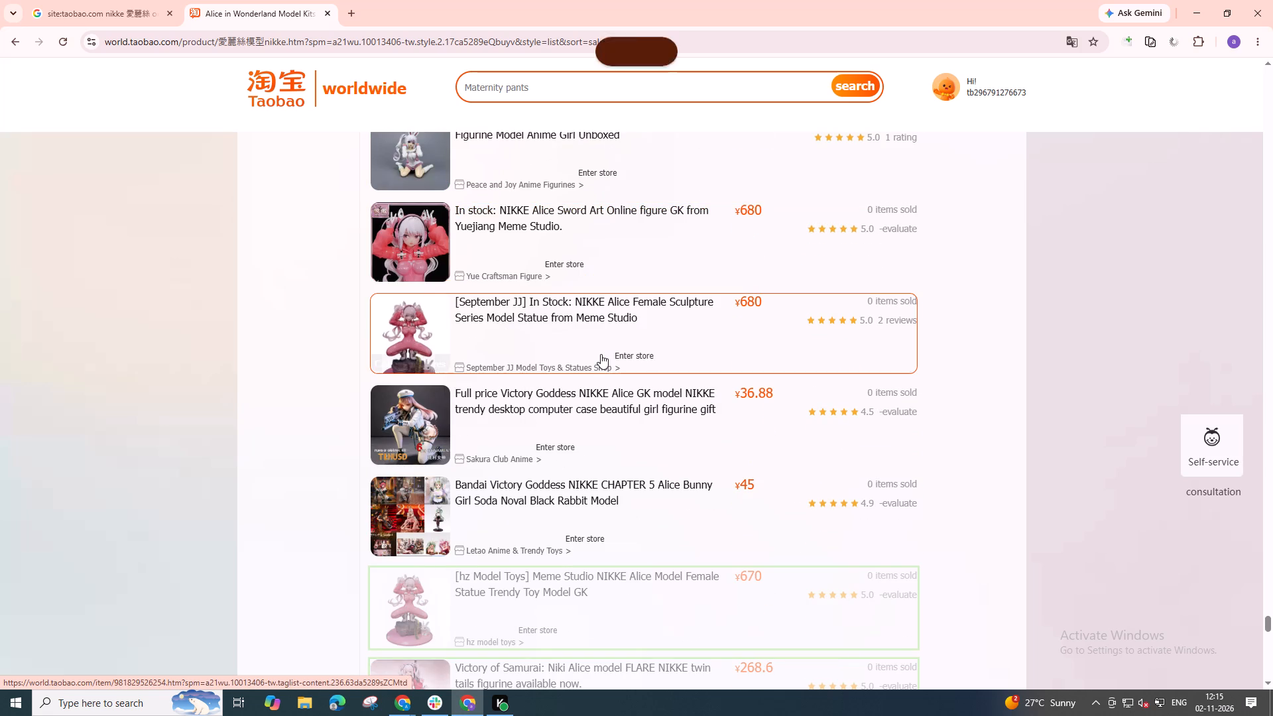
{"action": "key", "text": "alt+Tab"}
{"action": "left_click", "coordinate": [519, 449]}
{"action": "key", "text": "ctrl+v"}
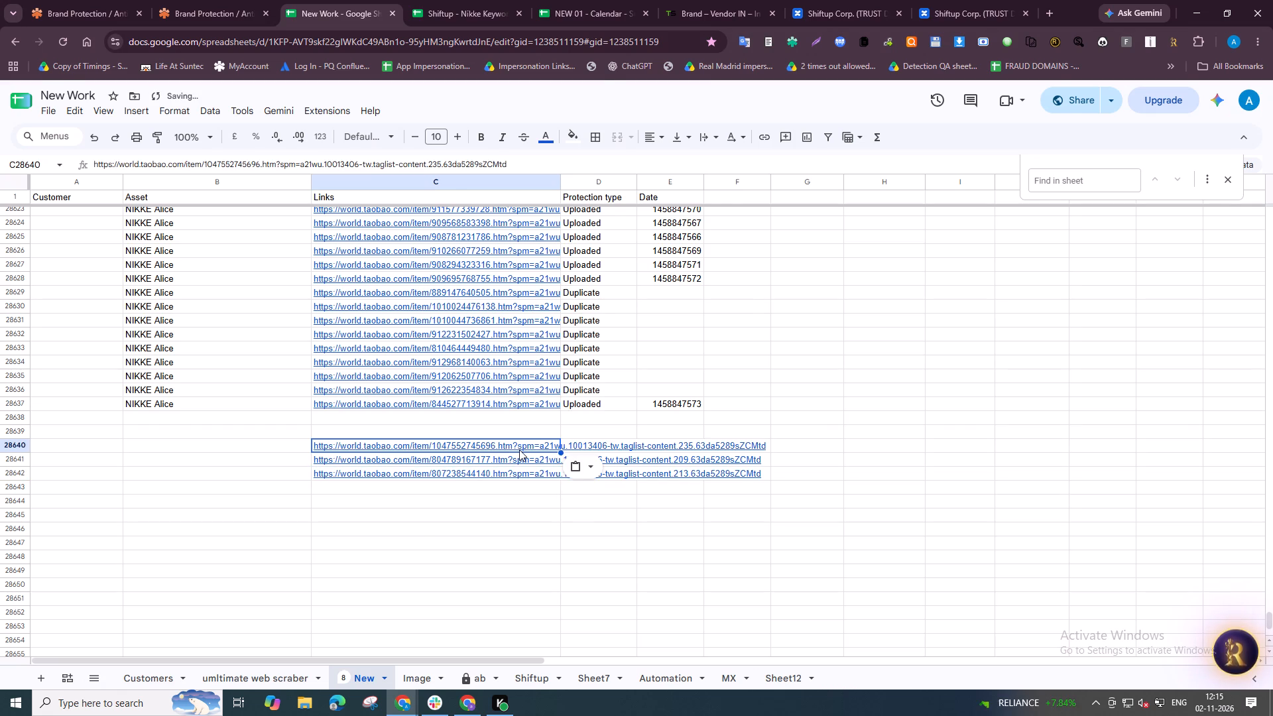
Examine the following Taobao results for more Alice figurine listings that still need recording.
{"action": "key", "text": "alt+Tab"}
{"action": "scroll", "coordinate": [608, 320], "scroll_direction": "down", "scroll_amount": 7}
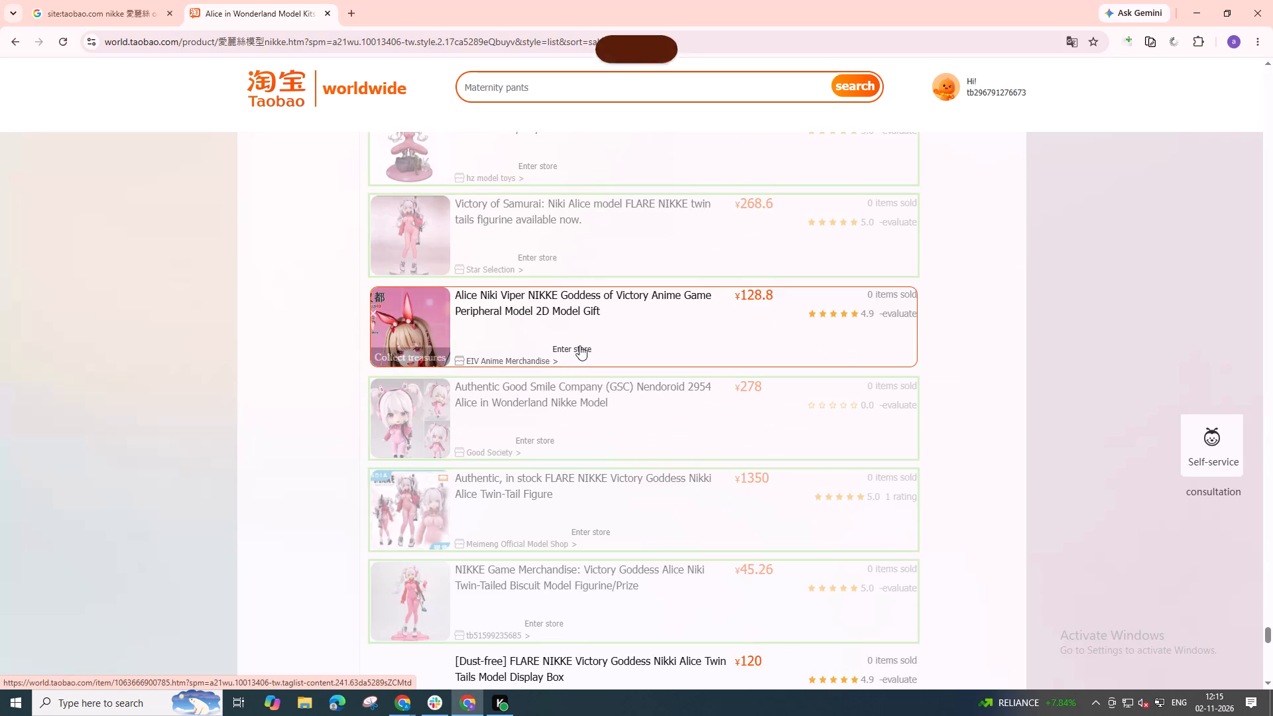
{"action": "scroll", "coordinate": [579, 345], "scroll_direction": "down", "scroll_amount": 10}
{"action": "scroll", "coordinate": [699, 333], "scroll_direction": "down", "scroll_amount": 4}
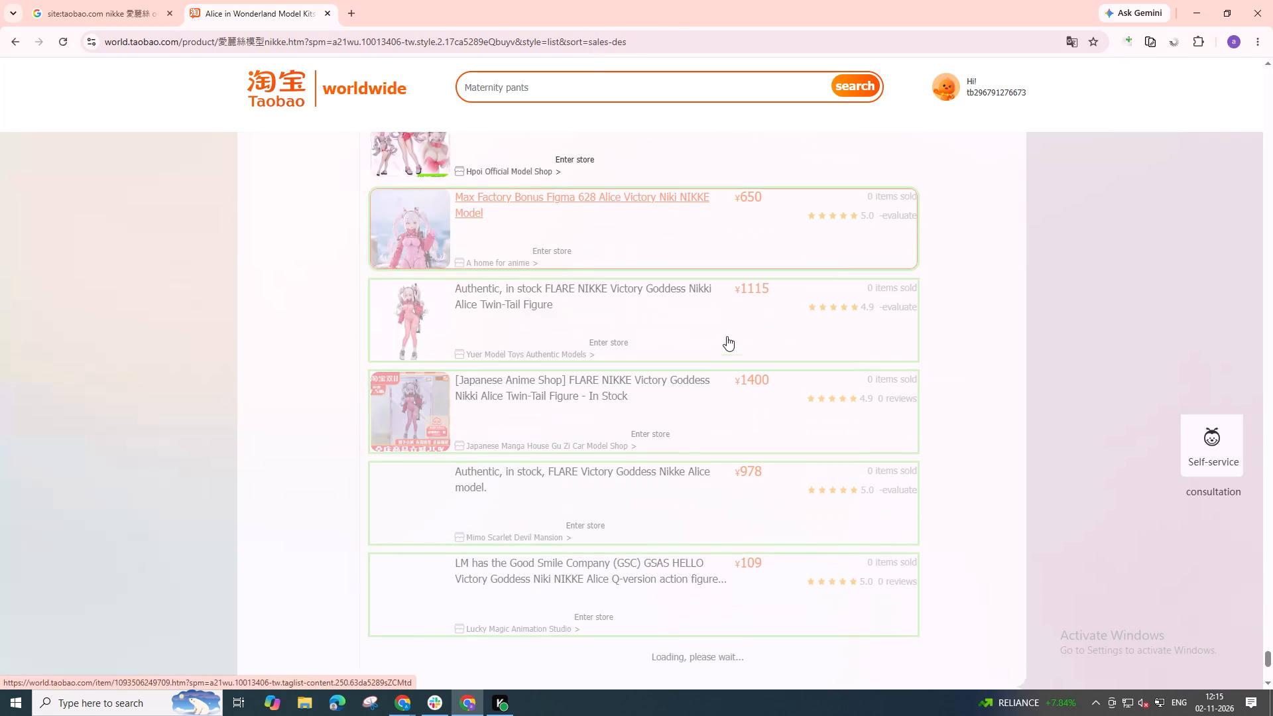
{"action": "scroll", "coordinate": [728, 338], "scroll_direction": "down", "scroll_amount": 6}
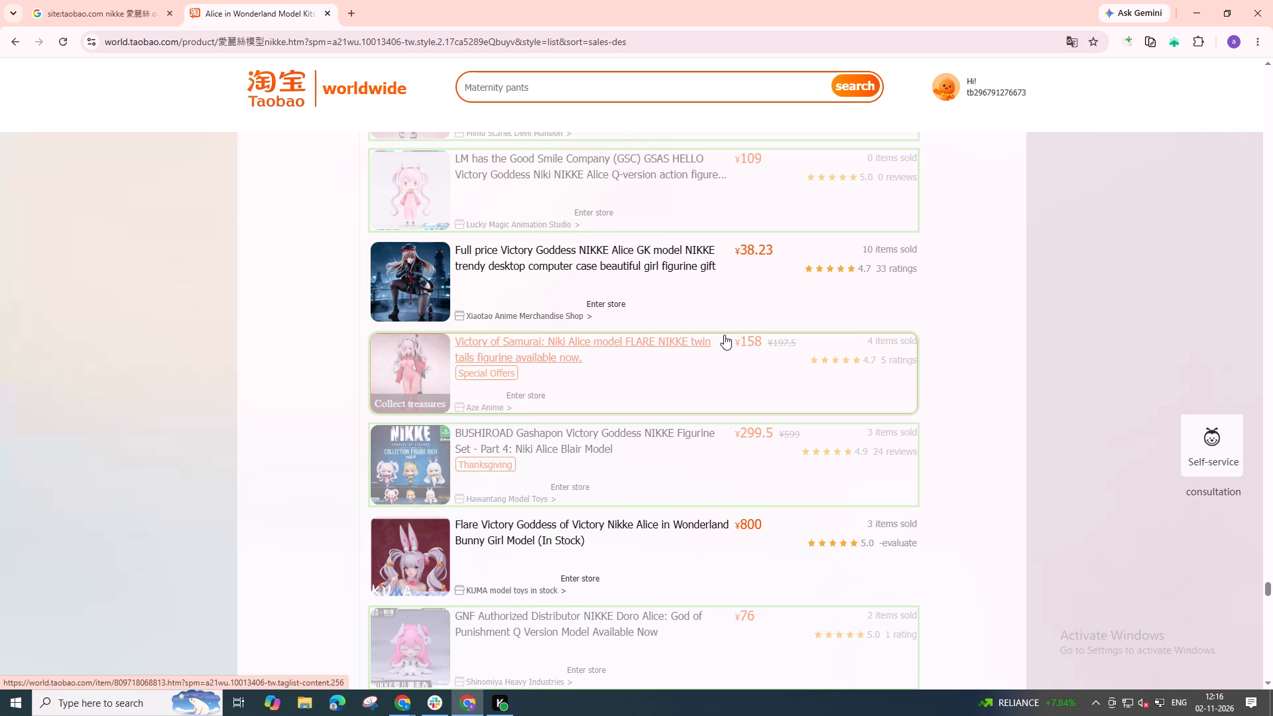
Find the Yuejiang Meme Studio Alice figure listing in the newly loaded Taobao results and record its link in cell C28643.
{"action": "scroll", "coordinate": [723, 335], "scroll_direction": "down", "scroll_amount": 5}
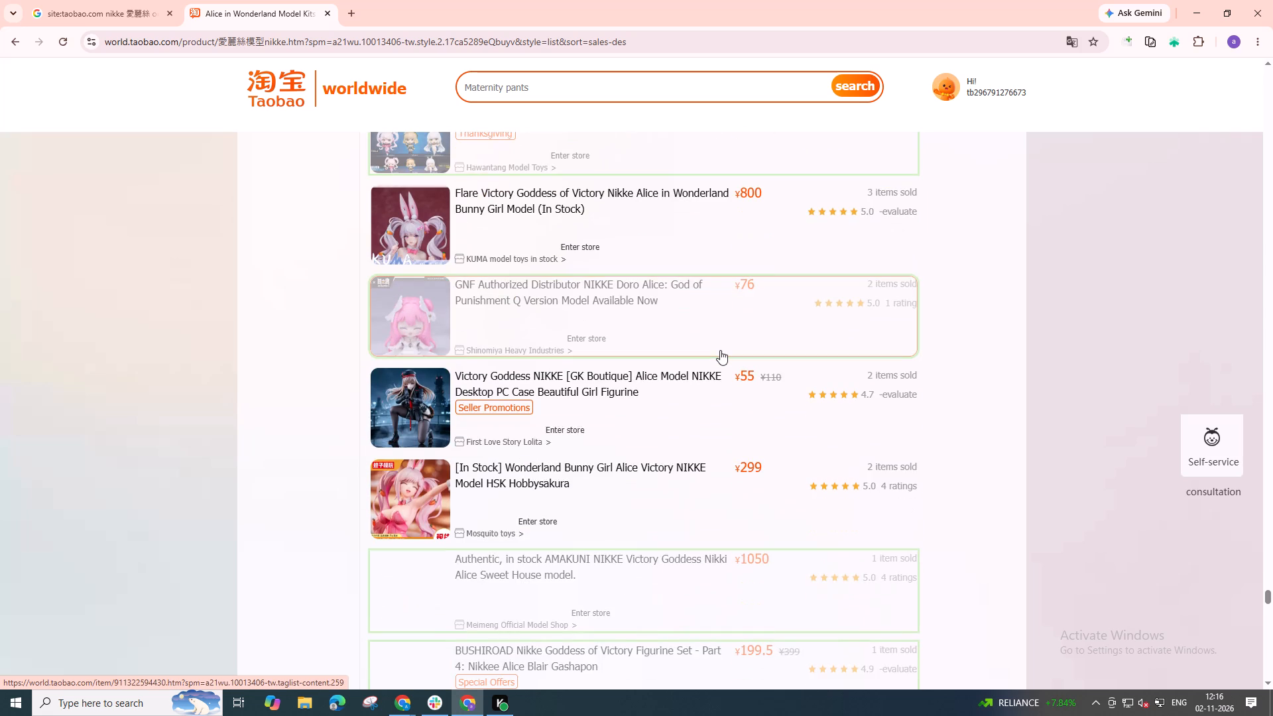
{"action": "scroll", "coordinate": [656, 362], "scroll_direction": "down", "scroll_amount": 12}
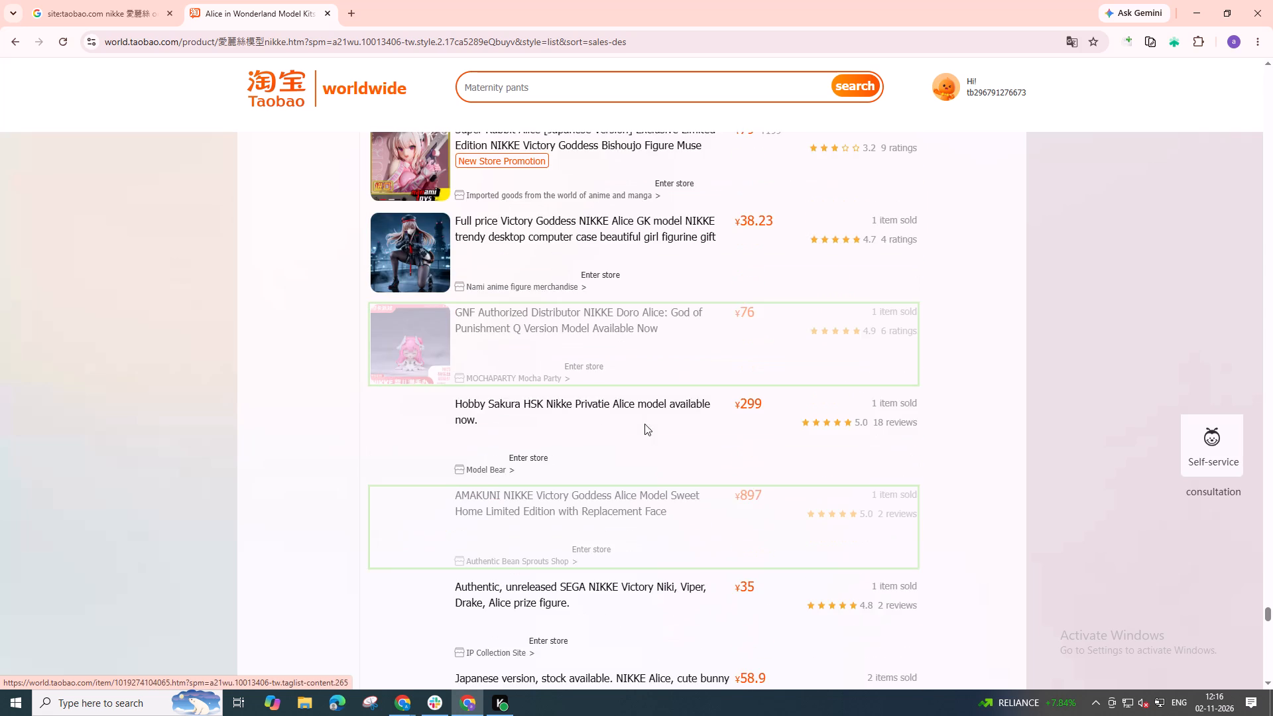
{"action": "scroll", "coordinate": [646, 421], "scroll_direction": "up", "scroll_amount": 1}
{"action": "scroll", "coordinate": [867, 350], "scroll_direction": "down", "scroll_amount": 8}
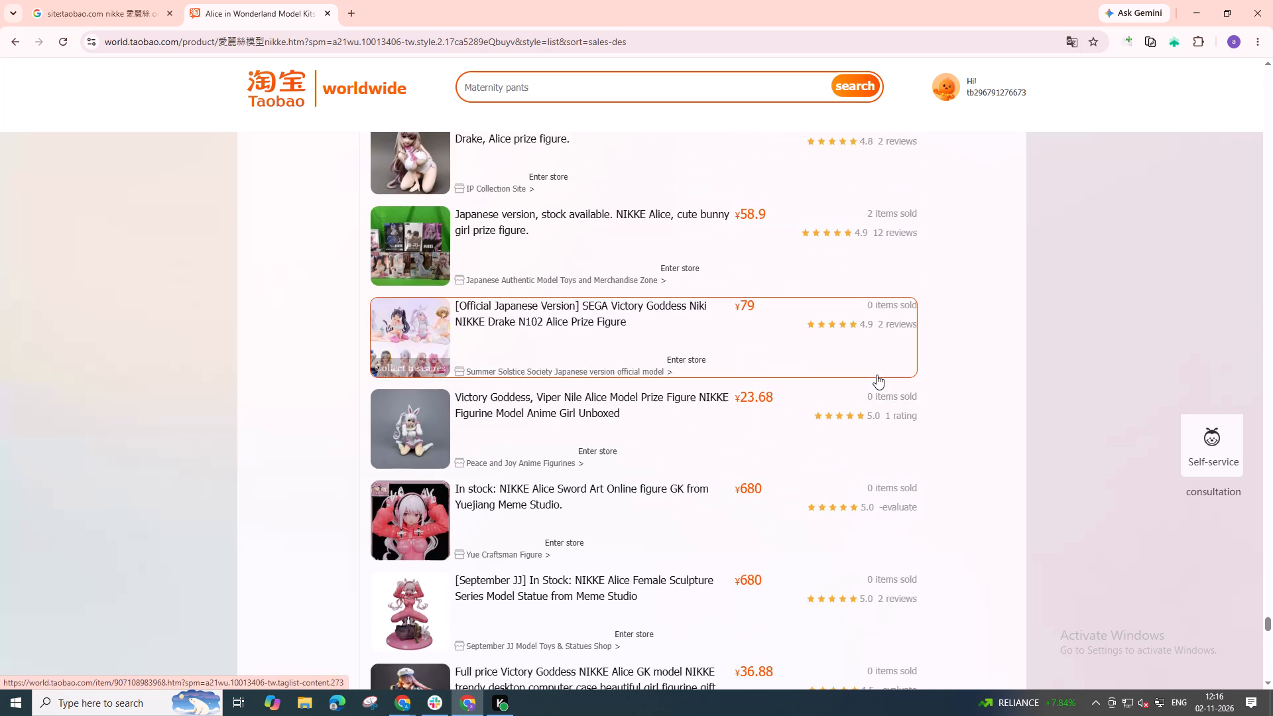
{"action": "scroll", "coordinate": [877, 375], "scroll_direction": "down", "scroll_amount": 3}
{"action": "right_click", "coordinate": [539, 313]}
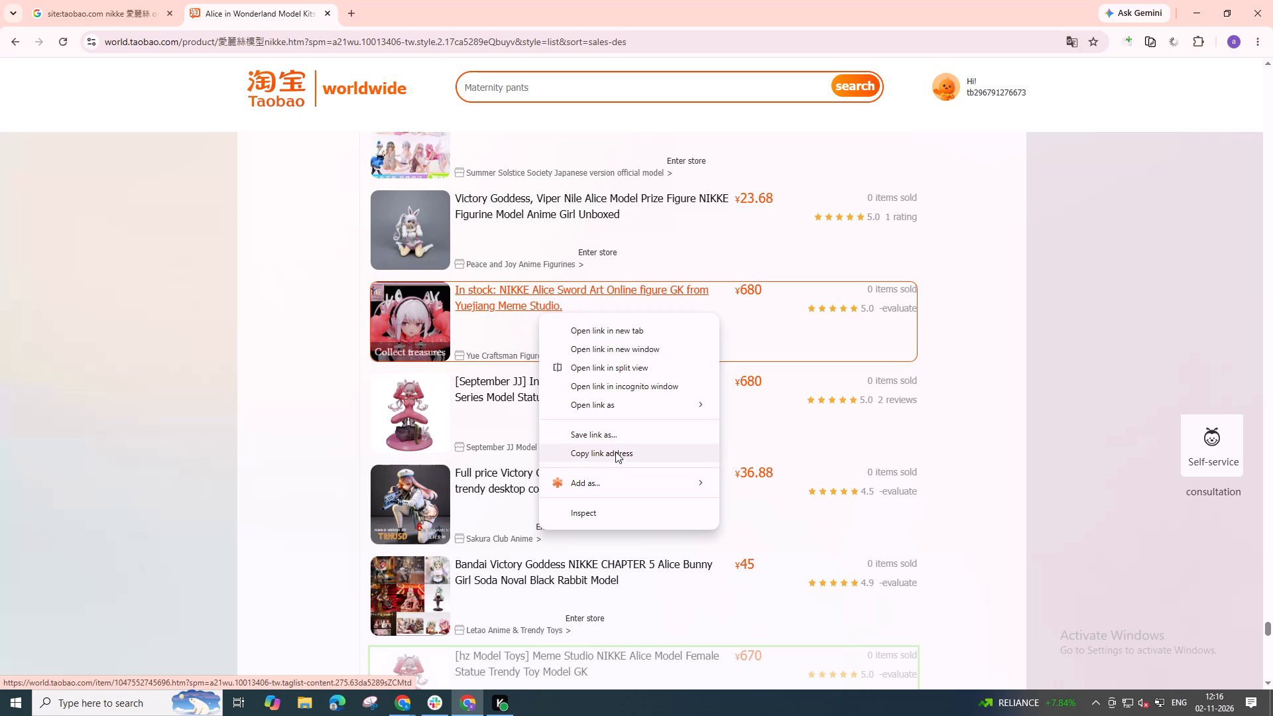
{"action": "left_click", "coordinate": [615, 451]}
{"action": "key", "text": "alt+Tab"}
{"action": "left_click", "coordinate": [501, 489]}
{"action": "key", "text": "ctrl+v"}
Copy the link of Taobao's "[September JJ] NIKKE Alice Female Sculpture Series Model Statue" listing into cell C28645.
{"action": "key", "text": "alt+Tab"}
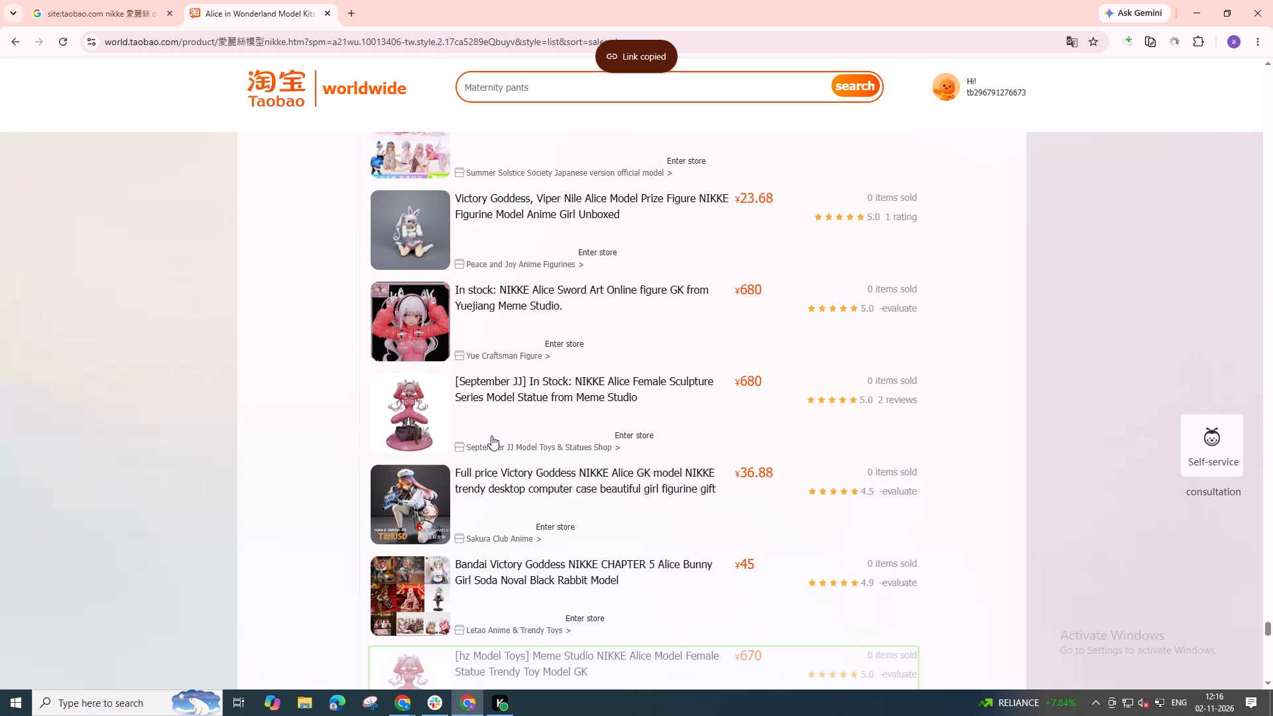
{"action": "right_click", "coordinate": [536, 393]}
{"action": "left_click", "coordinate": [598, 537]}
{"action": "key", "text": "alt+Tab"}
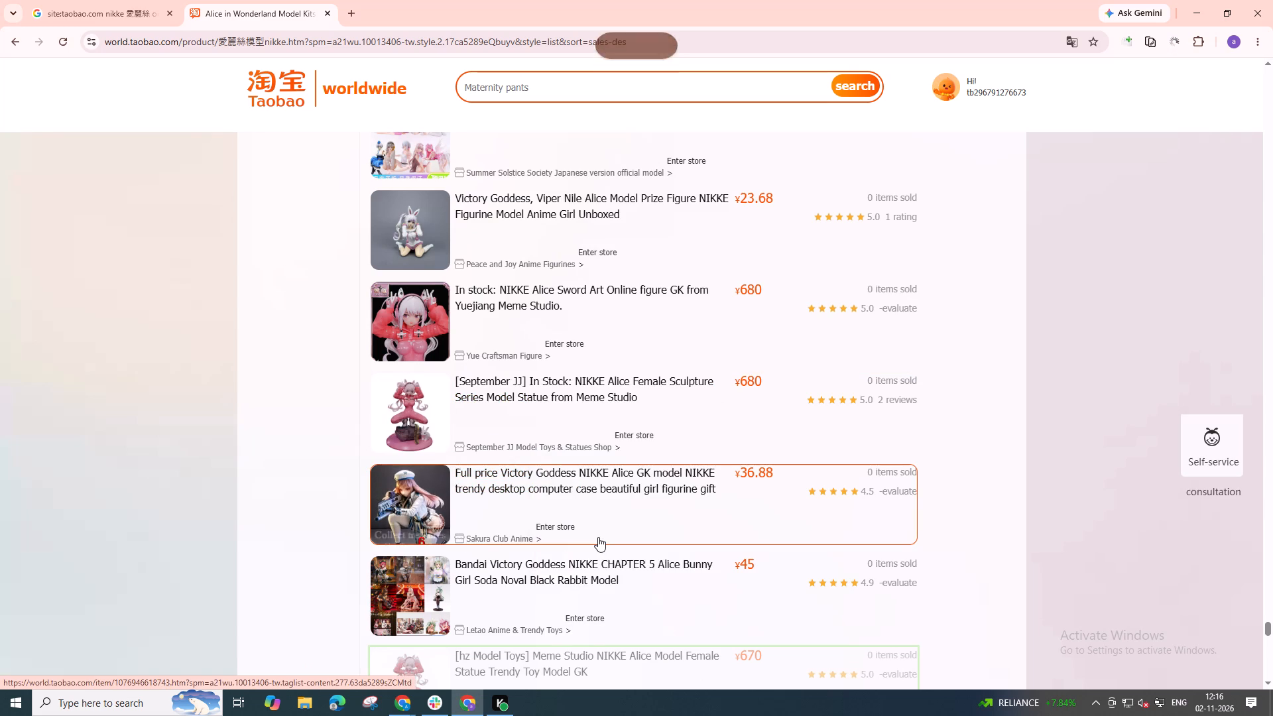
{"action": "left_click", "coordinate": [514, 510]}
{"action": "key", "text": "ctrl+v"}
Examine the rest of the Taobao results down to the page end for unrecorded Alice figurine listings.
{"action": "key", "text": "alt+Tab"}
{"action": "scroll", "coordinate": [652, 440], "scroll_direction": "down", "scroll_amount": 7}
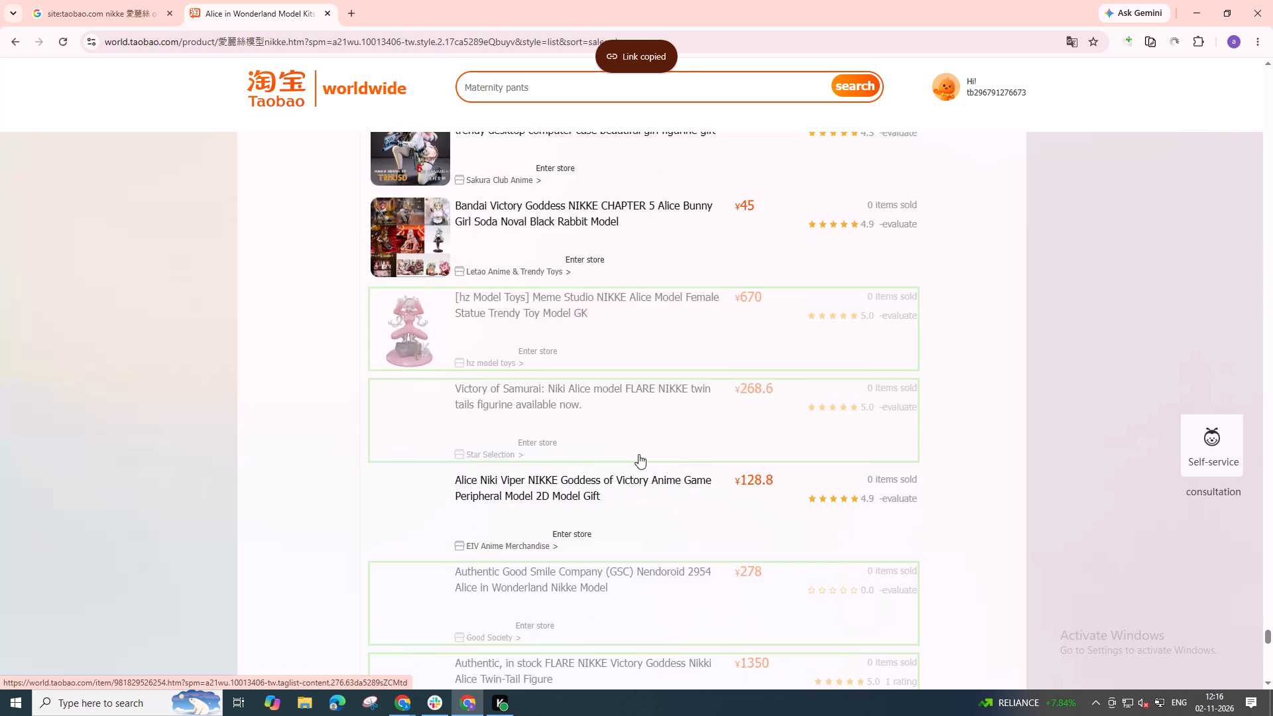
{"action": "scroll", "coordinate": [612, 410], "scroll_direction": "down", "scroll_amount": 12}
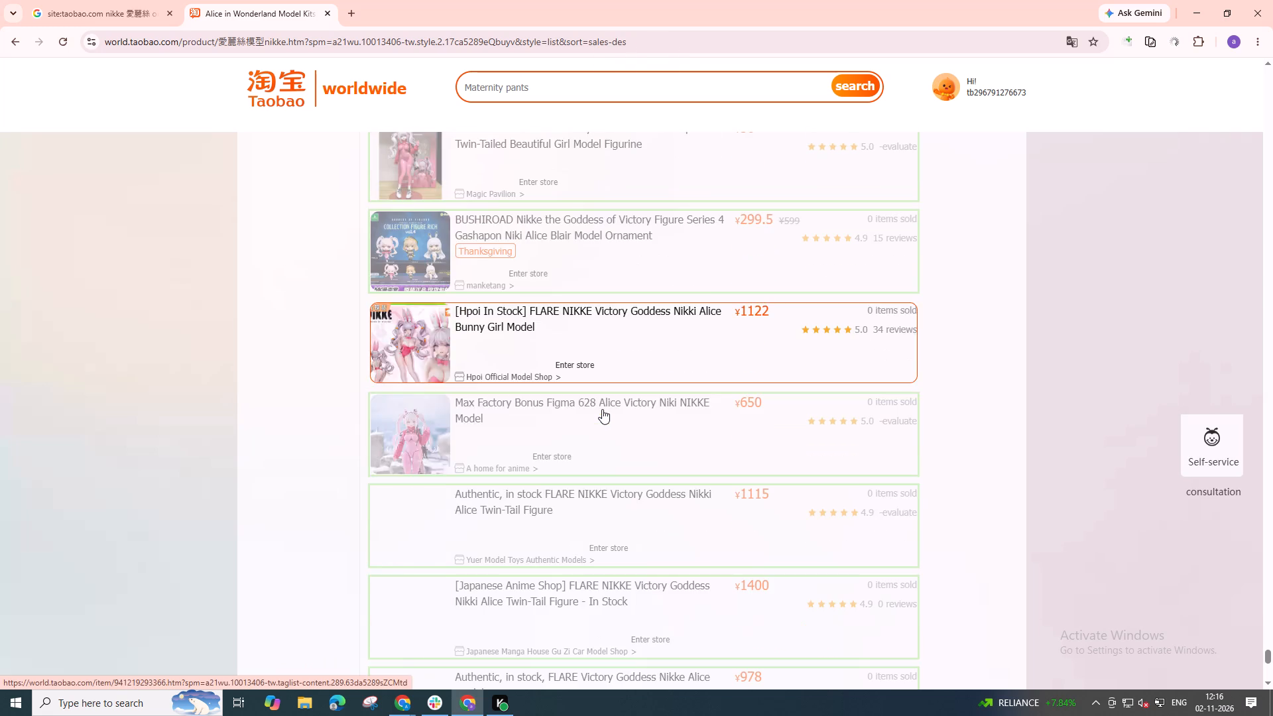
{"action": "scroll", "coordinate": [602, 409], "scroll_direction": "down", "scroll_amount": 9}
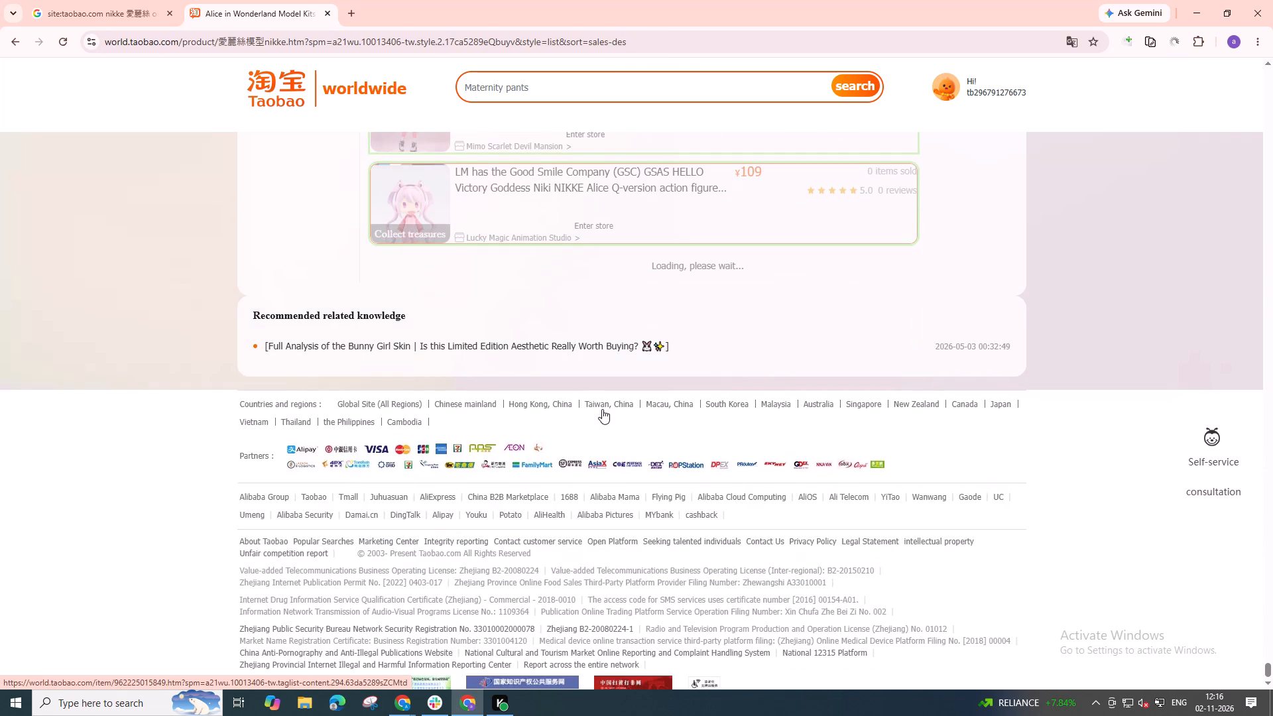
{"action": "scroll", "coordinate": [1091, 402], "scroll_direction": "down", "scroll_amount": 3}
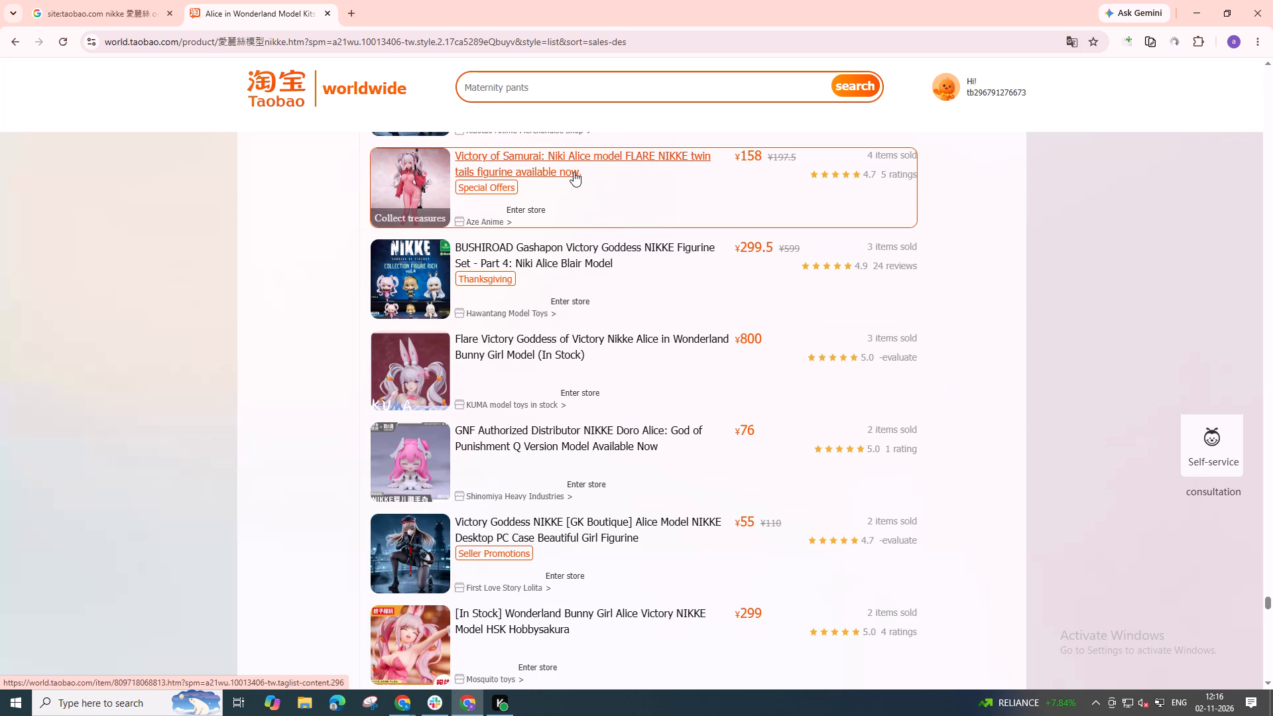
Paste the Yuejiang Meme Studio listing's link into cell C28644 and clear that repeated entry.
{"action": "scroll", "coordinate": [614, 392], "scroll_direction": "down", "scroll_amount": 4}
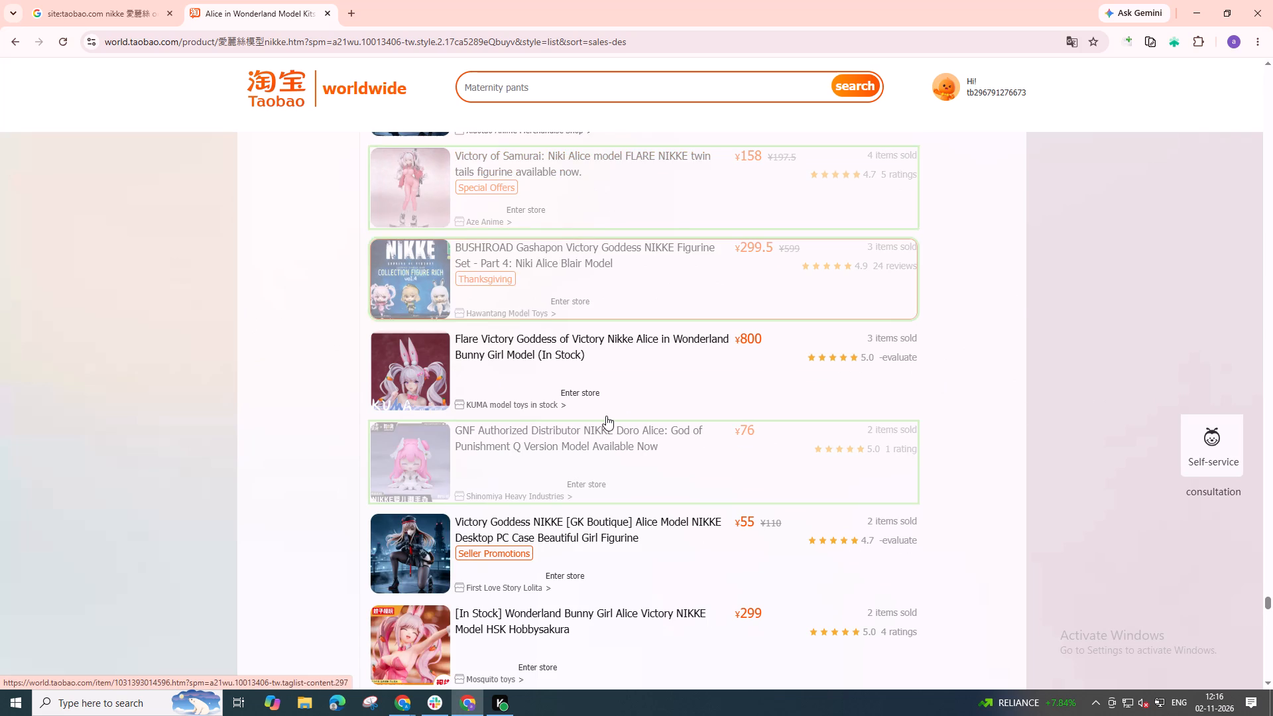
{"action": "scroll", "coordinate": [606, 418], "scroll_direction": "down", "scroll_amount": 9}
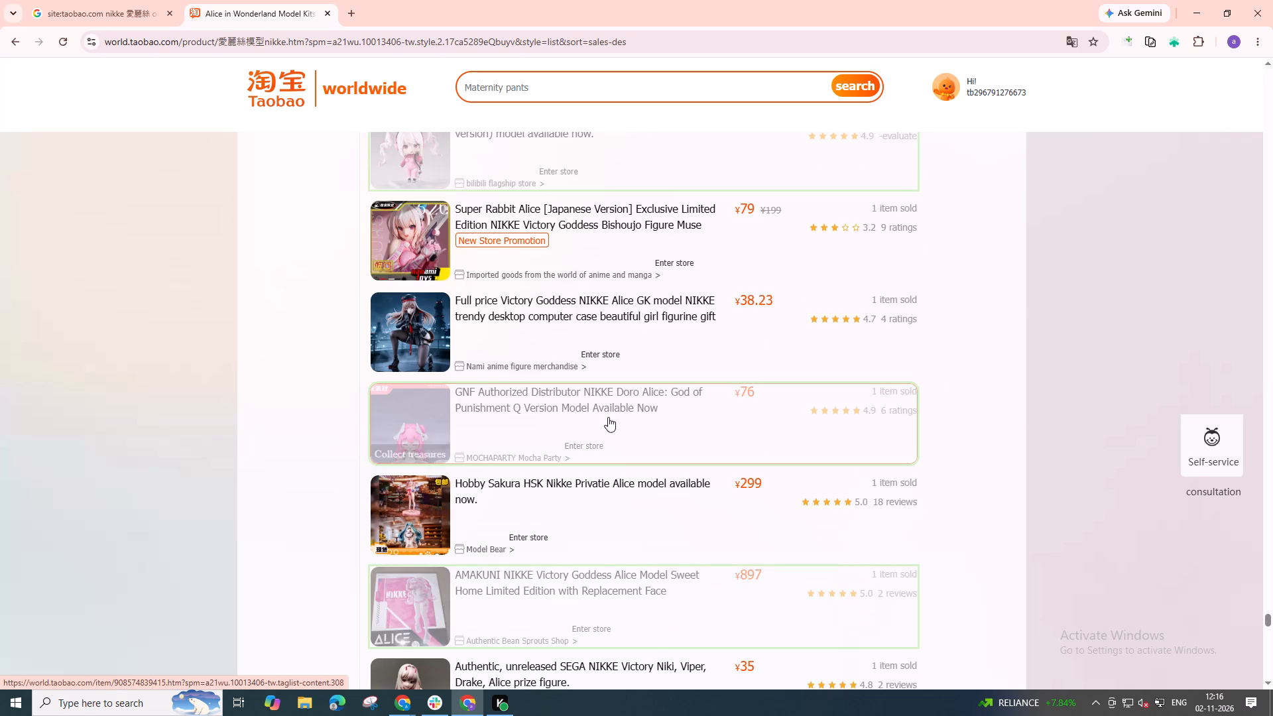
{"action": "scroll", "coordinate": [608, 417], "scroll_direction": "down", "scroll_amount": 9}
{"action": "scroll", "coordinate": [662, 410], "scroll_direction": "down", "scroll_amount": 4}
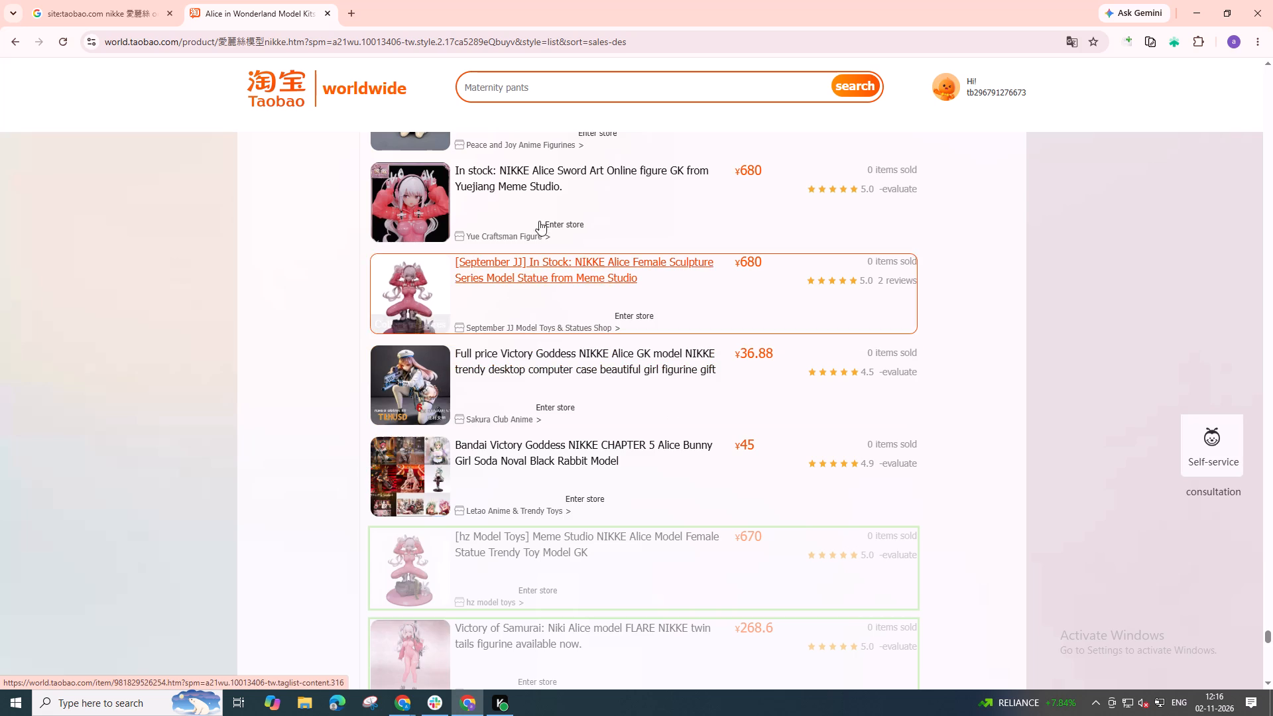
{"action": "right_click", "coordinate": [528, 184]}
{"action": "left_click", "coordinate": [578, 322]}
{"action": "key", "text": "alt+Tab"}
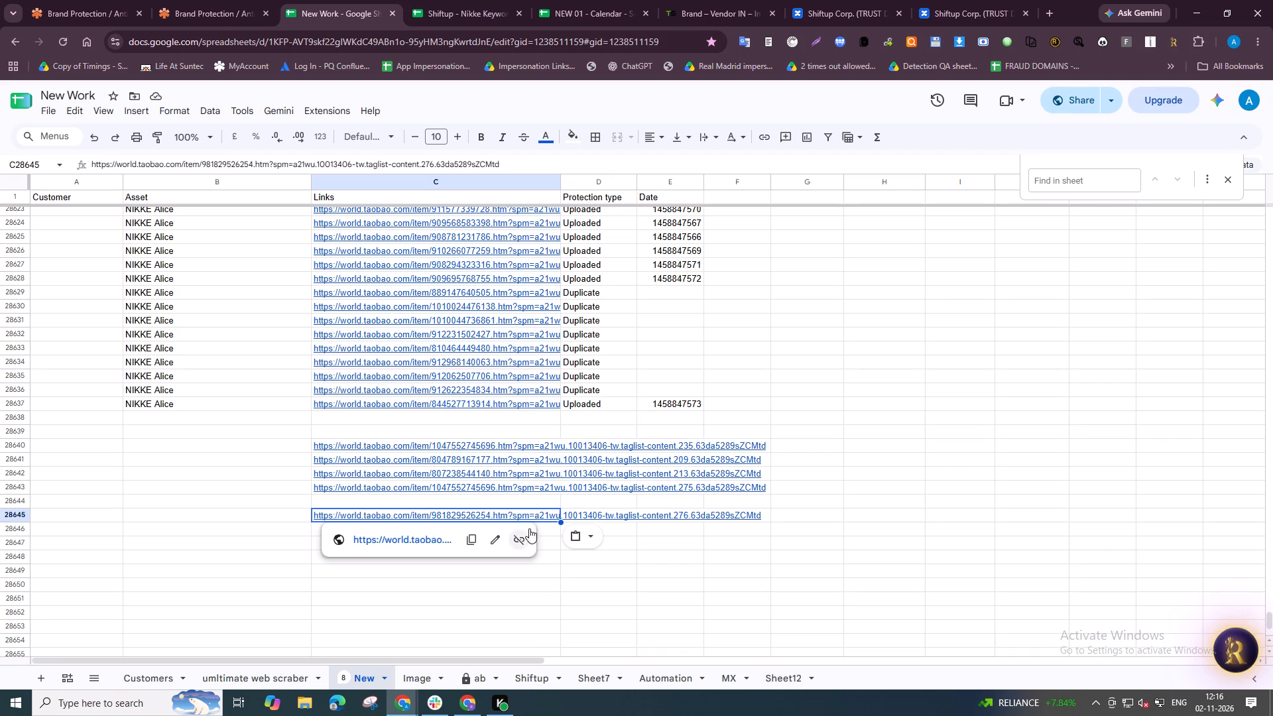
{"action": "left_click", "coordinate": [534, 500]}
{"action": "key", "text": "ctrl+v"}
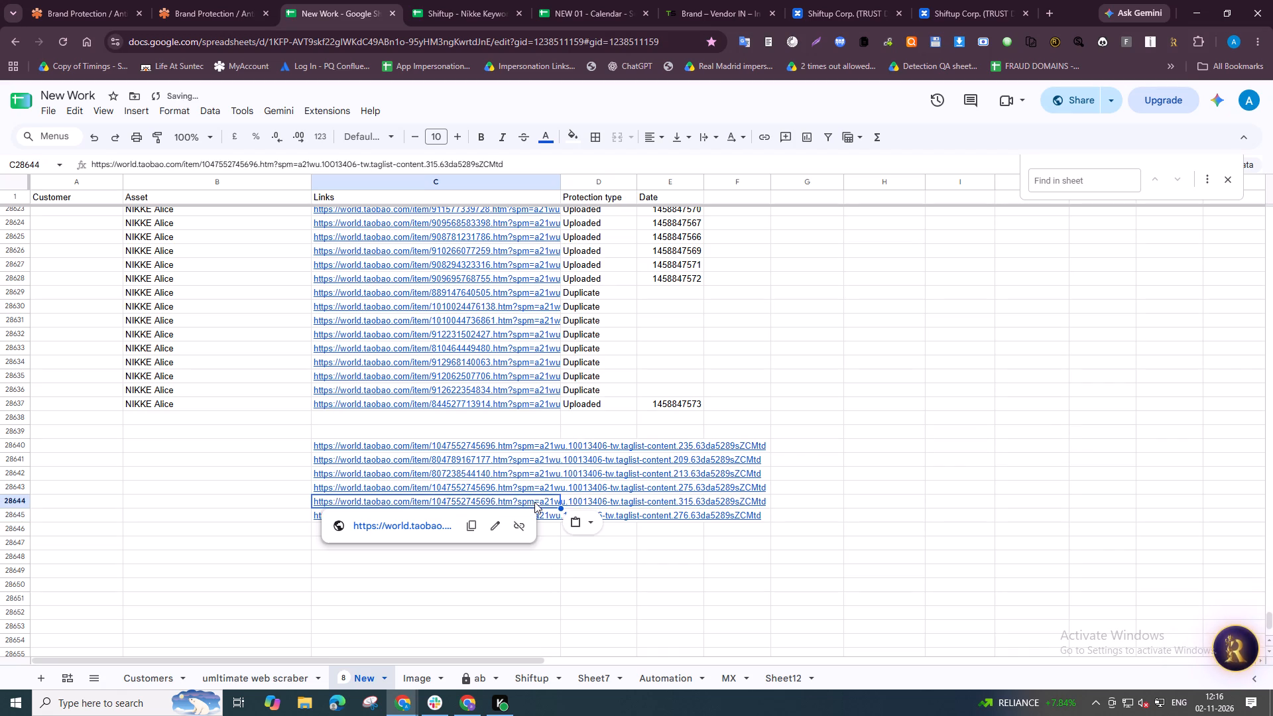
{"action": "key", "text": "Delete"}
Move the September JJ listing link from C28645 up into the empty cell C28644.
{"action": "key", "text": "Down"}
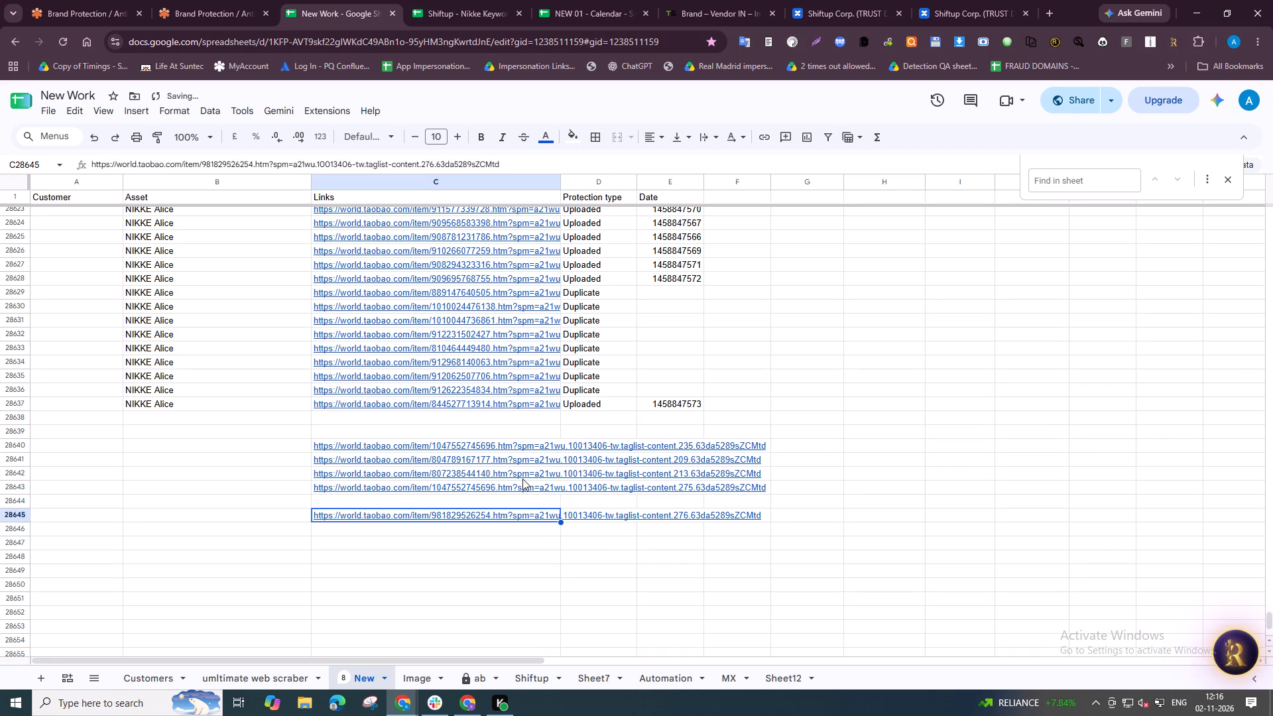
{"action": "key", "text": "ctrl+x"}
{"action": "key", "text": "Up"}
{"action": "key", "text": "ctrl+v"}
Submit the five links in C28640:C28644 as a new batch of NIKKE Alice incidents in Red Points.
{"action": "key", "text": "ctrl+shift+Up"}
{"action": "key", "text": "ctrl+c"}
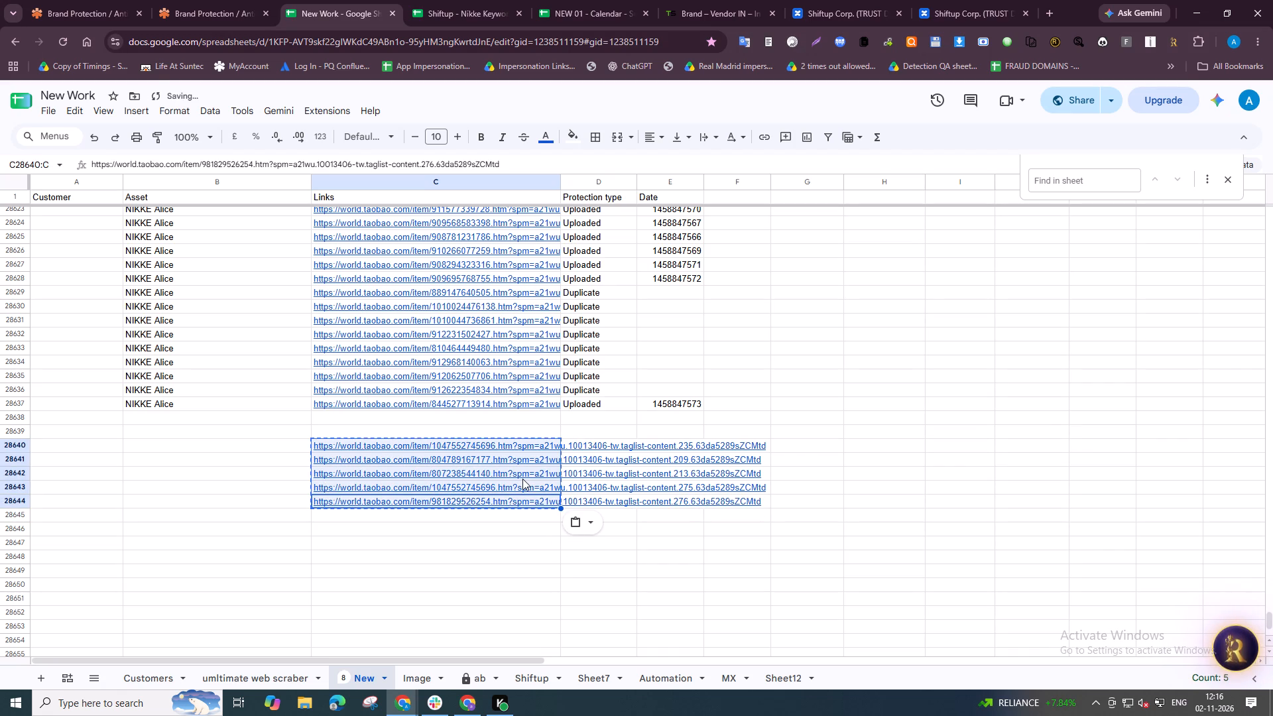
{"action": "left_click", "coordinate": [146, 0]}
{"action": "scroll", "coordinate": [324, 433], "scroll_direction": "down", "scroll_amount": 20}
{"action": "scroll", "coordinate": [324, 433], "scroll_direction": "down", "scroll_amount": 3}
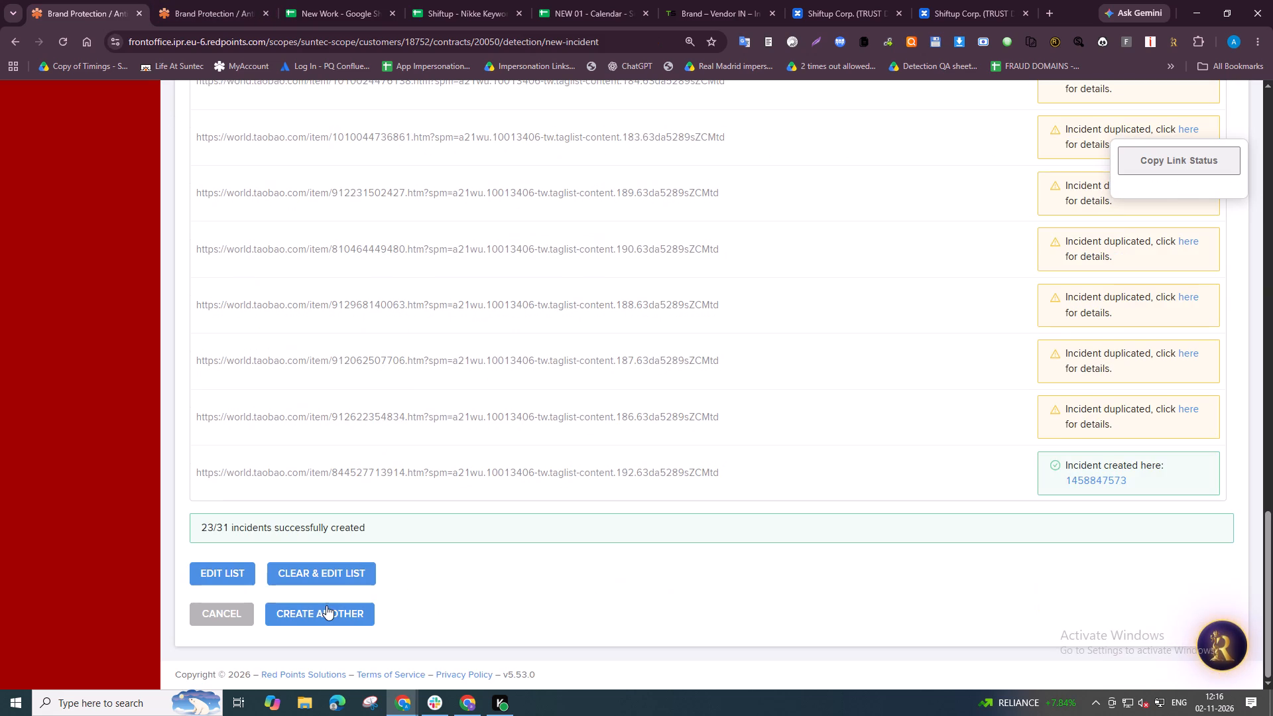
{"action": "scroll", "coordinate": [326, 605], "scroll_direction": "down", "scroll_amount": 2}
{"action": "left_click", "coordinate": [337, 581]}
{"action": "left_click", "coordinate": [317, 436]}
{"action": "key", "text": "ctrl+v"}
{"action": "left_click", "coordinate": [314, 535]}
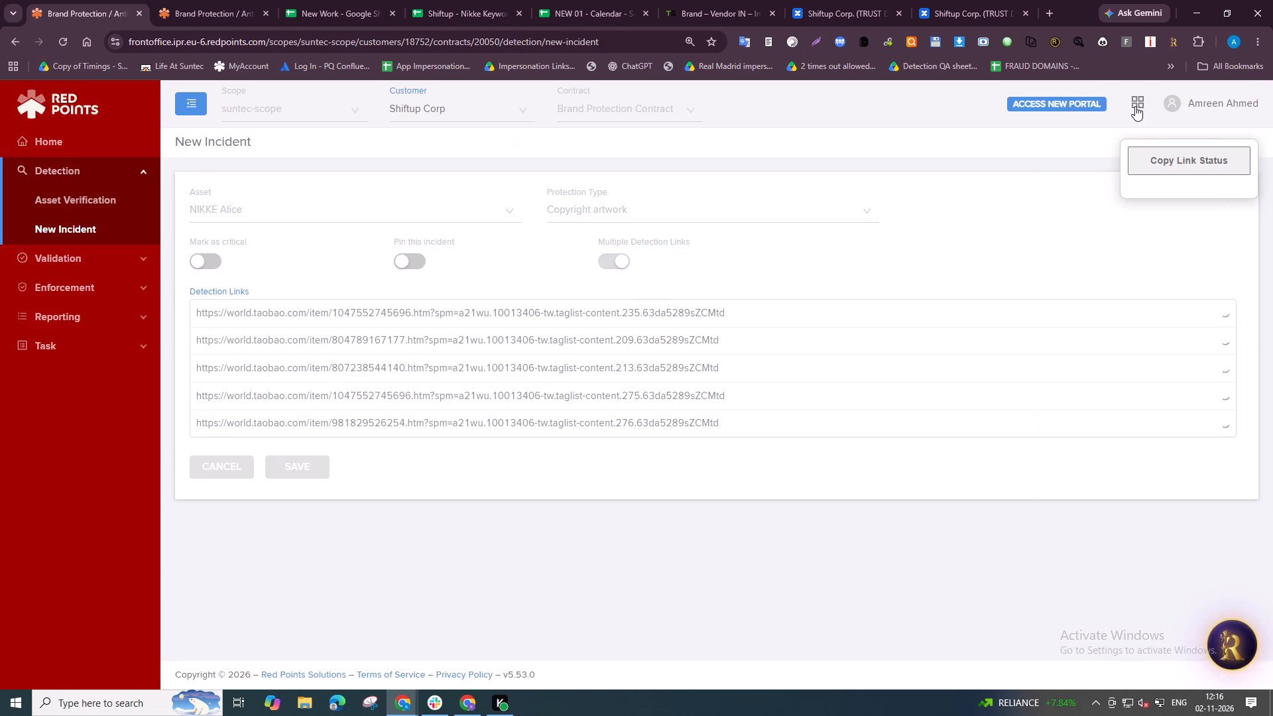
Copy the link status of the submitted batch and paste it over the collected links in the New sheet, starting at C28640.
{"action": "left_click", "coordinate": [1167, 161]}
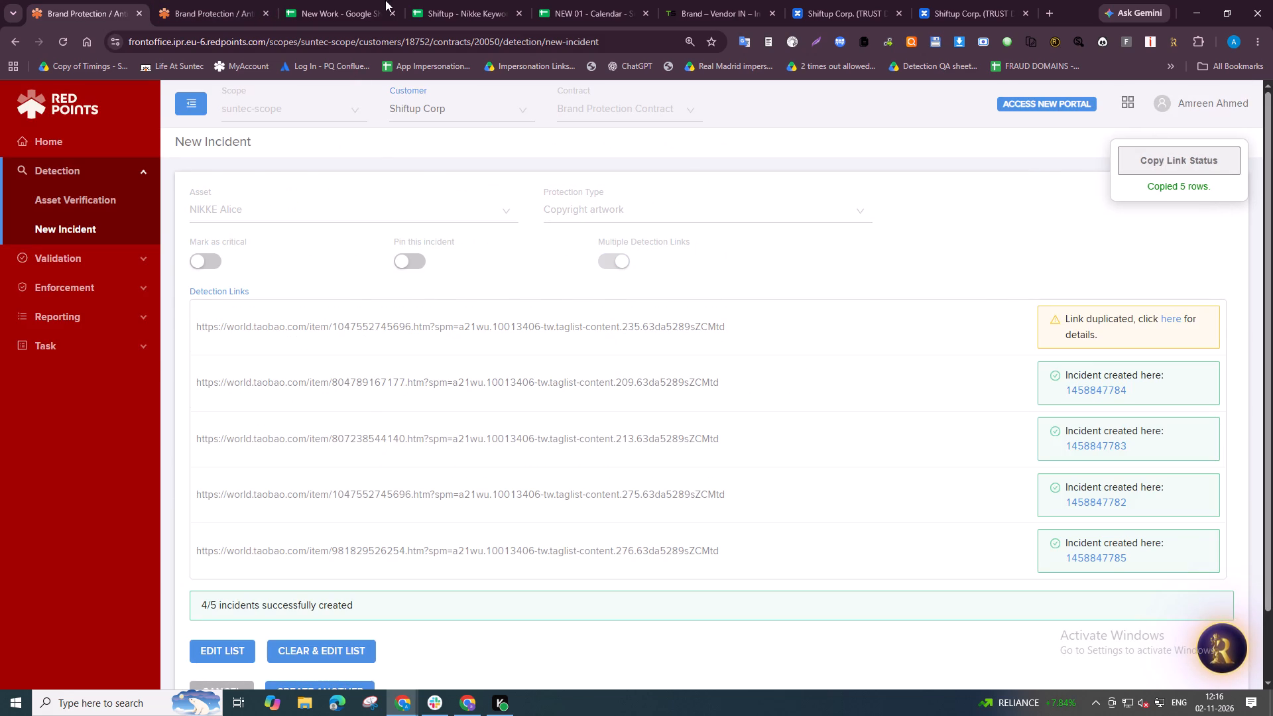
{"action": "left_click", "coordinate": [377, 0]}
{"action": "key", "text": "ctrl+v"}
Move the five result rows C28641:E28645, without their header, up to C28638 directly beneath the existing records.
{"action": "key", "text": "Down"}
{"action": "key", "text": "ctrl+shift+Down"}
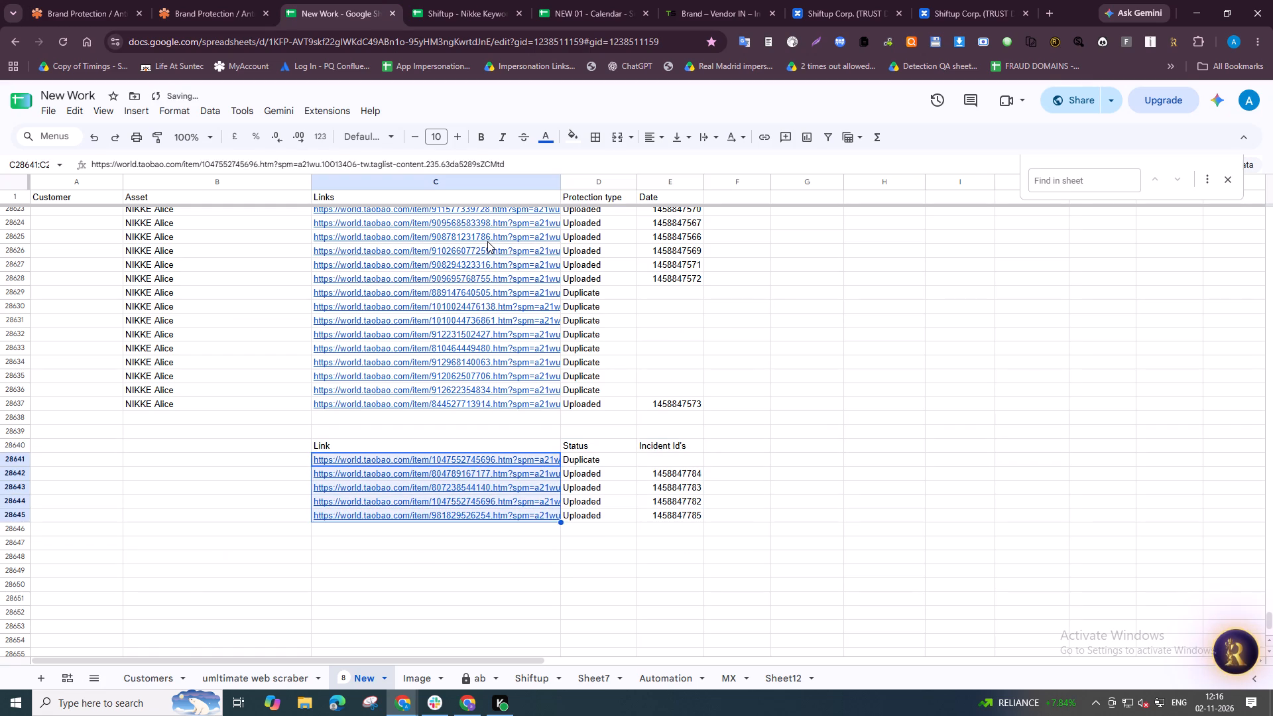
{"action": "key", "text": "ctrl+shift+Right"}
{"action": "key", "text": "ctrl+shift+Right"}
{"action": "key", "text": "ctrl+shift+Left"}
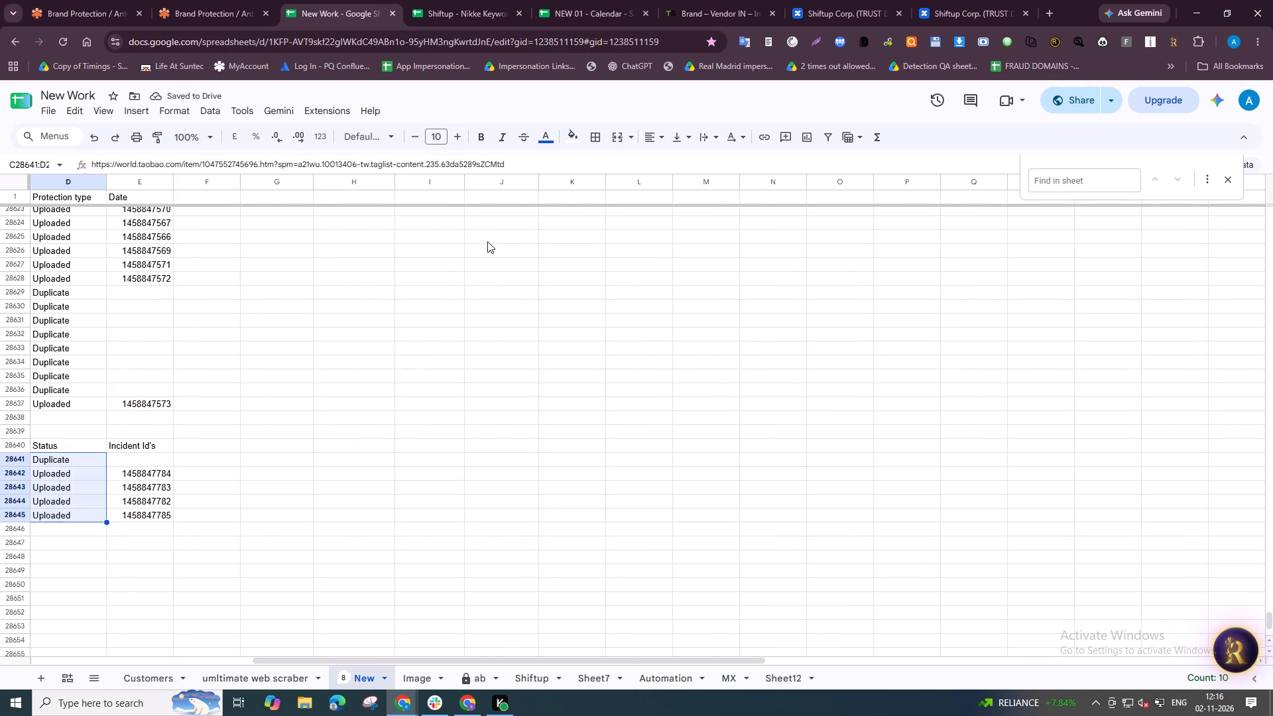
{"action": "key", "text": "shift+Right"}
{"action": "key", "text": "ctrl+x"}
{"action": "key", "text": "Left"}
{"action": "key", "text": "Left"}
{"action": "key", "text": "Left"}
{"action": "key", "text": "Right"}
{"action": "key", "text": "Right"}
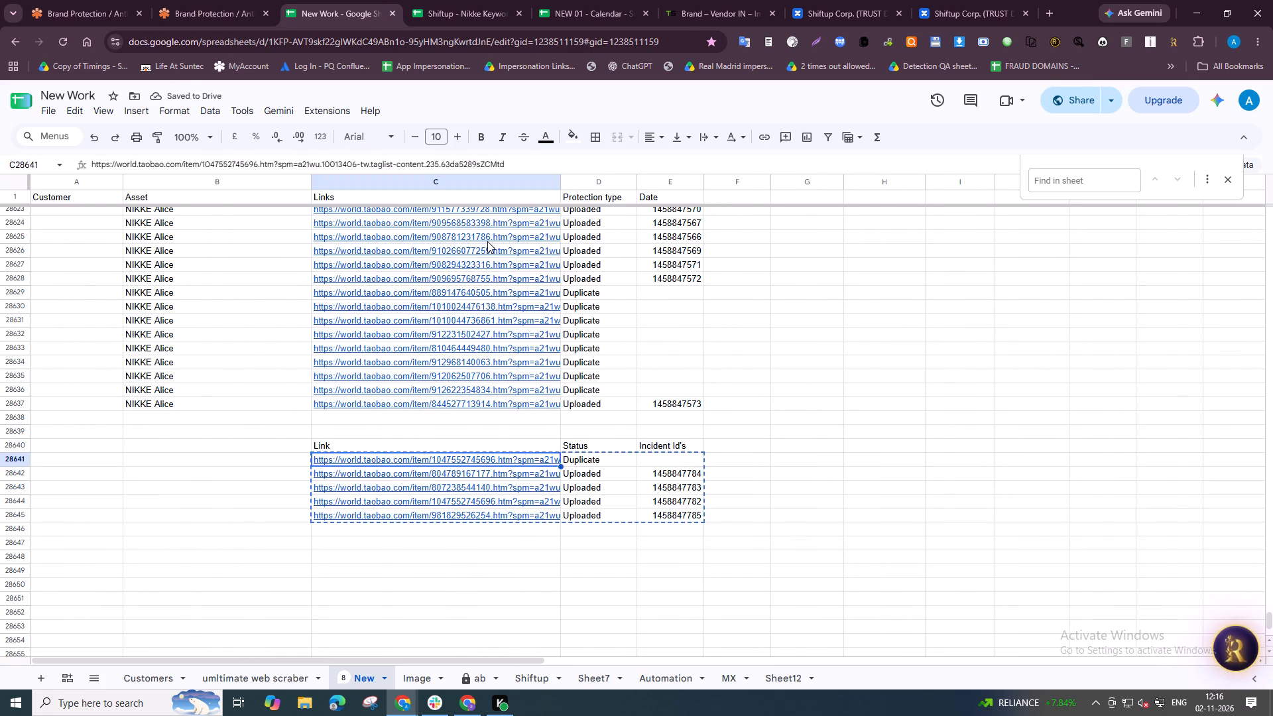
{"action": "key", "text": "ctrl+Up"}
{"action": "key", "text": "Down"}
{"action": "key", "text": "Up"}
{"action": "key", "text": "Up"}
{"action": "key", "text": "Up"}
{"action": "key", "text": "ctrl+v"}
Fill the asset name NIKKE Alice down column B for the five newly added rows, B28638:B28642.
{"action": "key", "text": "ctrl+Down"}
{"action": "key", "text": "Left"}
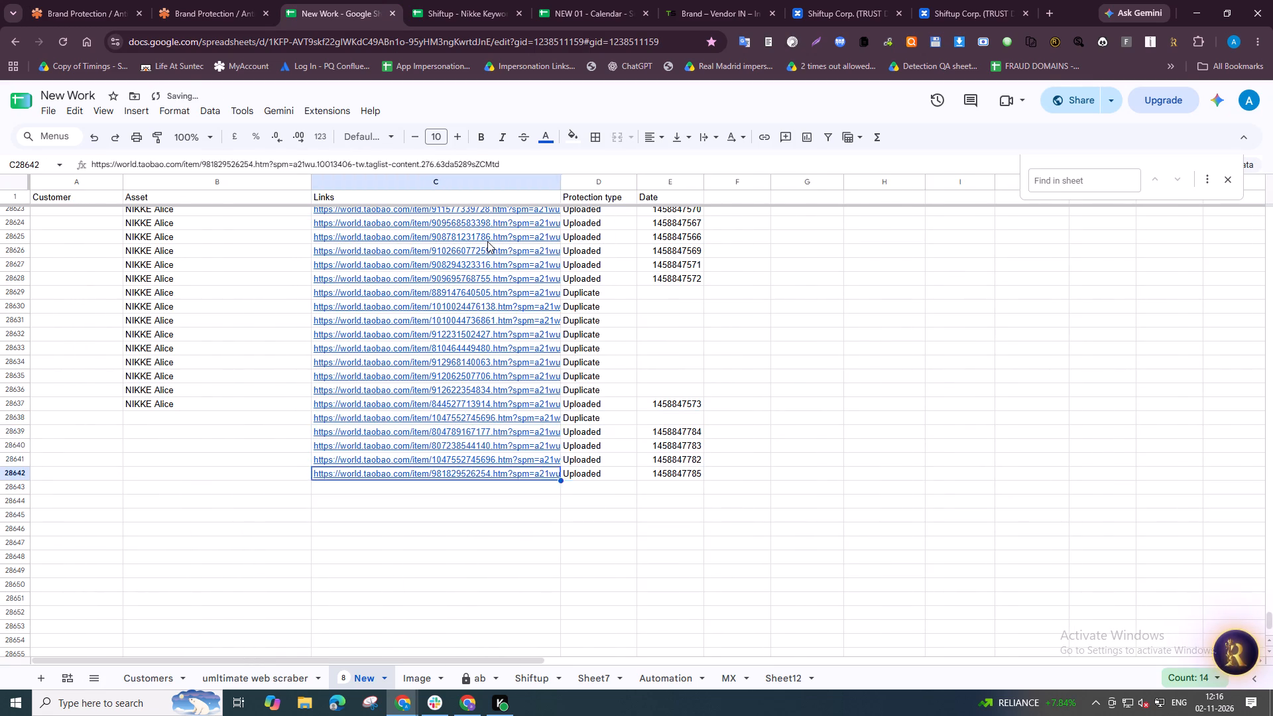
{"action": "key", "text": "ctrl+shift+Up"}
{"action": "key", "text": "ctrl+d"}
{"action": "key", "text": "Right"}
{"action": "key", "text": "Right"}
Close the reviewed Taobao listing page and open all image results of the Google search for nikke 愛麗絲 on taobao.com.
{"action": "key", "text": "alt+Tab"}
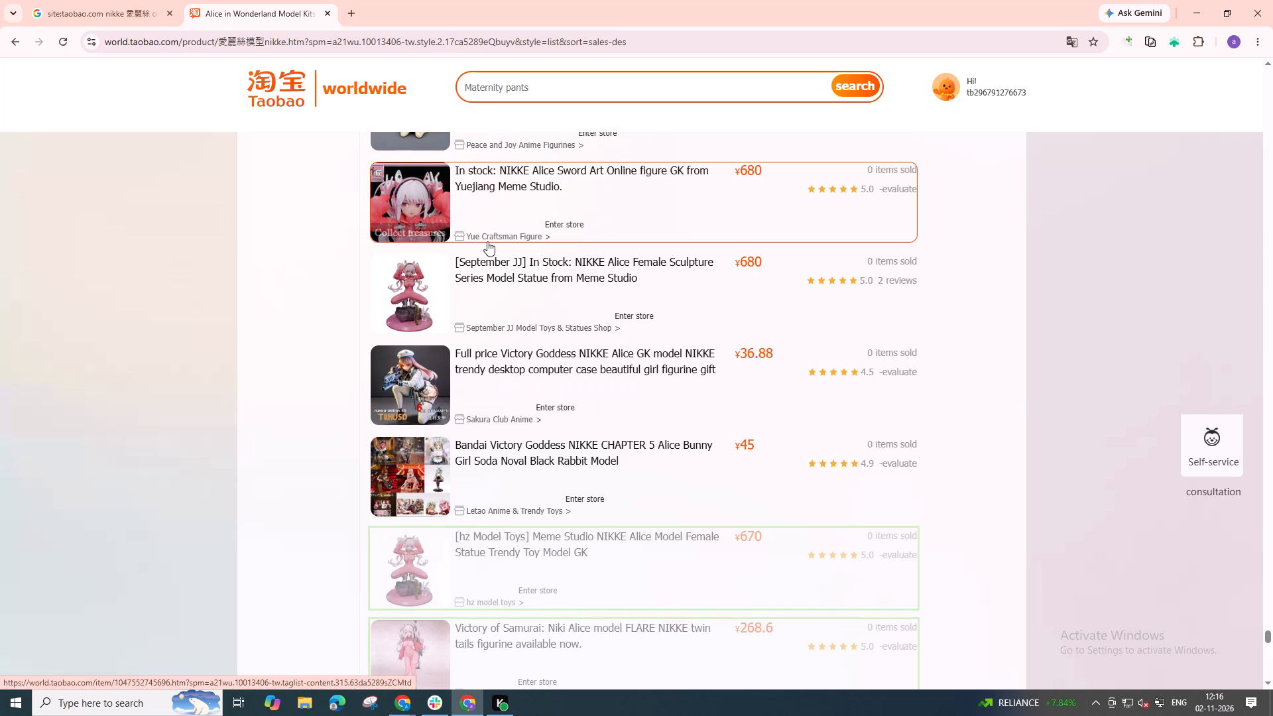
{"action": "key", "text": "ctrl+w"}
{"action": "scroll", "coordinate": [505, 253], "scroll_direction": "down", "scroll_amount": 5}
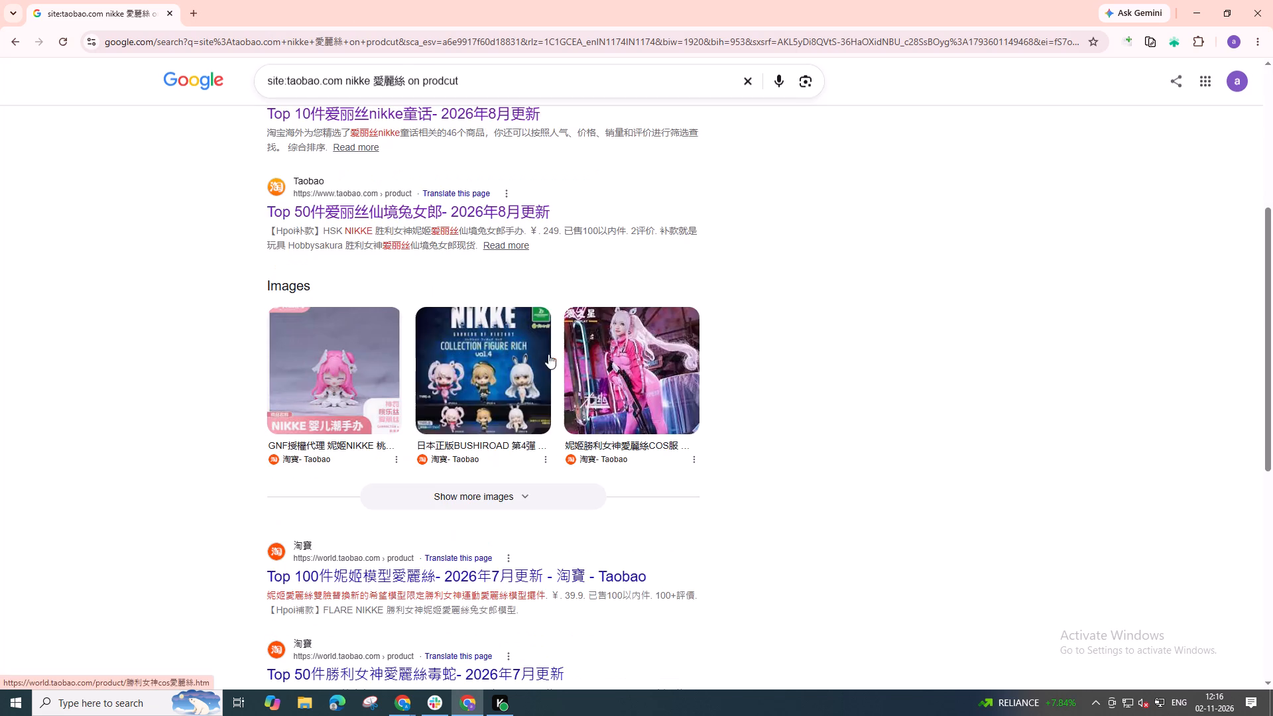
{"action": "scroll", "coordinate": [555, 415], "scroll_direction": "down", "scroll_amount": 3}
{"action": "left_click", "coordinate": [394, 294]}
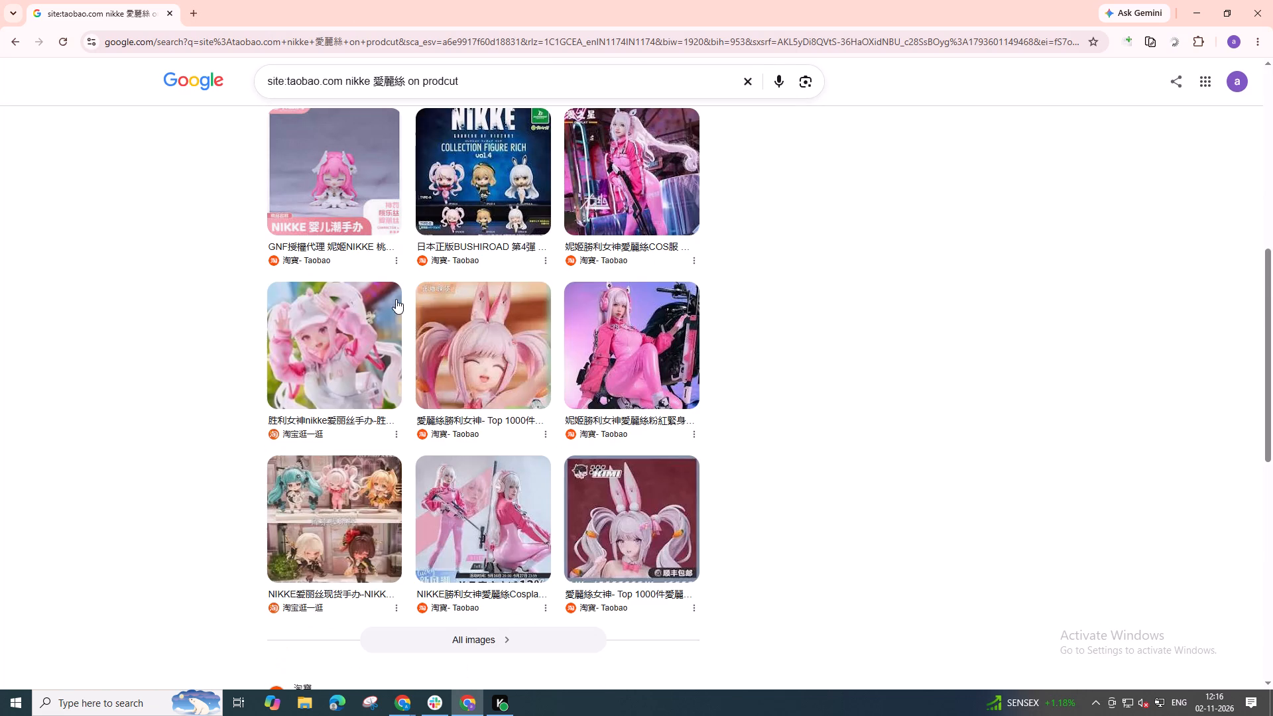
{"action": "scroll", "coordinate": [1057, 435], "scroll_direction": "down", "scroll_amount": 2}
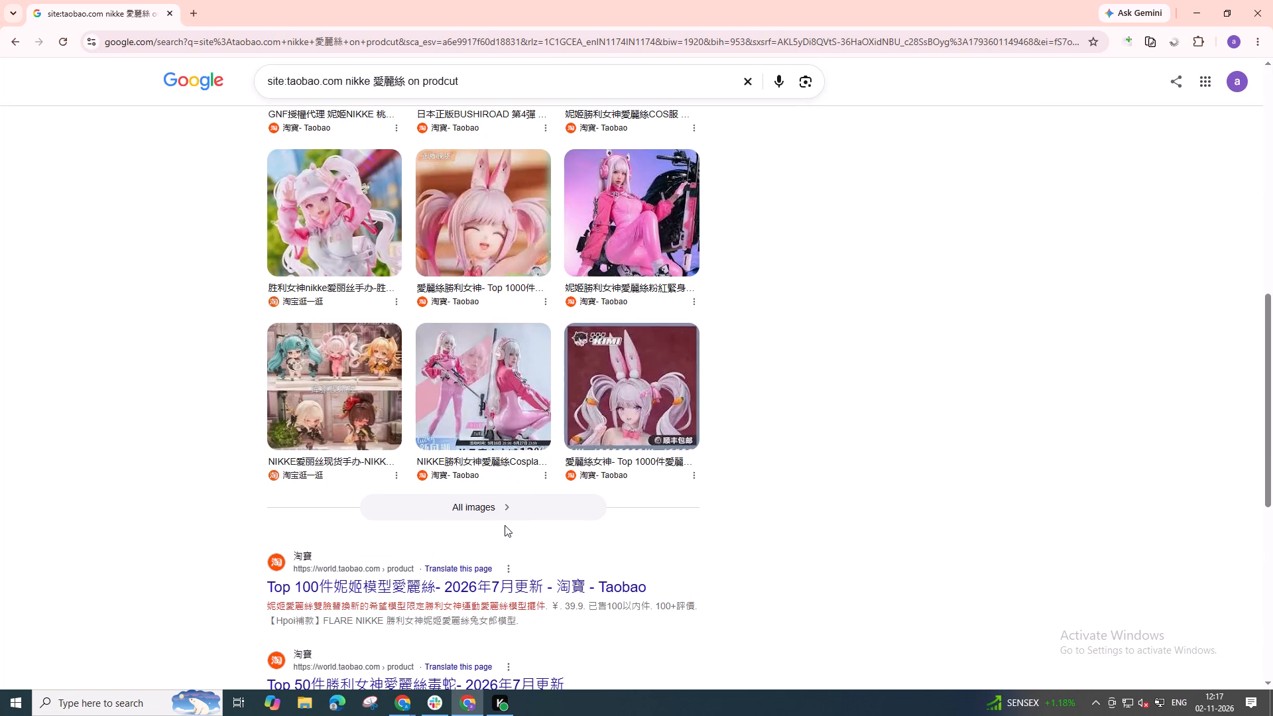
{"action": "left_click", "coordinate": [459, 506]}
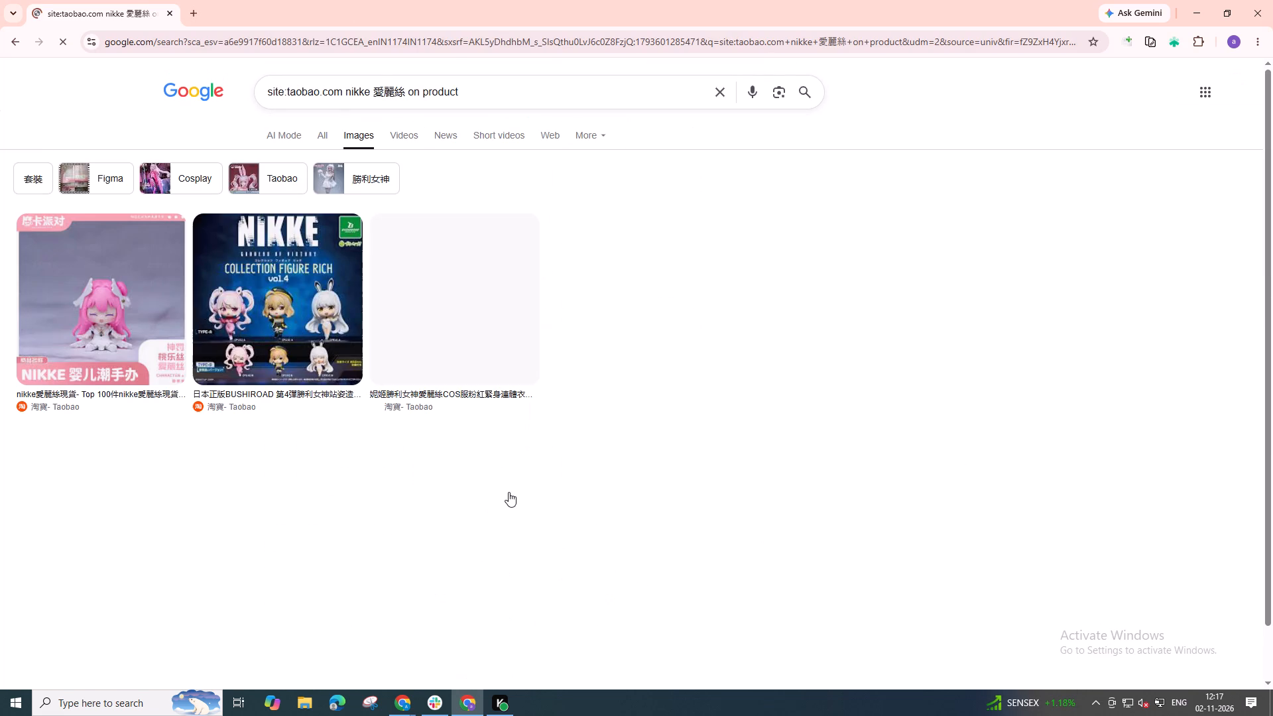
Examine the Google image results for further Taobao listings of NIKKE Alice figurines.
{"action": "scroll", "coordinate": [651, 410], "scroll_direction": "down", "scroll_amount": 5}
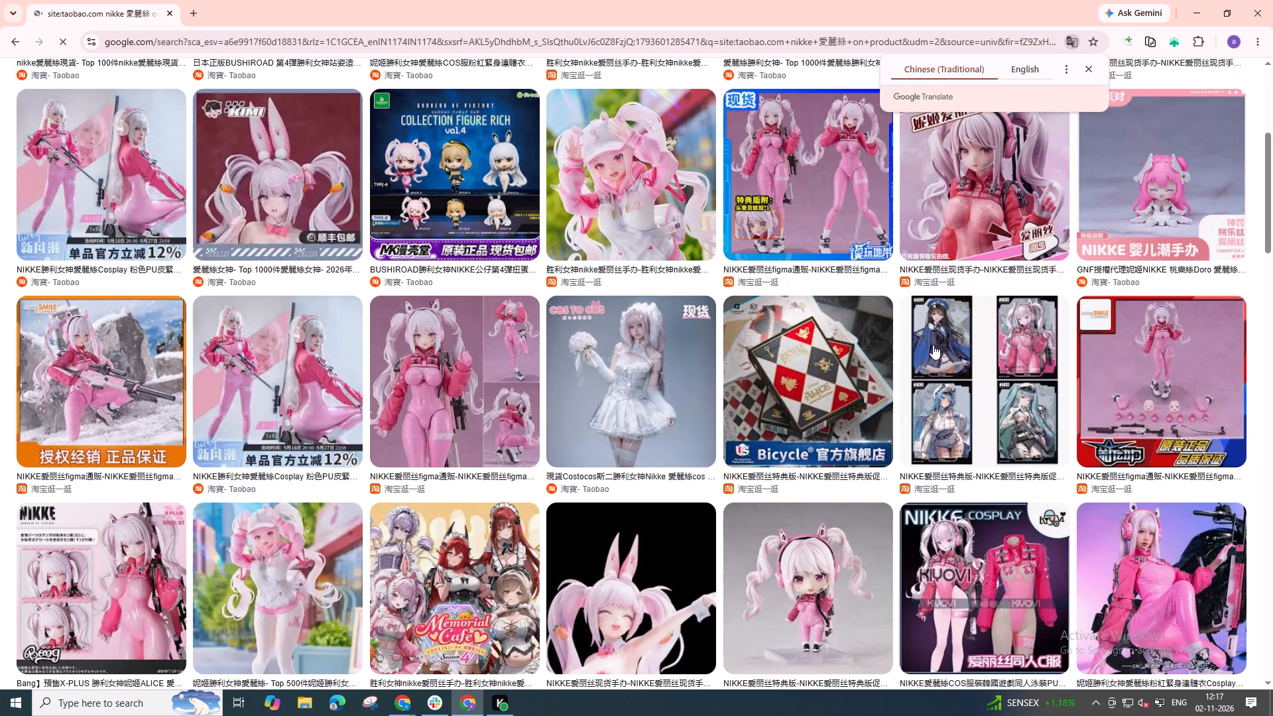
{"action": "scroll", "coordinate": [1044, 340], "scroll_direction": "down", "scroll_amount": 3}
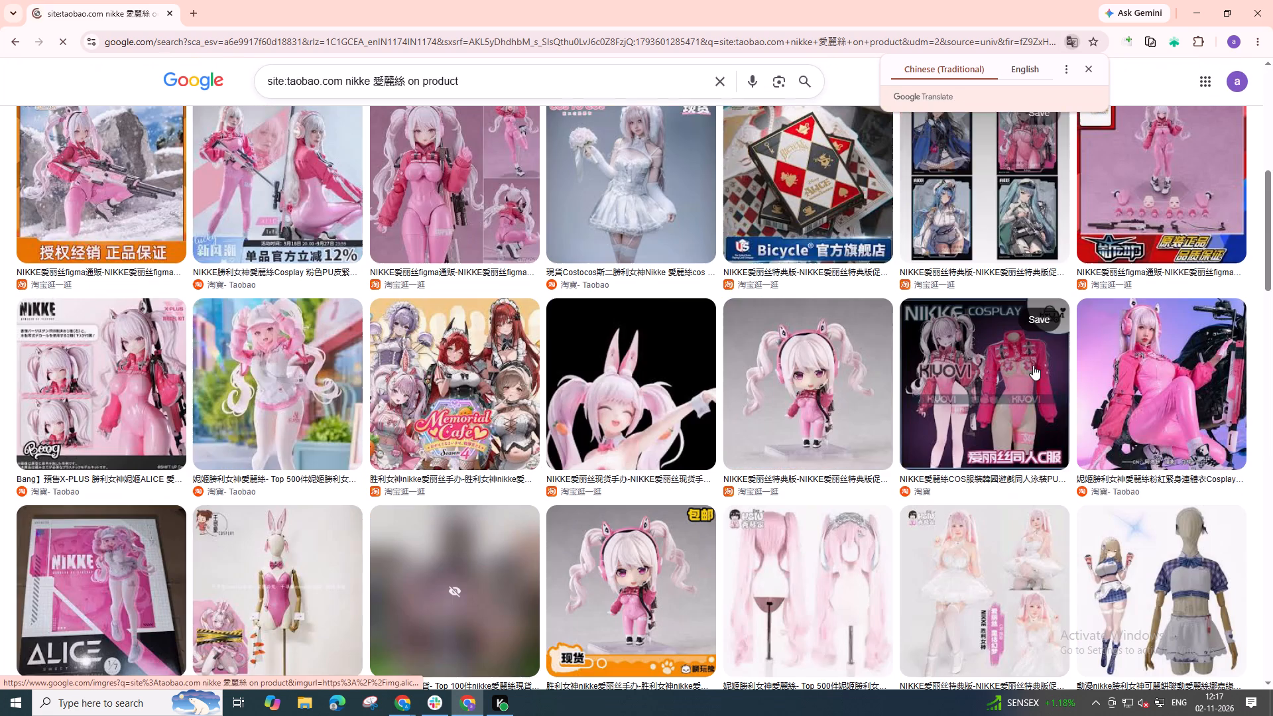
{"action": "scroll", "coordinate": [911, 479], "scroll_direction": "down", "scroll_amount": 6}
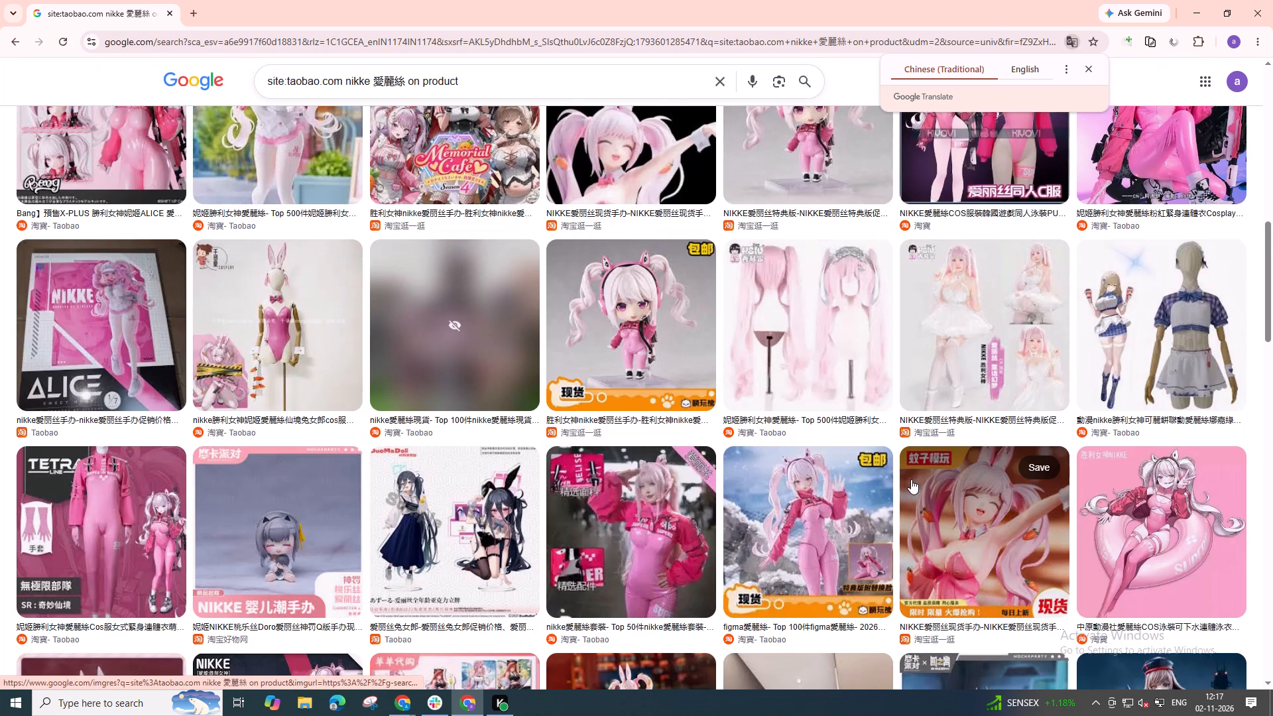
{"action": "scroll", "coordinate": [911, 479], "scroll_direction": "down", "scroll_amount": 4}
{"action": "scroll", "coordinate": [912, 475], "scroll_direction": "up", "scroll_amount": 2}
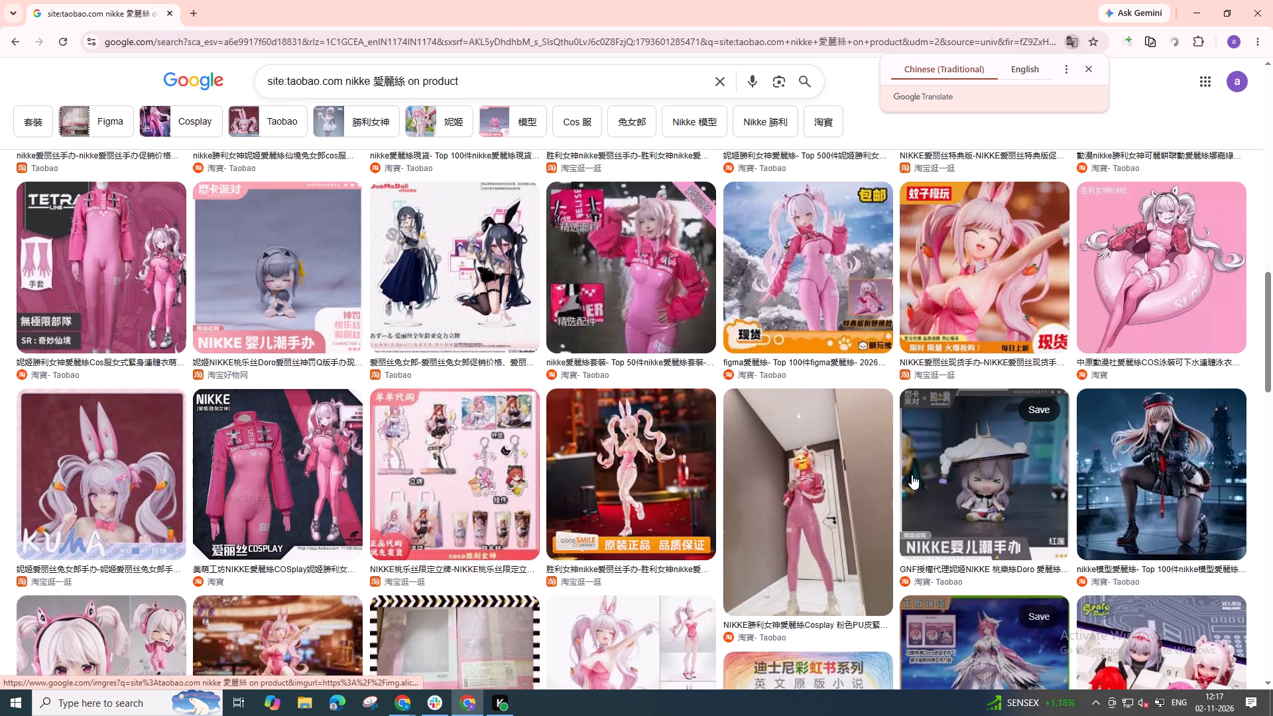
{"action": "scroll", "coordinate": [912, 475], "scroll_direction": "down", "scroll_amount": 3}
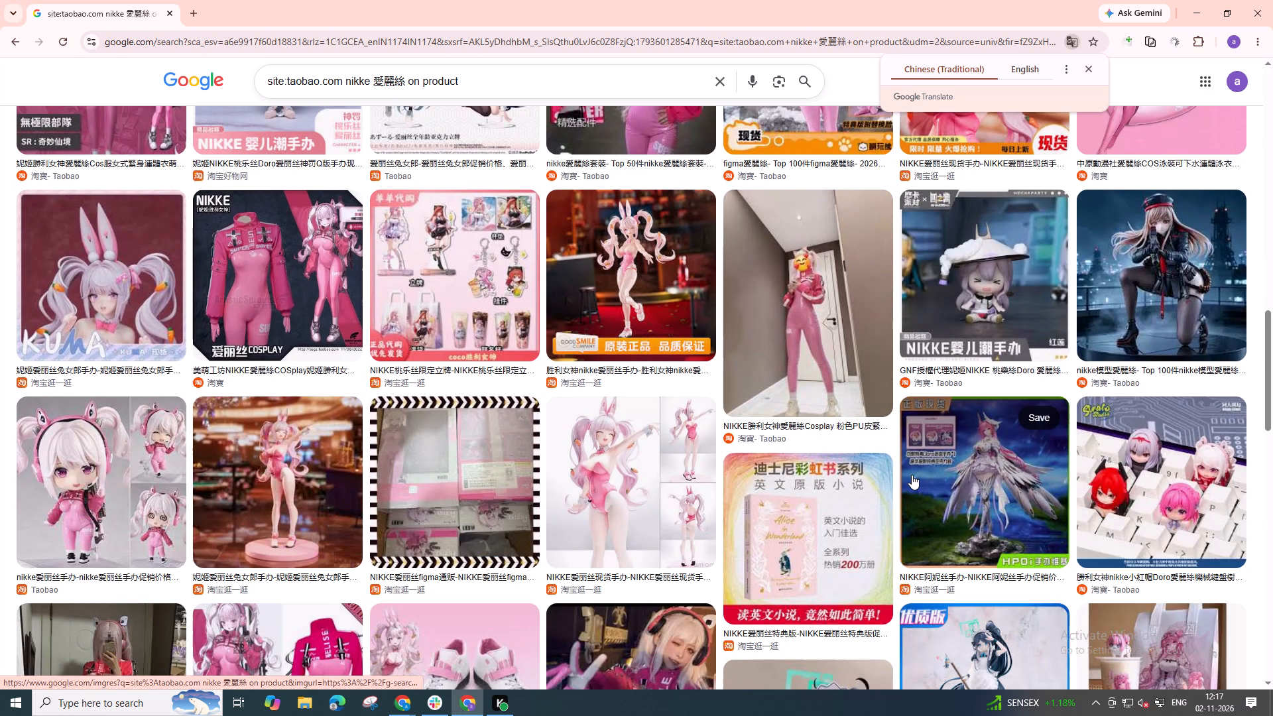
{"action": "scroll", "coordinate": [912, 475], "scroll_direction": "down", "scroll_amount": 11}
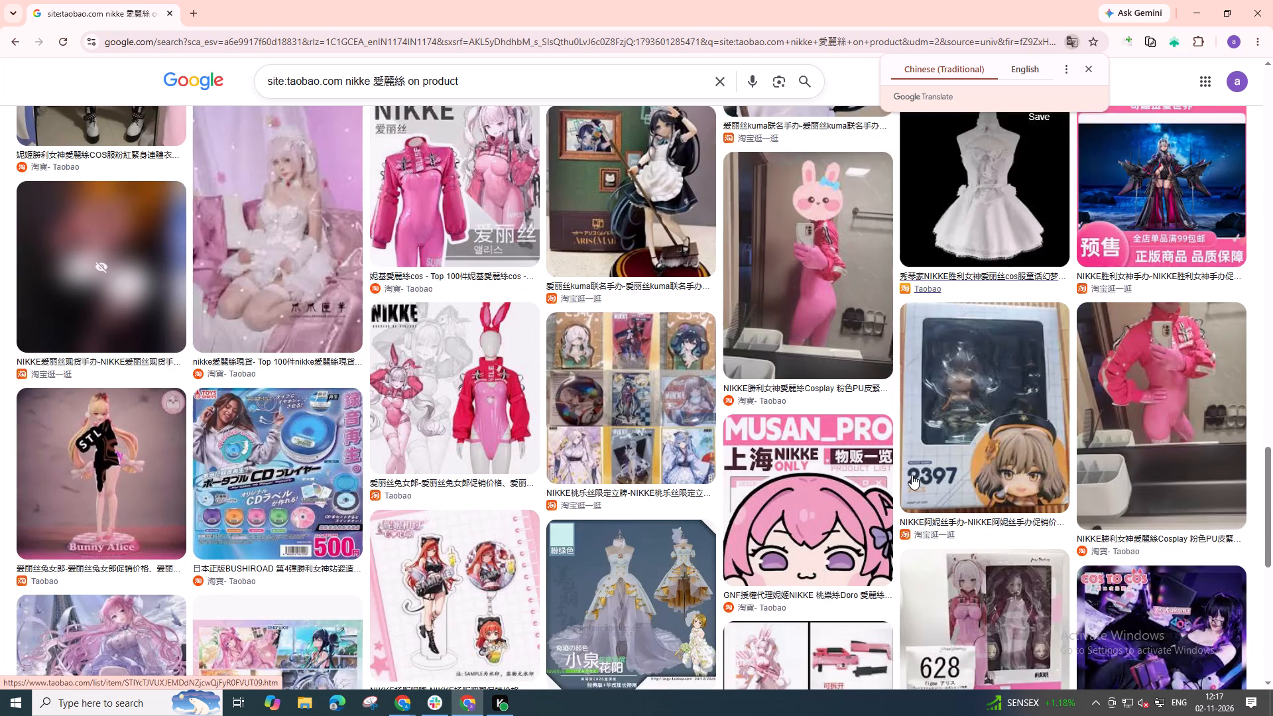
{"action": "scroll", "coordinate": [912, 475], "scroll_direction": "down", "scroll_amount": 6}
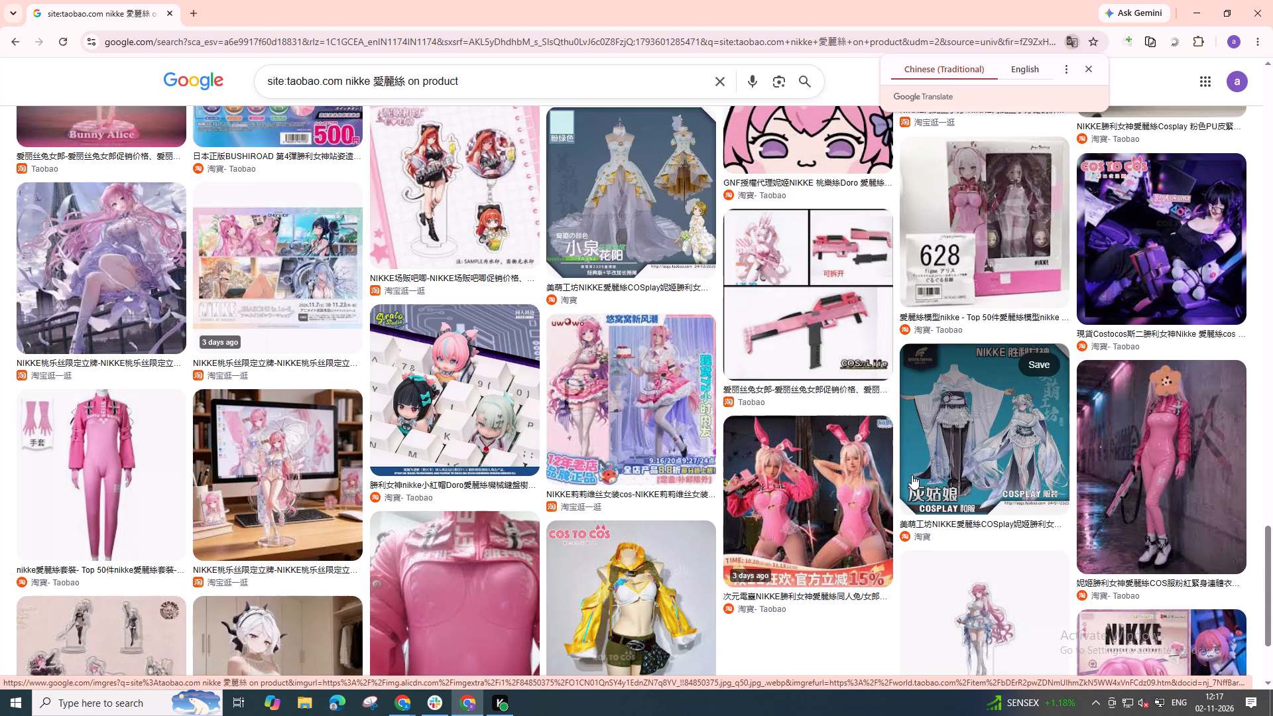
{"action": "scroll", "coordinate": [912, 475], "scroll_direction": "down", "scroll_amount": 6}
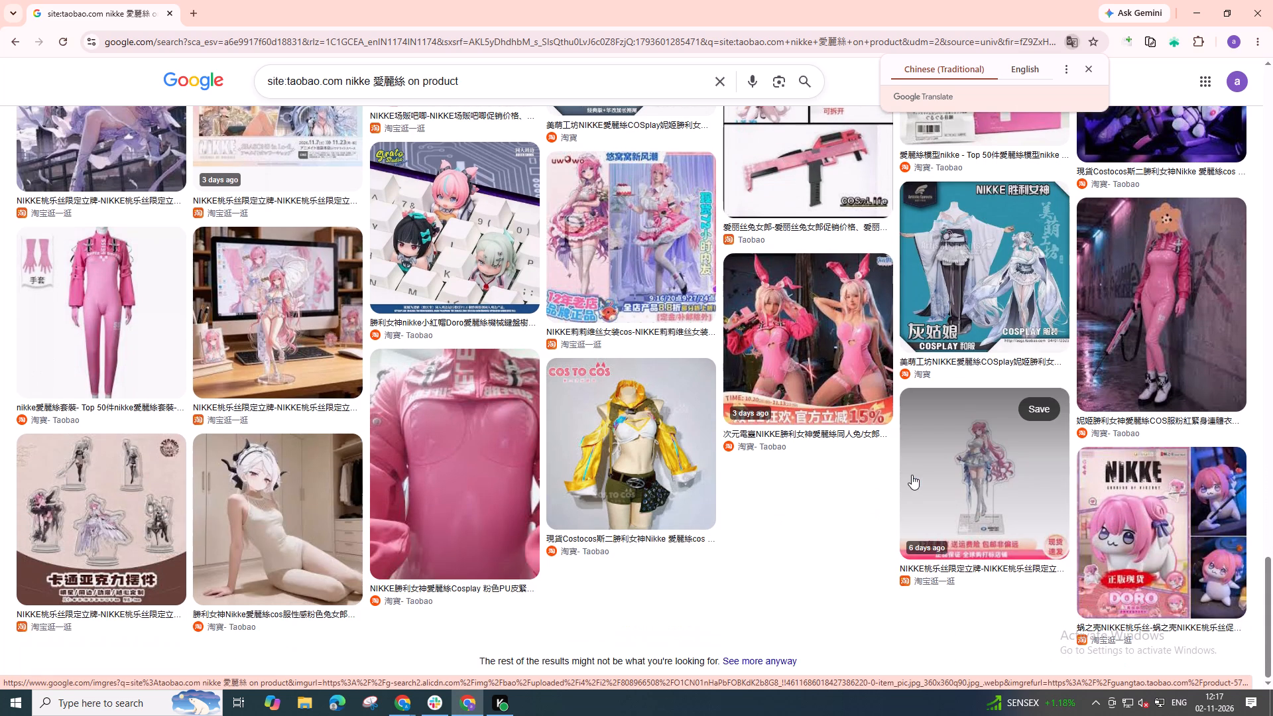
{"action": "scroll", "coordinate": [912, 475], "scroll_direction": "up", "scroll_amount": 14}
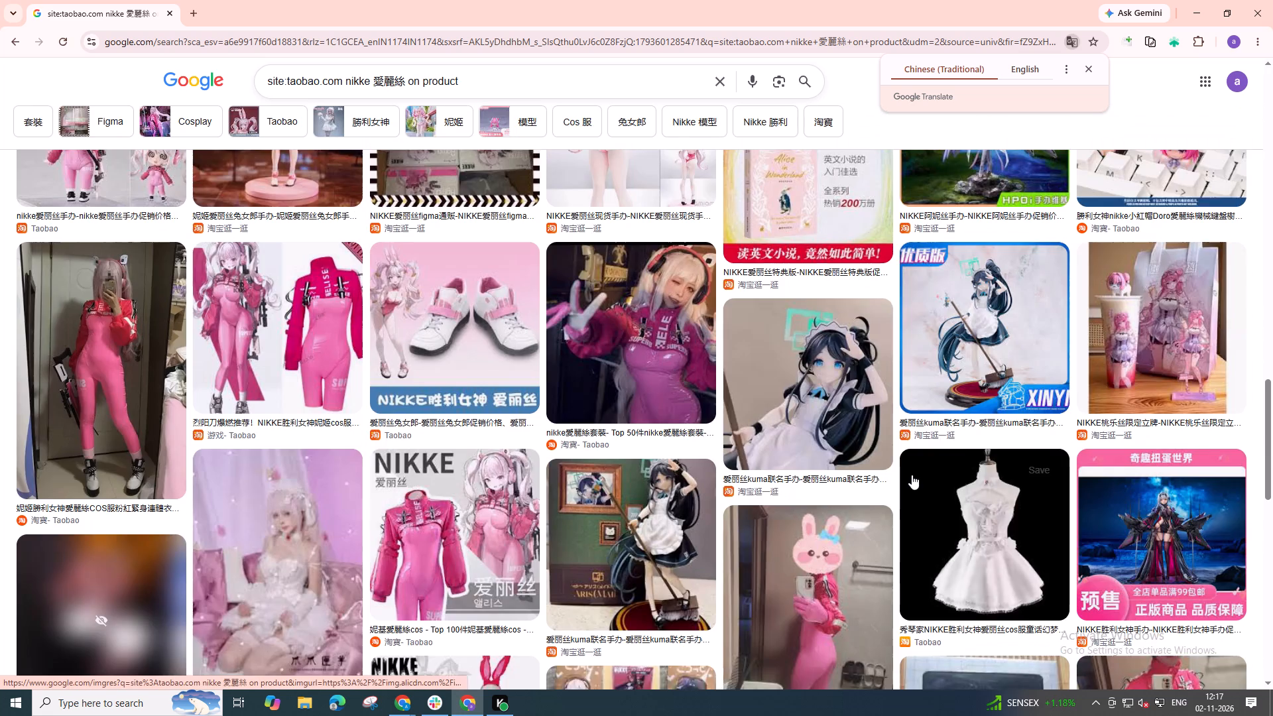
{"action": "scroll", "coordinate": [912, 475], "scroll_direction": "up", "scroll_amount": 7}
{"action": "scroll", "coordinate": [912, 475], "scroll_direction": "down", "scroll_amount": 4}
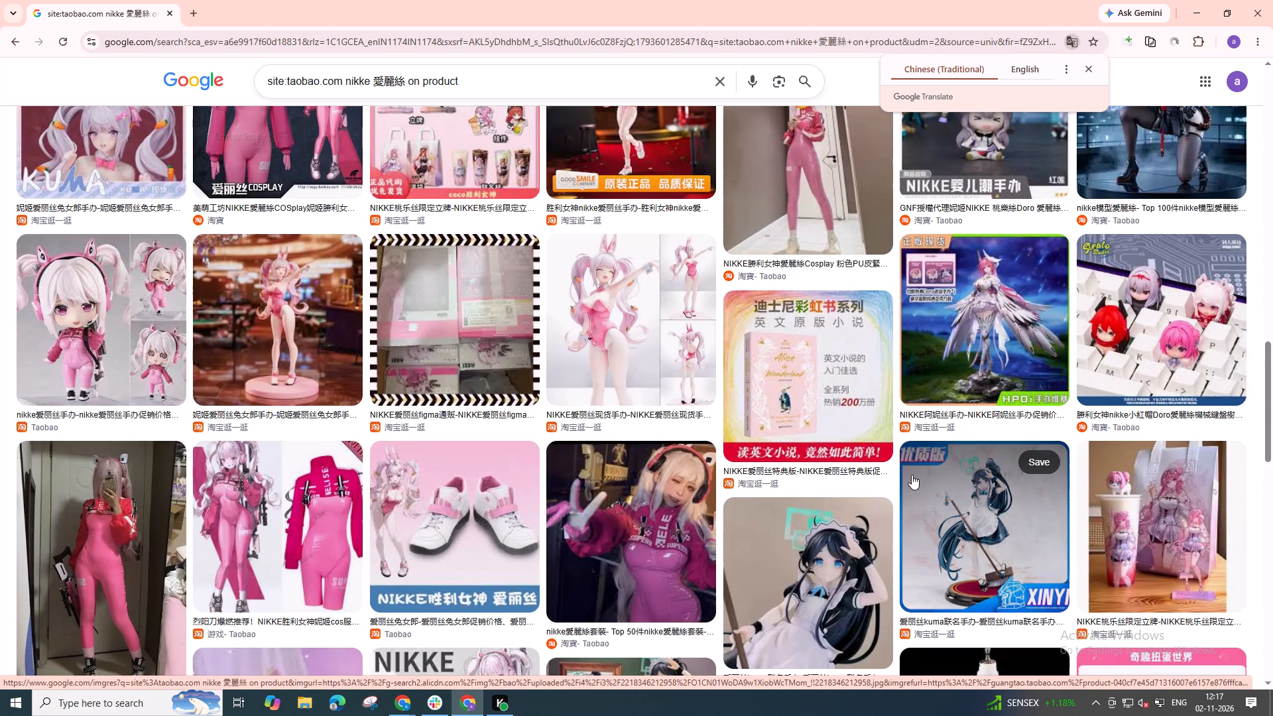
{"action": "scroll", "coordinate": [912, 475], "scroll_direction": "up", "scroll_amount": 6}
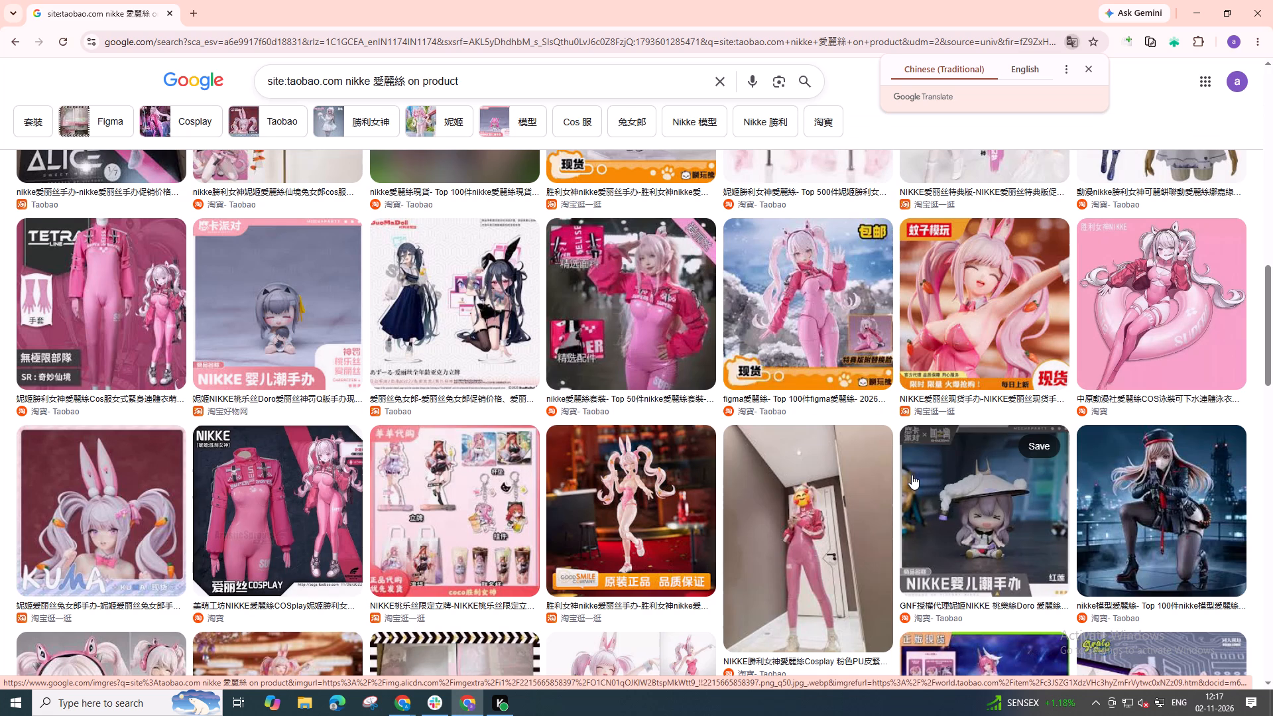
{"action": "scroll", "coordinate": [912, 475], "scroll_direction": "up", "scroll_amount": 6}
{"action": "scroll", "coordinate": [680, 493], "scroll_direction": "up", "scroll_amount": 7}
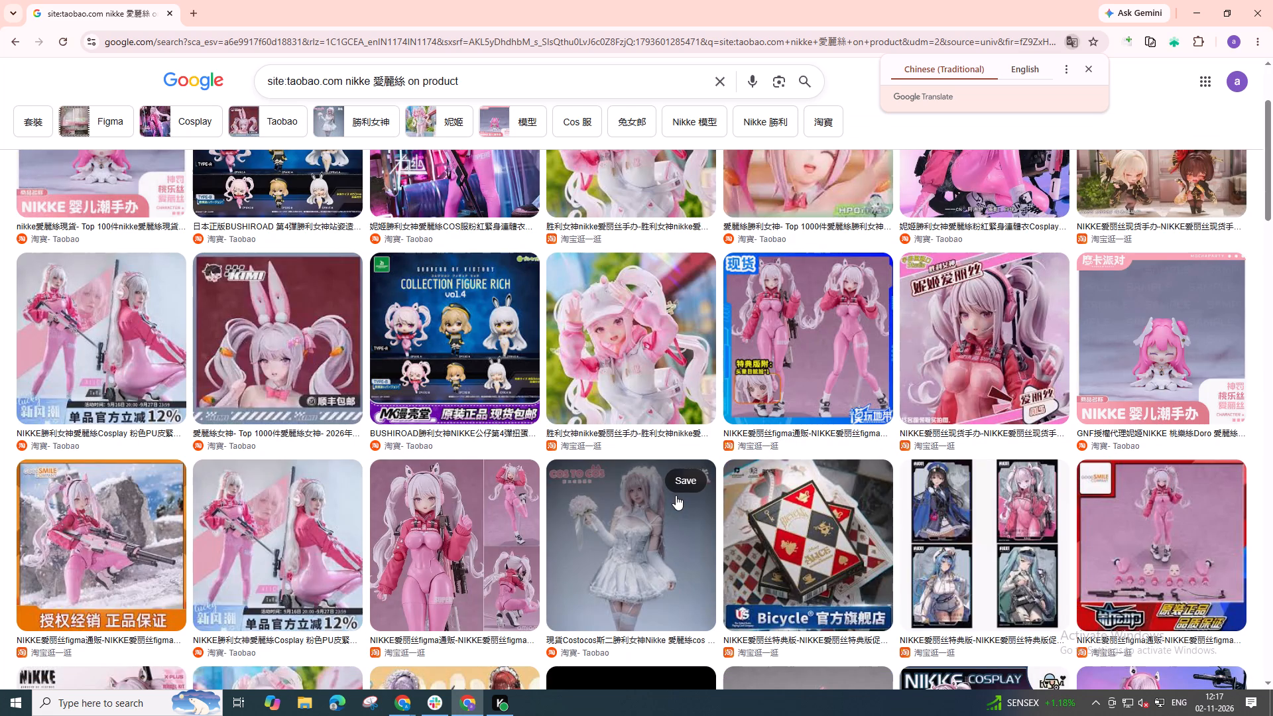
{"action": "scroll", "coordinate": [674, 497], "scroll_direction": "up", "scroll_amount": 6}
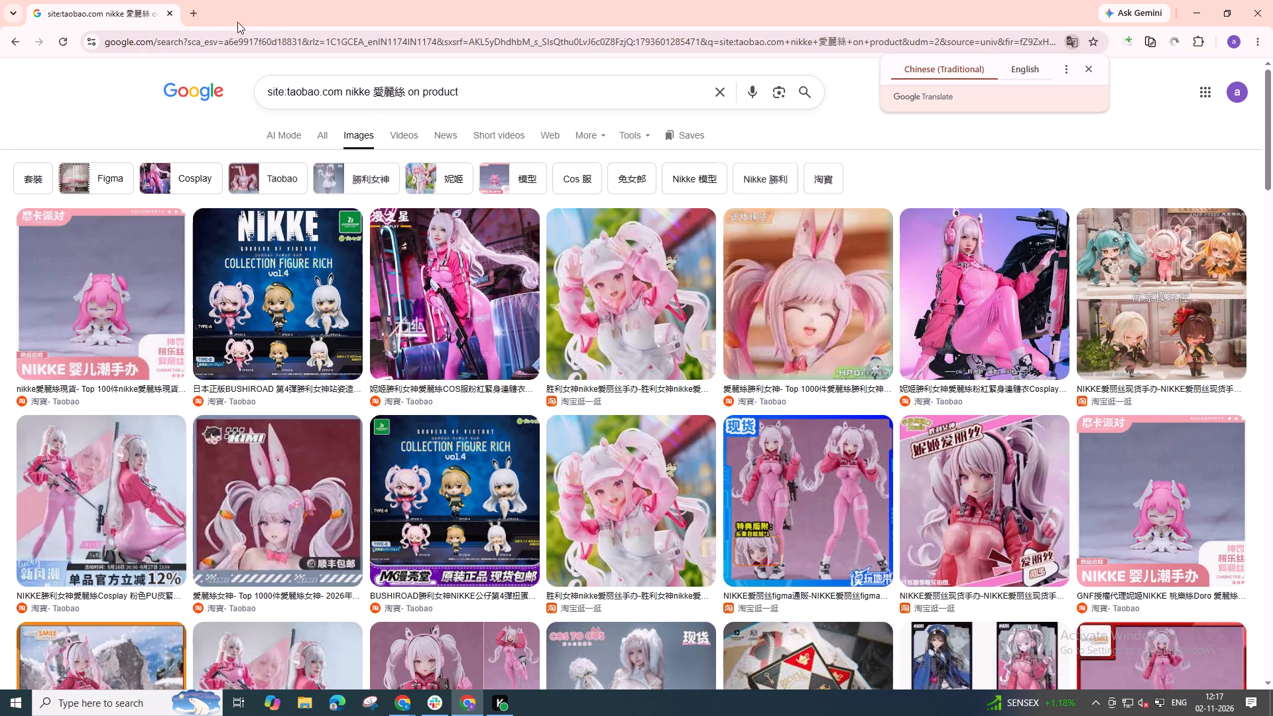
Return to the web results, open the Taobao product page for figma妮姬愛麗絲 and show its products as a list.
{"action": "left_click", "coordinate": [316, 135]}
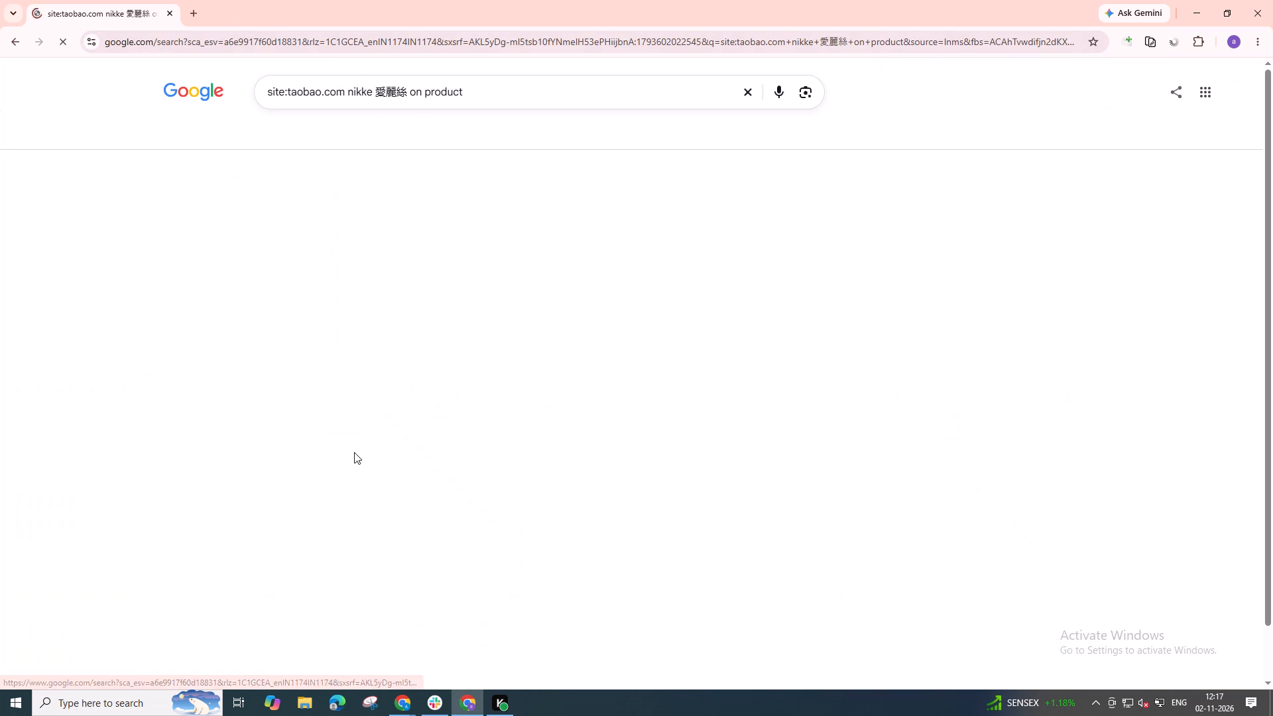
{"action": "scroll", "coordinate": [355, 453], "scroll_direction": "down", "scroll_amount": 8}
{"action": "scroll", "coordinate": [370, 520], "scroll_direction": "down", "scroll_amount": 2}
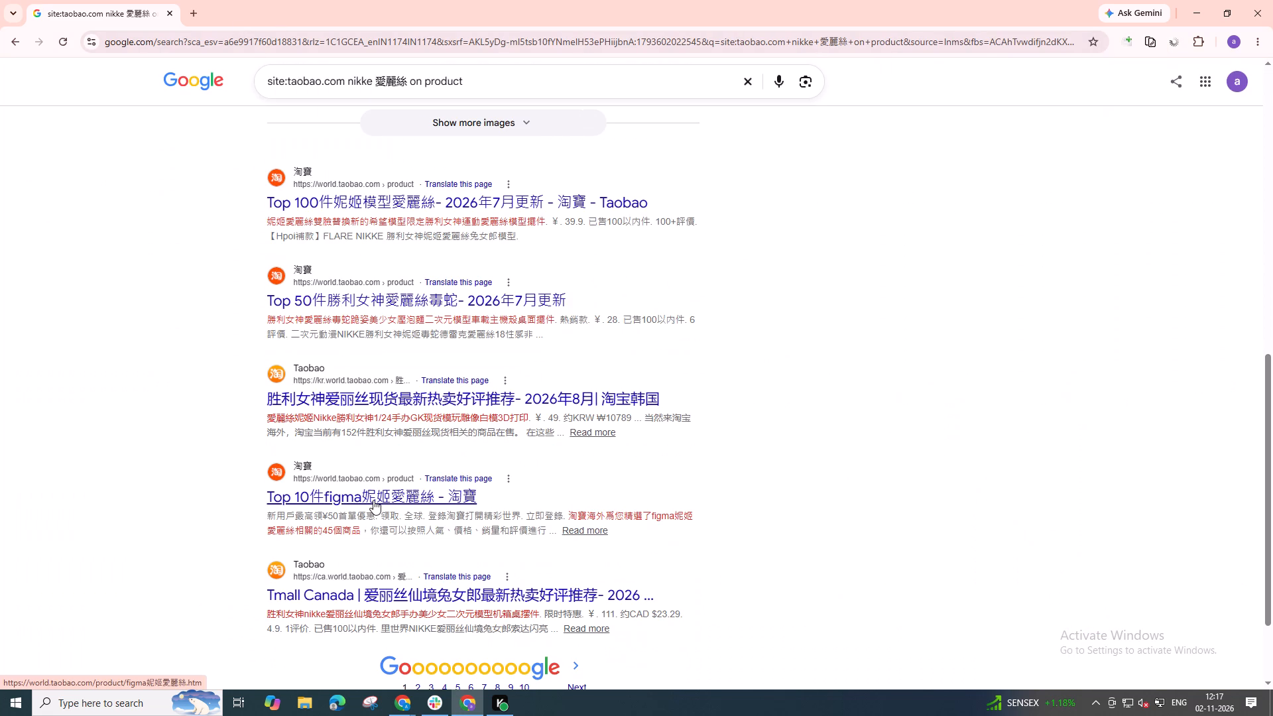
{"action": "middle_click", "coordinate": [373, 500]}
{"action": "left_click", "coordinate": [226, 0]}
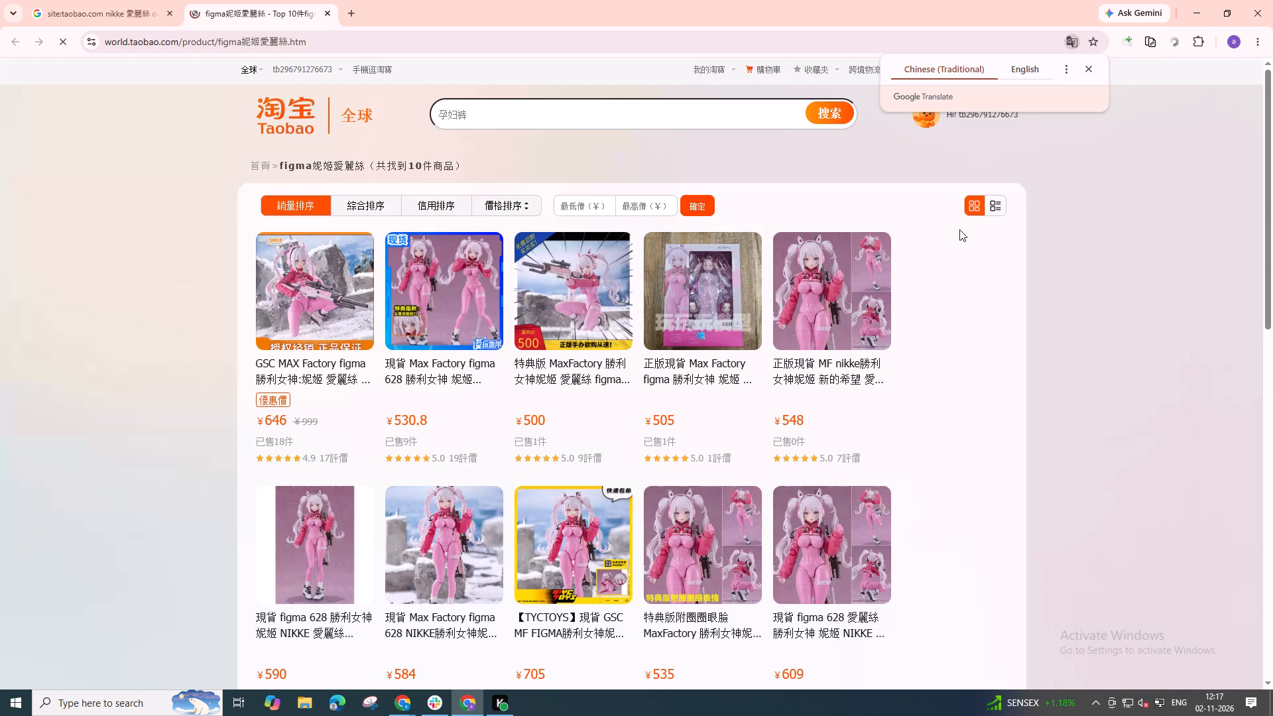
{"action": "left_click", "coordinate": [997, 209]}
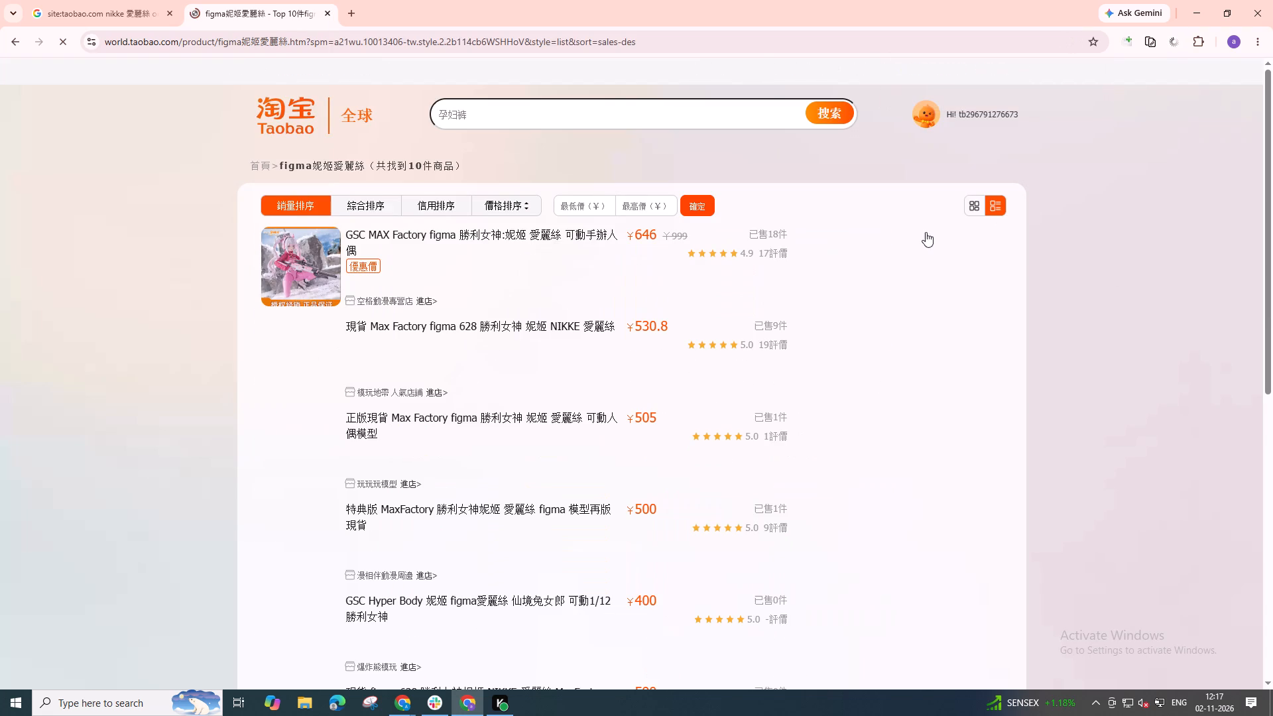
Check the figma妮姬愛麗絲 product list for listings not yet collected, and close the page.
{"action": "scroll", "coordinate": [84, 452], "scroll_direction": "down", "scroll_amount": 3}
{"action": "scroll", "coordinate": [92, 435], "scroll_direction": "up", "scroll_amount": 2}
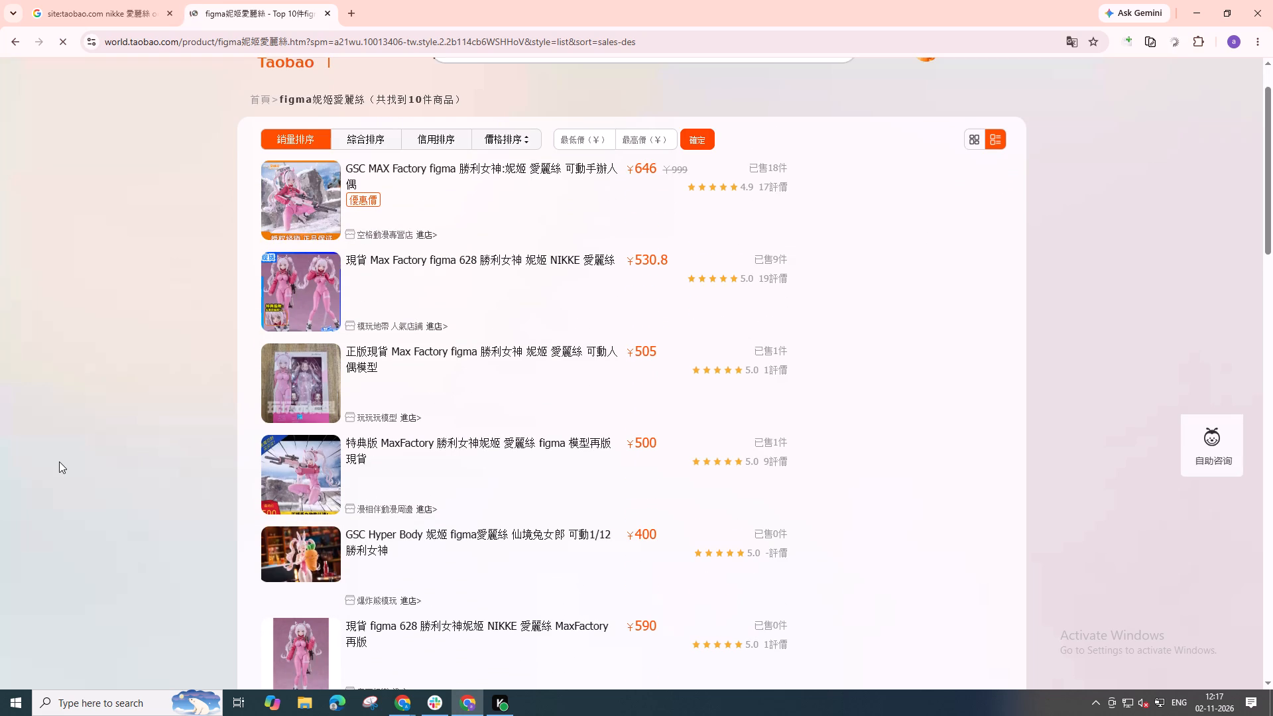
{"action": "scroll", "coordinate": [59, 461], "scroll_direction": "down", "scroll_amount": 15}
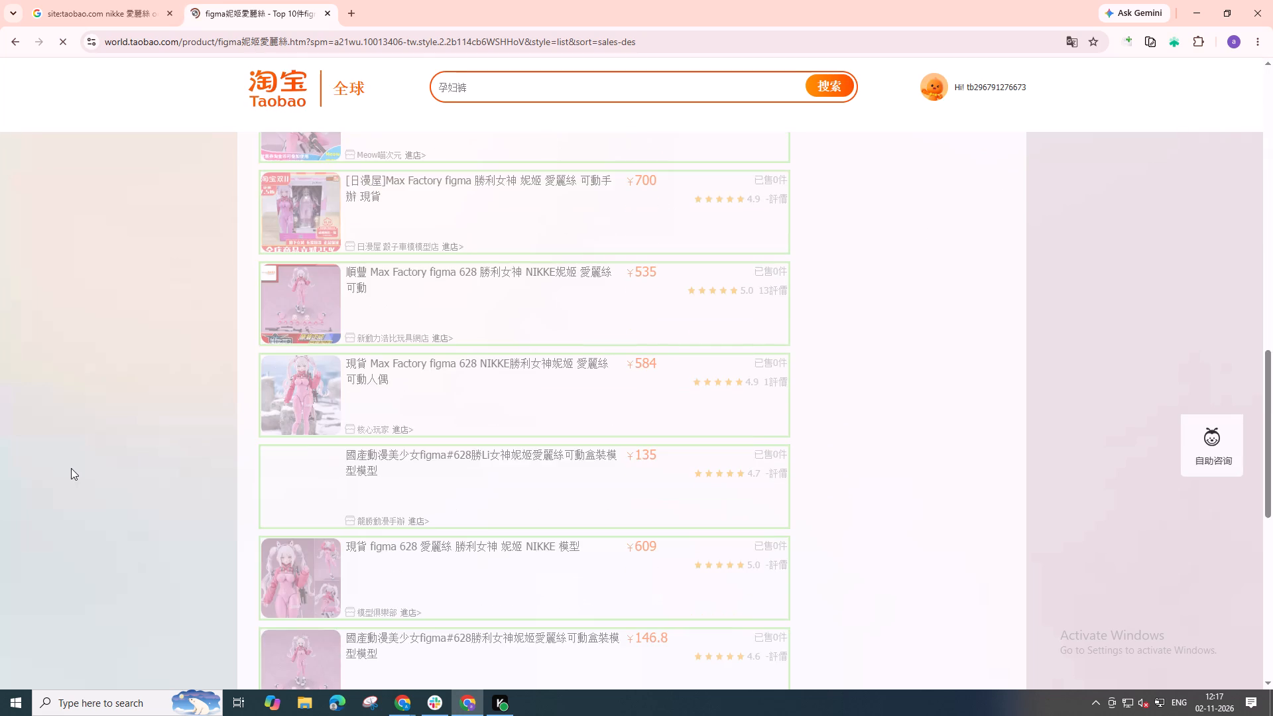
{"action": "scroll", "coordinate": [71, 468], "scroll_direction": "down", "scroll_amount": 13}
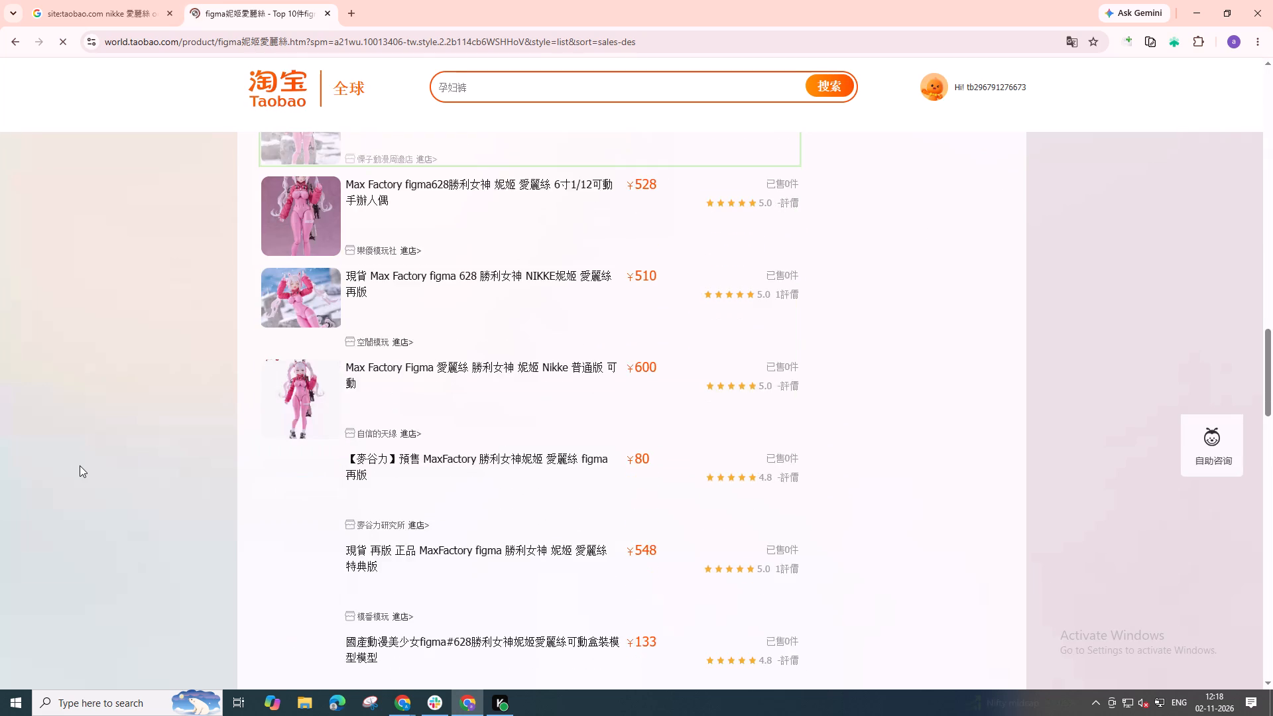
{"action": "scroll", "coordinate": [85, 463], "scroll_direction": "down", "scroll_amount": 10}
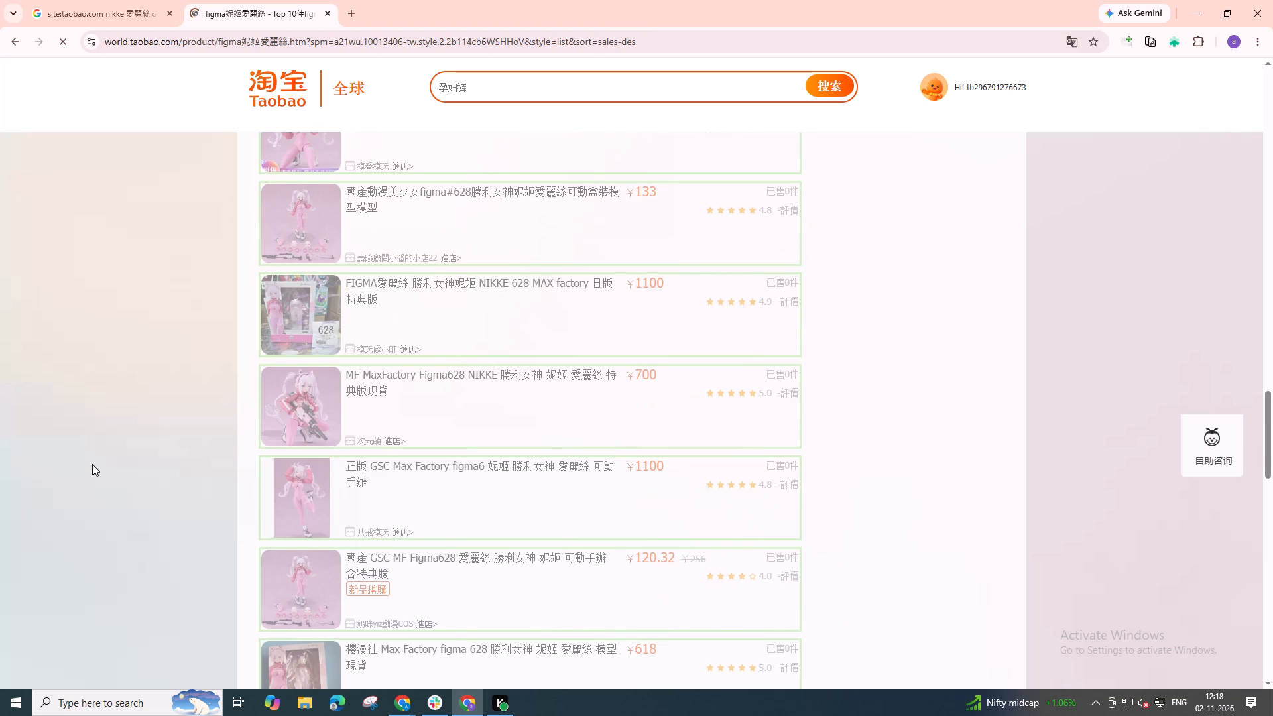
{"action": "scroll", "coordinate": [92, 464], "scroll_direction": "down", "scroll_amount": 17}
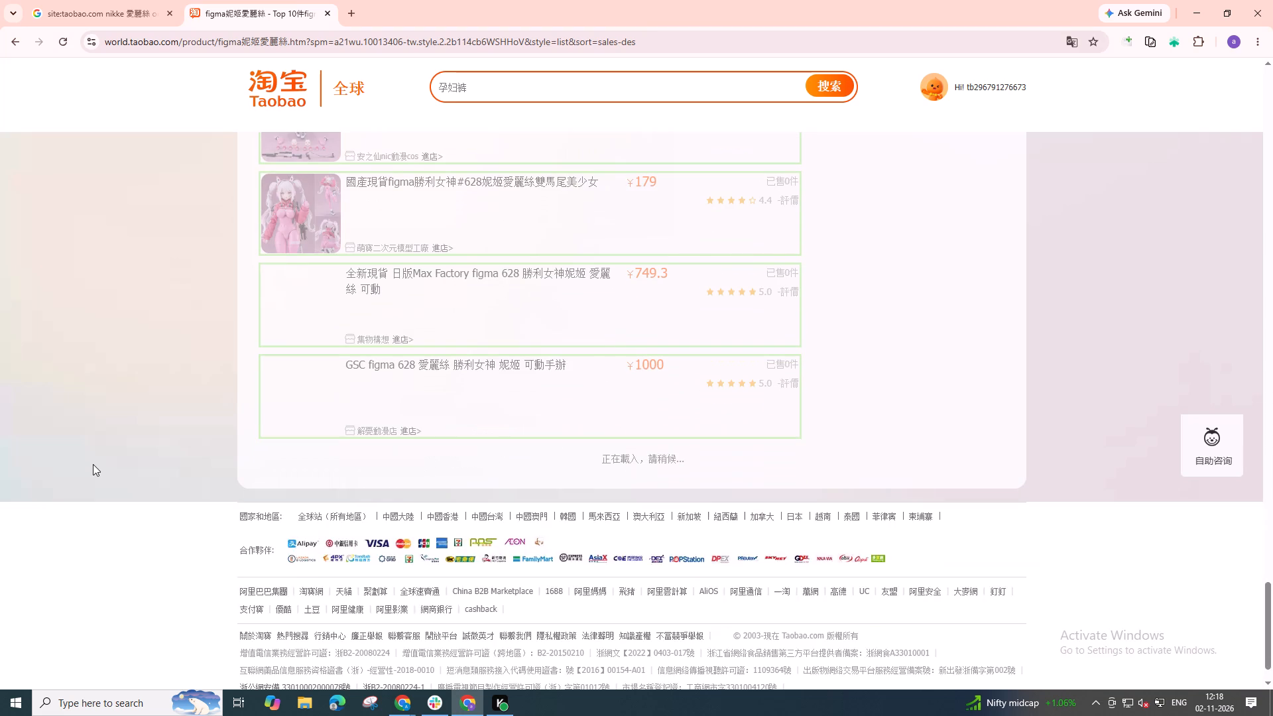
{"action": "scroll", "coordinate": [93, 464], "scroll_direction": "down", "scroll_amount": 4}
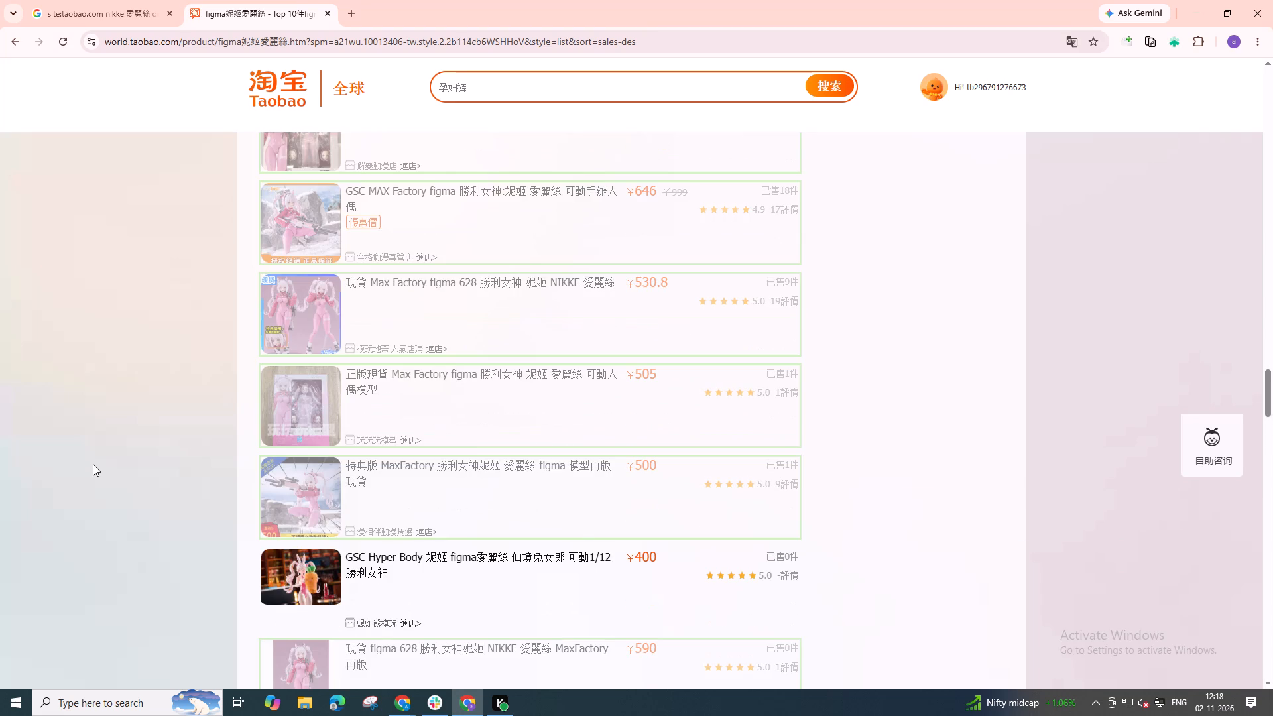
{"action": "key", "text": "ctrl+w"}
Copy the search term nikke 桃乐丝 from the NIKKE Dorothy row of the Shiftup keywords sheet and search Google for it on taobao.com.
{"action": "key", "text": "alt+Tab"}
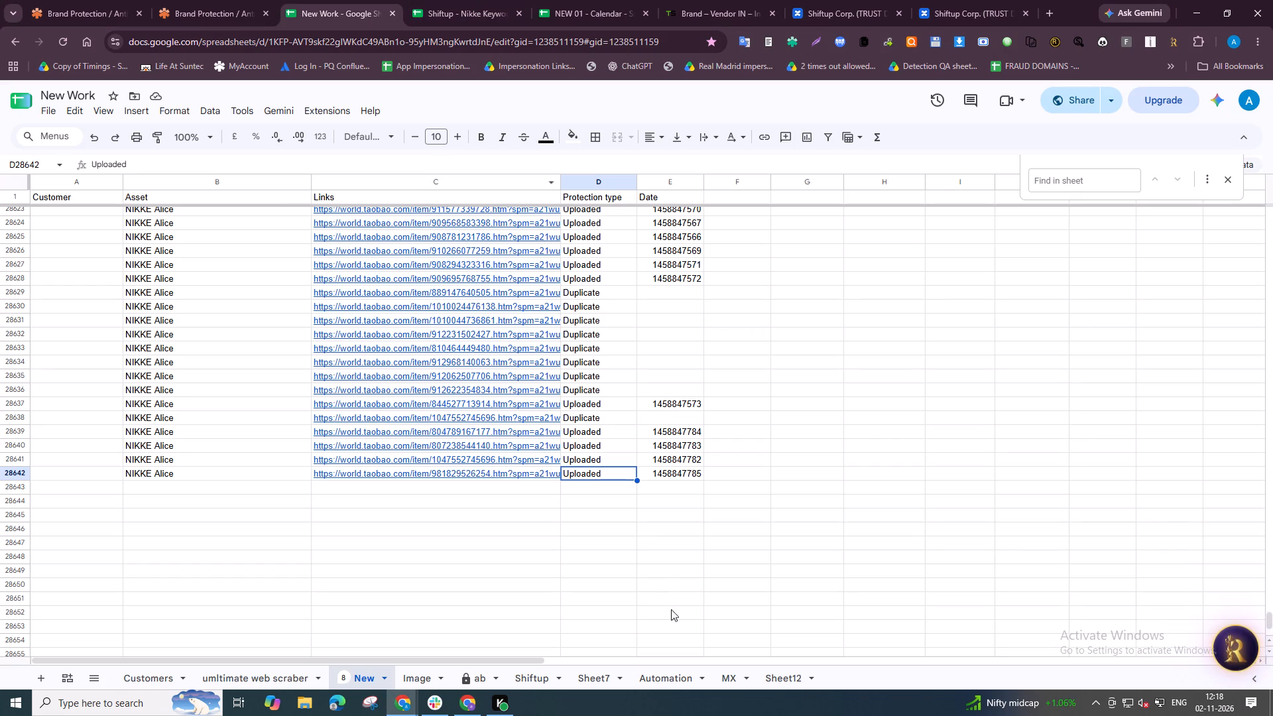
{"action": "left_click", "coordinate": [465, 0]}
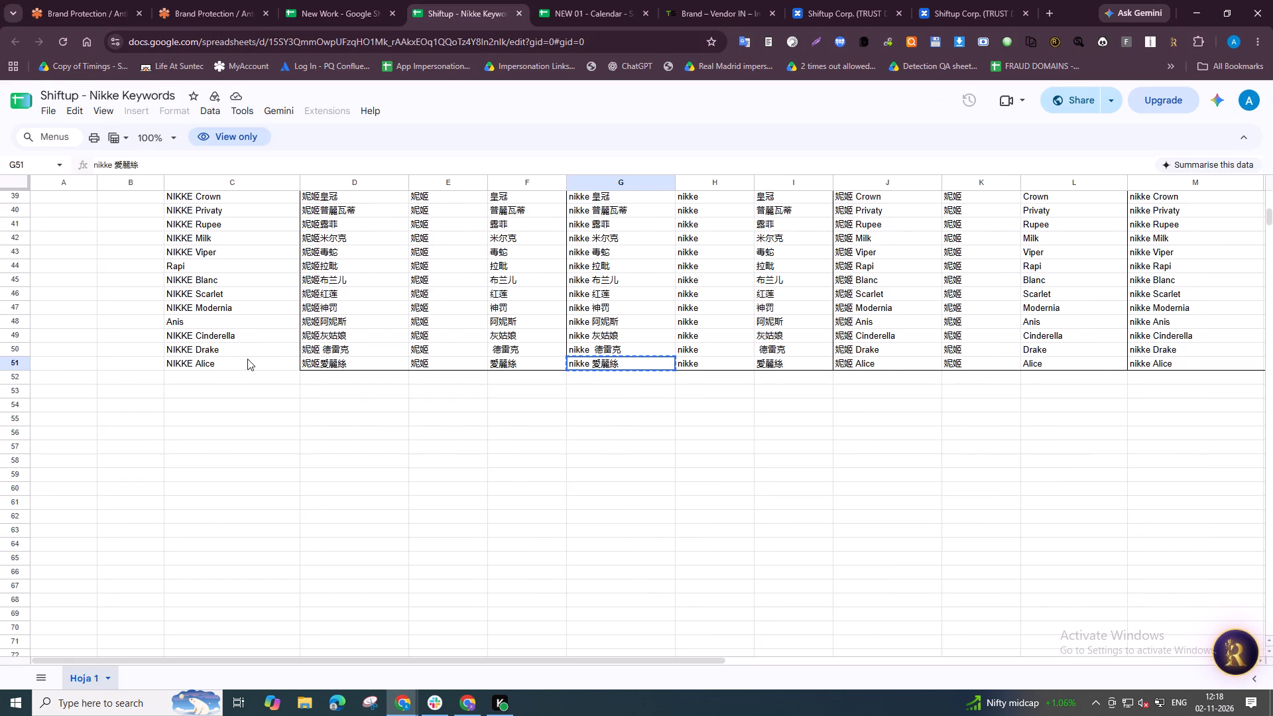
{"action": "scroll", "coordinate": [247, 359], "scroll_direction": "up", "scroll_amount": 11}
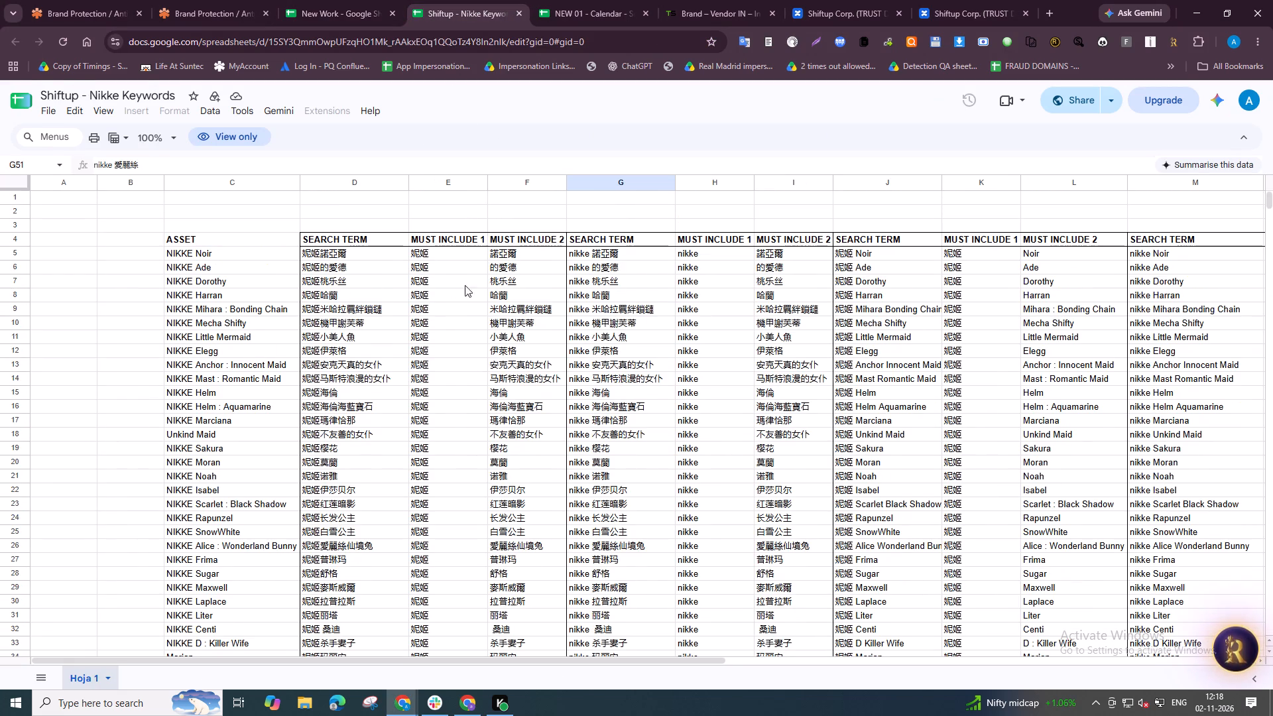
{"action": "left_click", "coordinate": [599, 283]}
{"action": "key", "text": "ctrl+c"}
{"action": "key", "text": "alt+Tab"}
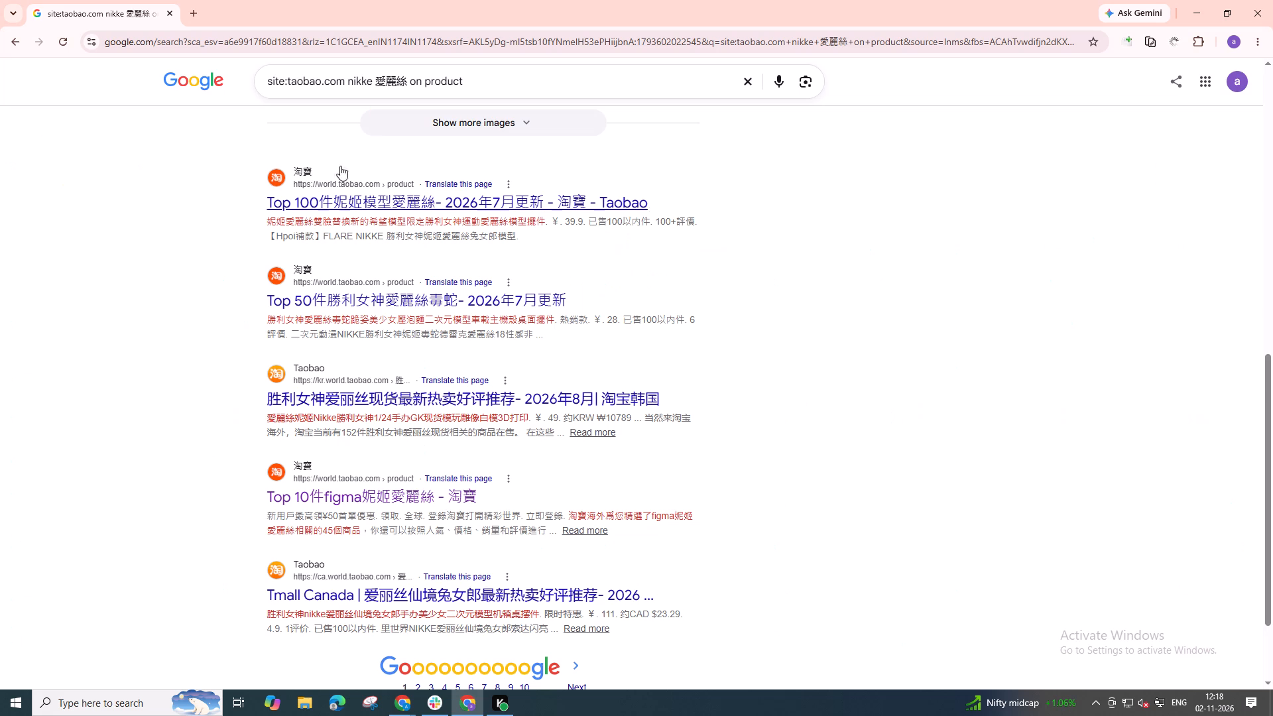
{"action": "left_click_drag", "start_coordinate": [348, 81], "coordinate": [394, 75]}
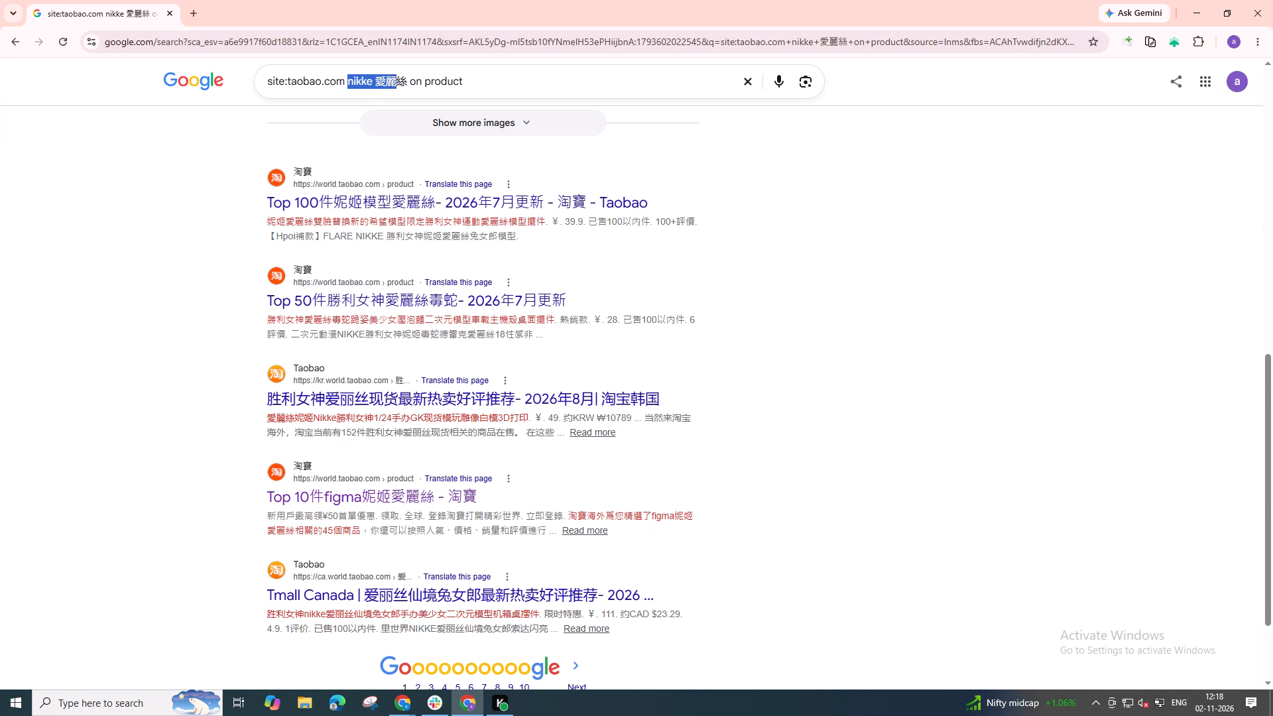
{"action": "left_click_drag", "start_coordinate": [394, 75], "coordinate": [410, 74]}
{"action": "key", "text": "ctrl+v"}
{"action": "key", "text": "space"}
{"action": "key", "text": "Return"}
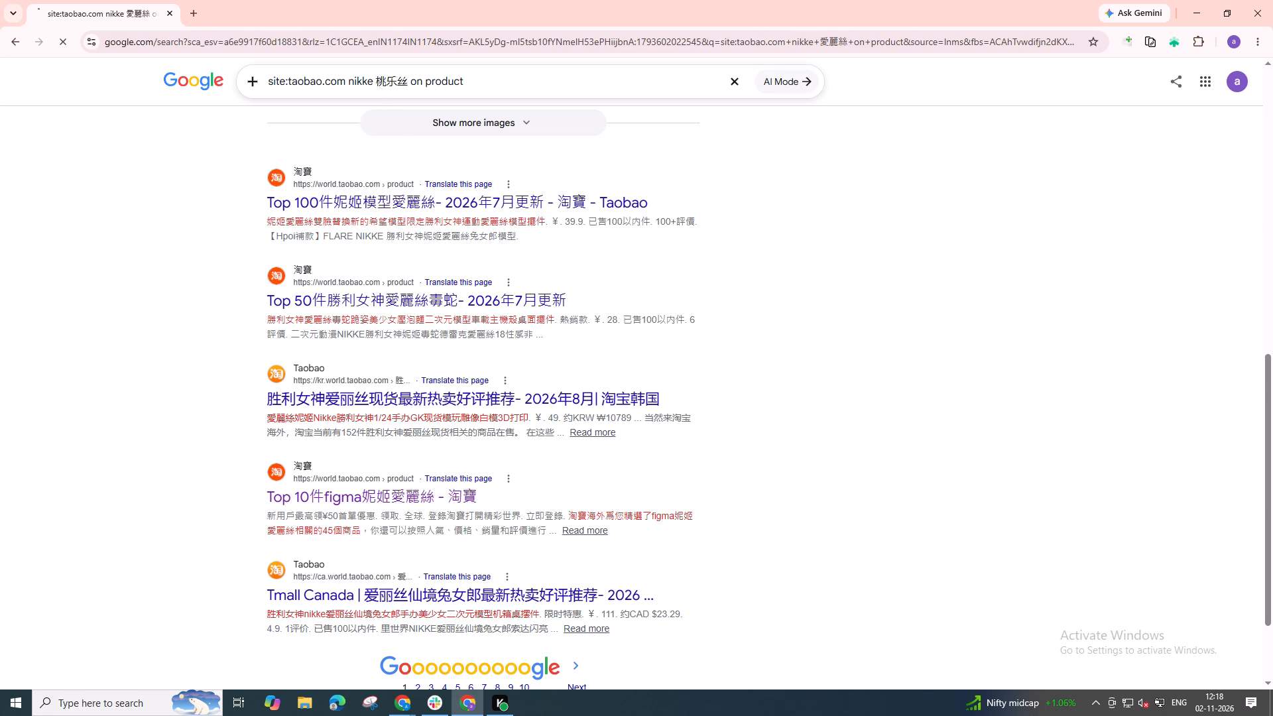
Open the doro桃乐丝公仔 Taobao product page from the Google results.
{"action": "middle_click", "coordinate": [392, 310]}
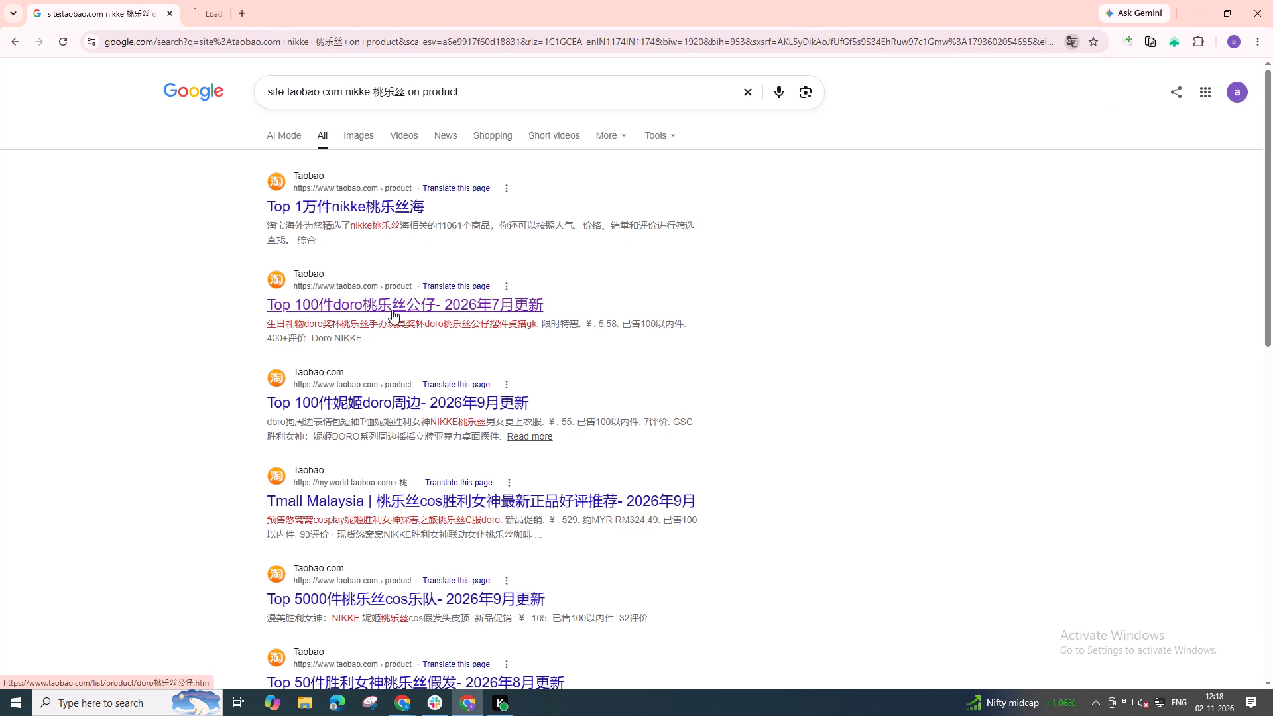
{"action": "left_click", "coordinate": [320, 0]}
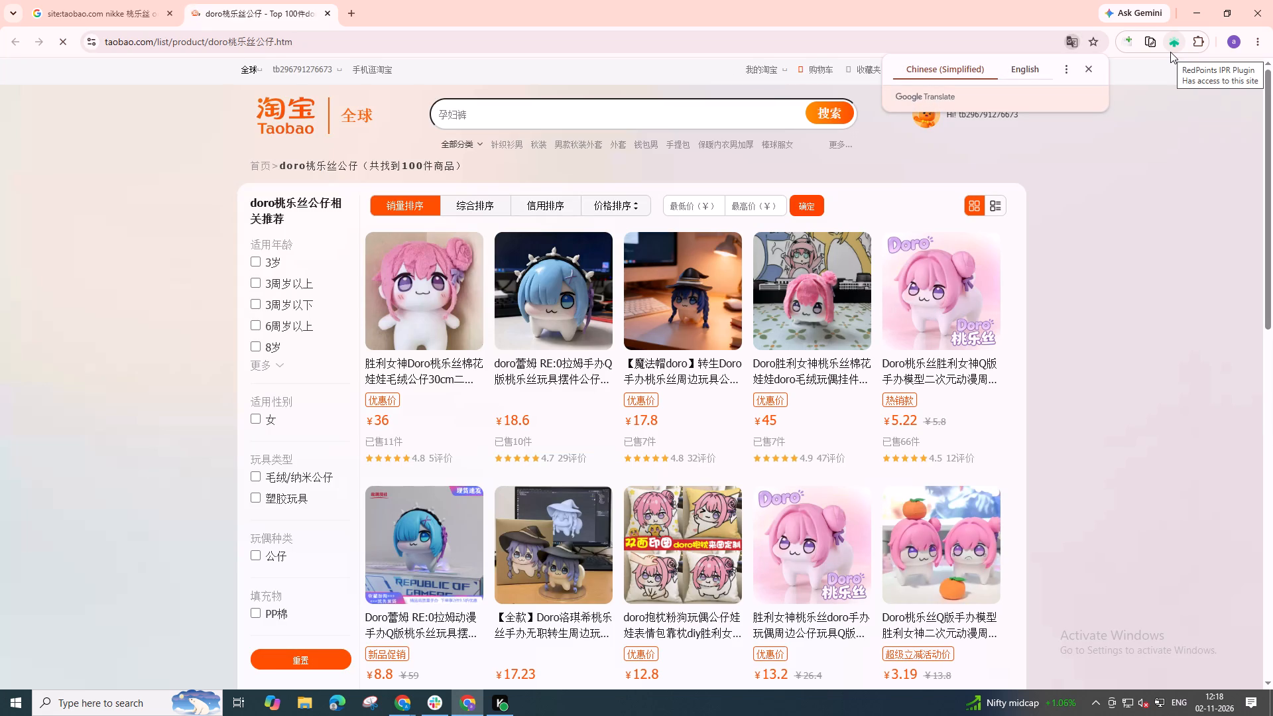
Open the RedPoints IPR Plugin's task configuration and choose Shiftup Corp as the customer.
{"action": "left_click", "coordinate": [1168, 48]}
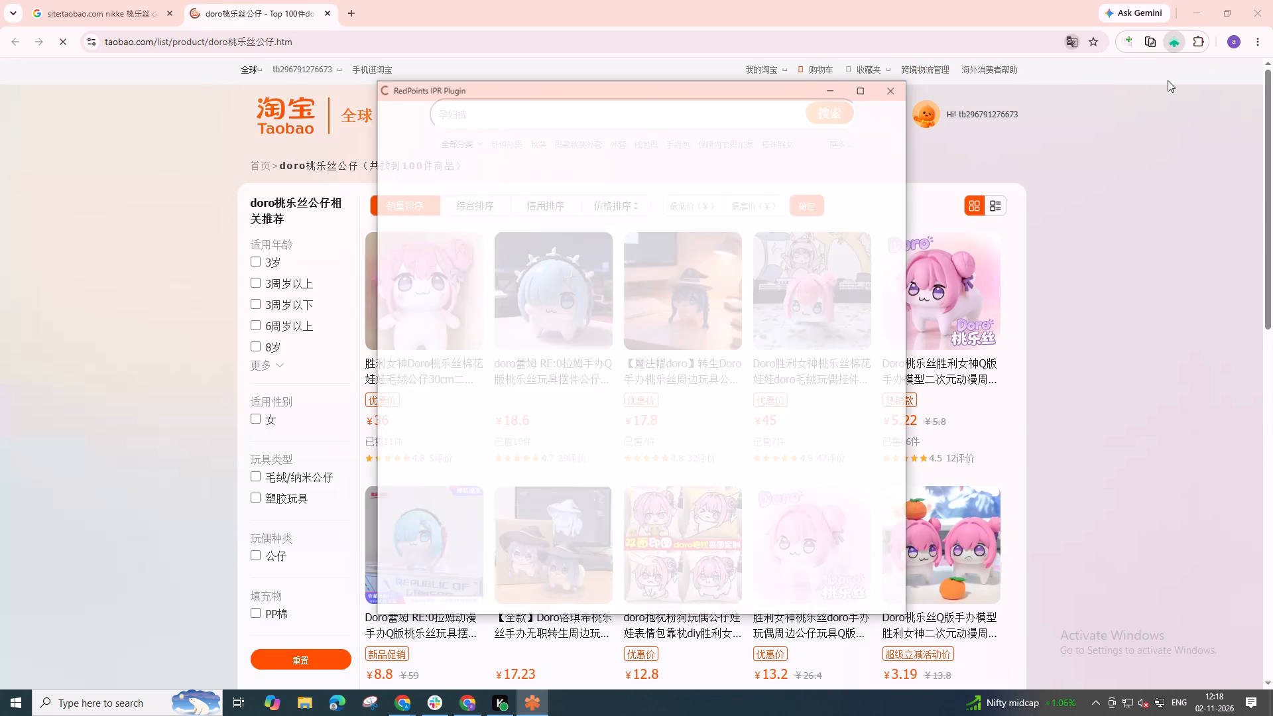
{"action": "left_click_drag", "start_coordinate": [676, 86], "coordinate": [585, 293]}
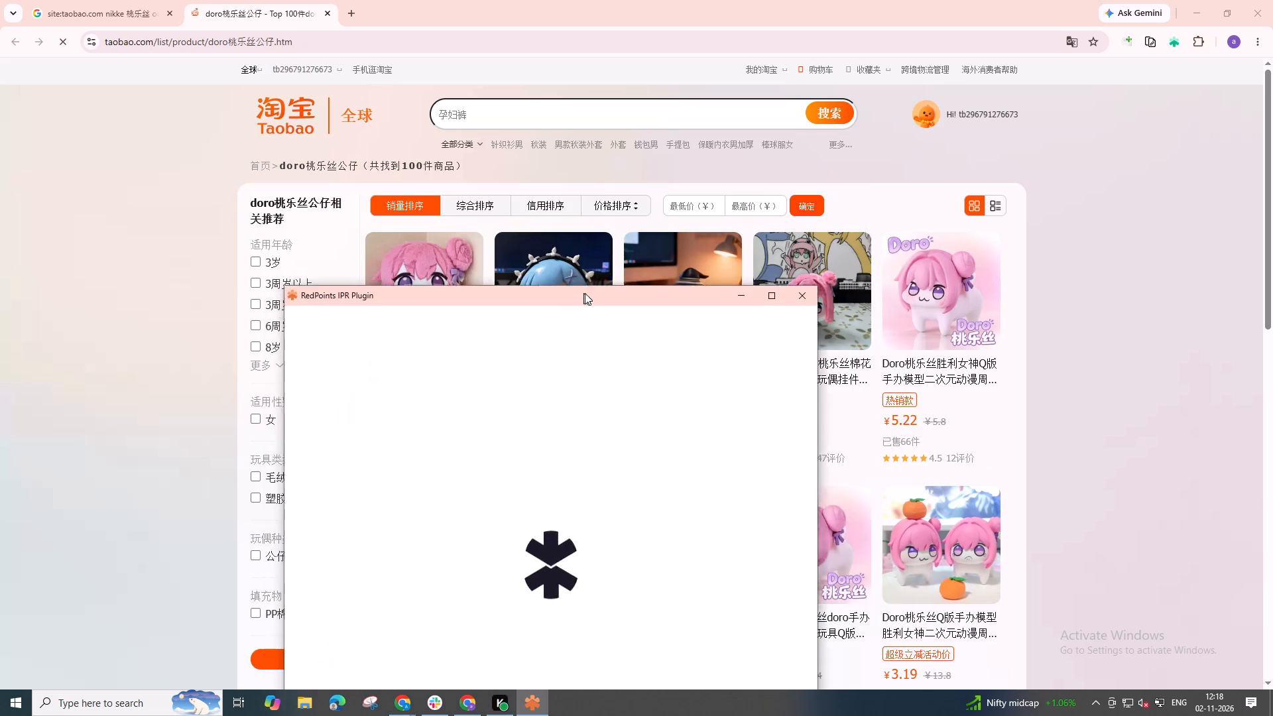
{"action": "left_click_drag", "start_coordinate": [585, 293], "coordinate": [725, 91]}
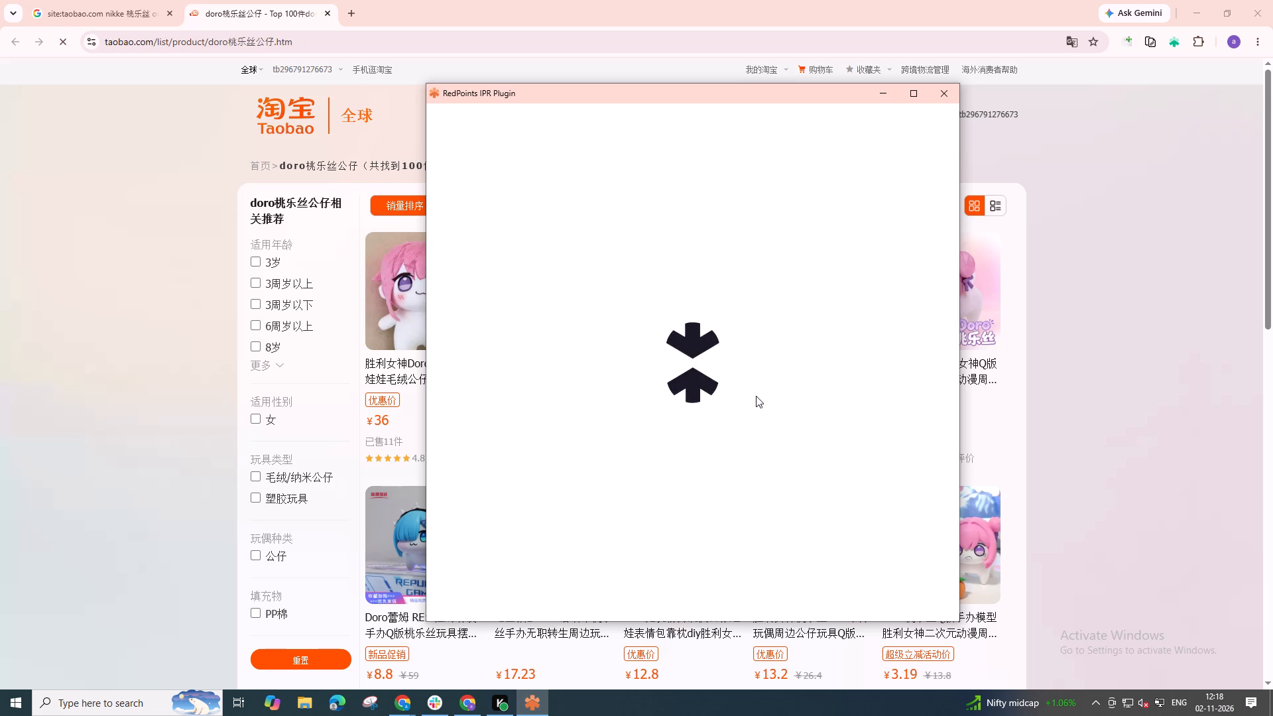
{"action": "left_click", "coordinate": [751, 379]}
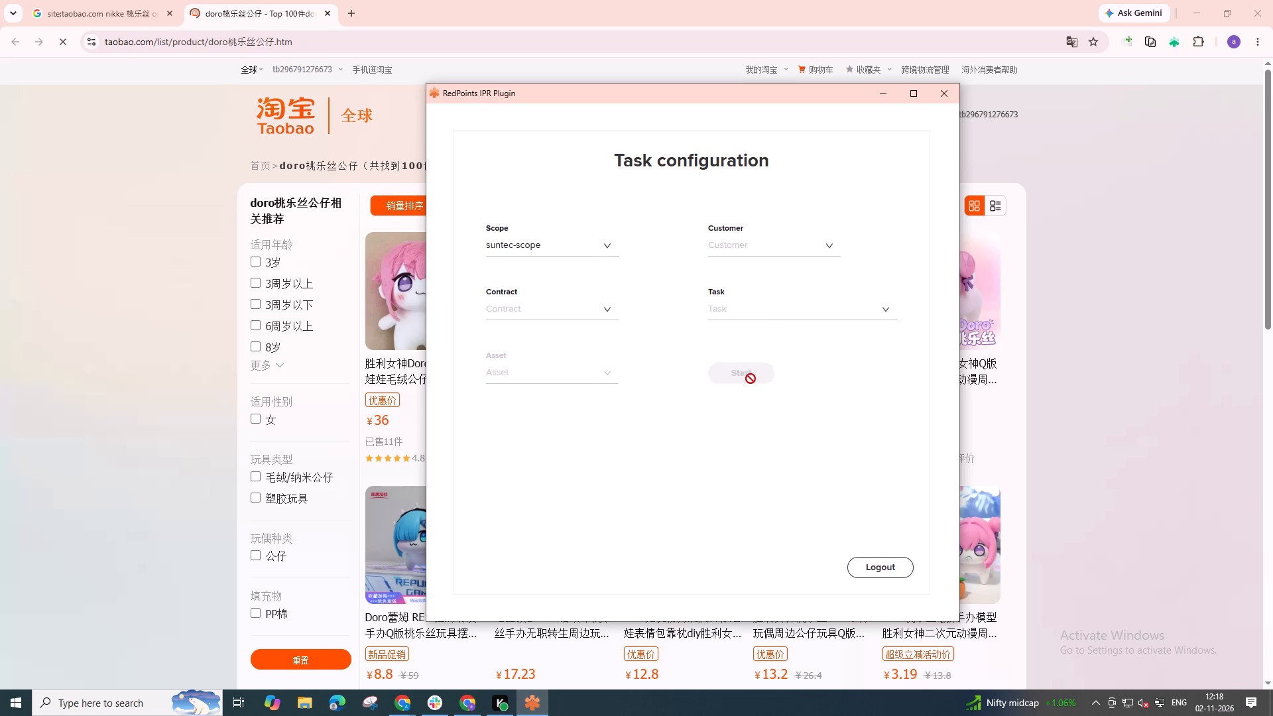
{"action": "left_click", "coordinate": [800, 259]}
{"action": "left_click", "coordinate": [800, 257]}
{"action": "left_click", "coordinate": [800, 257]}
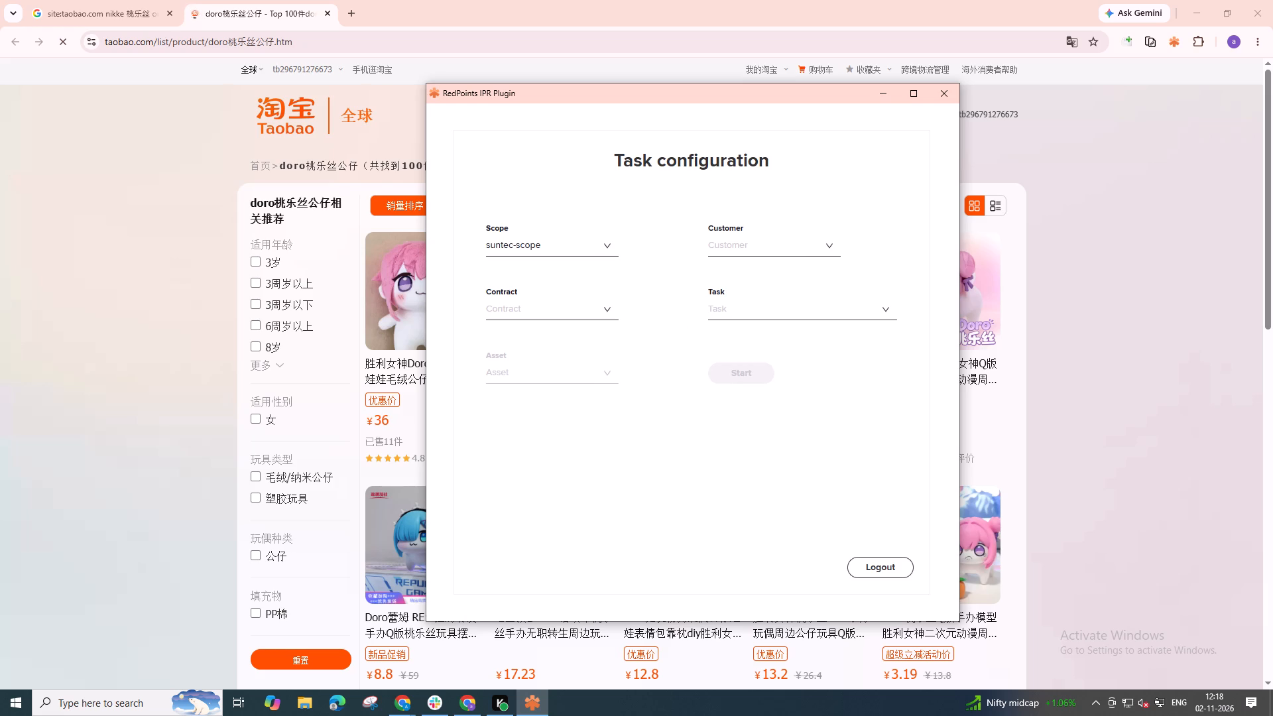
{"action": "left_click", "coordinate": [800, 250]}
{"action": "type", "text": "shift"}
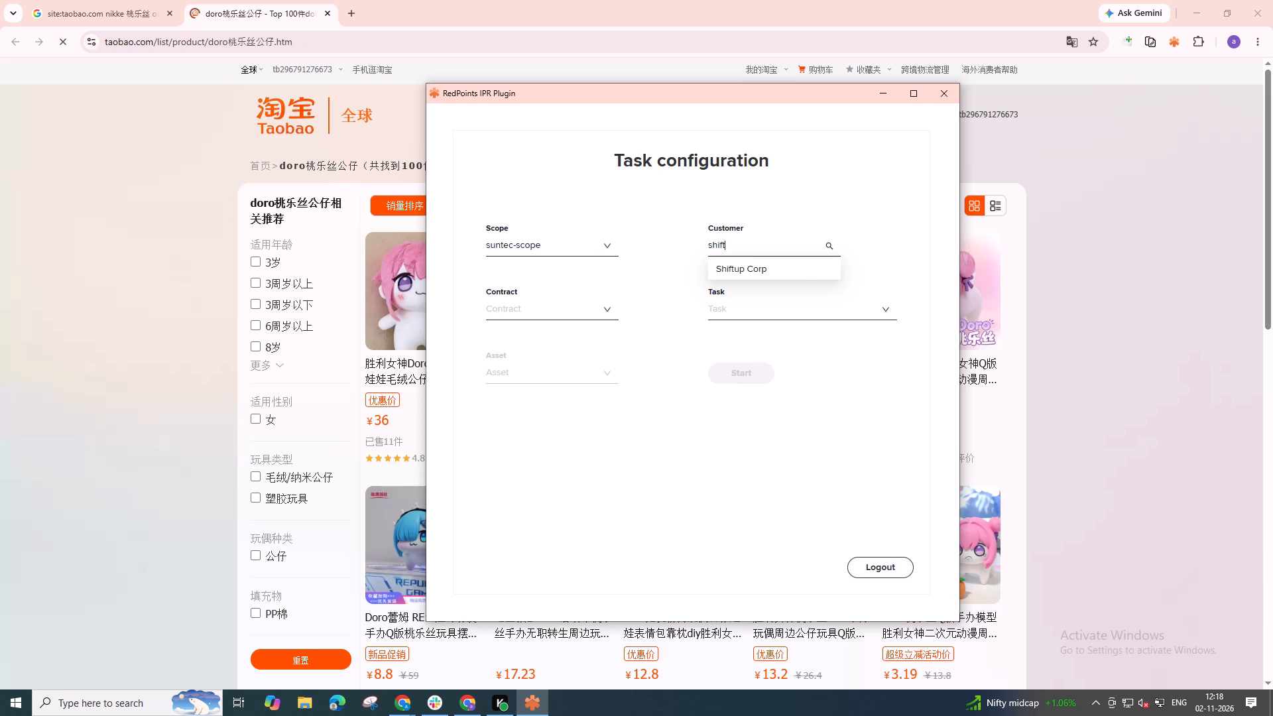
{"action": "left_click", "coordinate": [800, 274]}
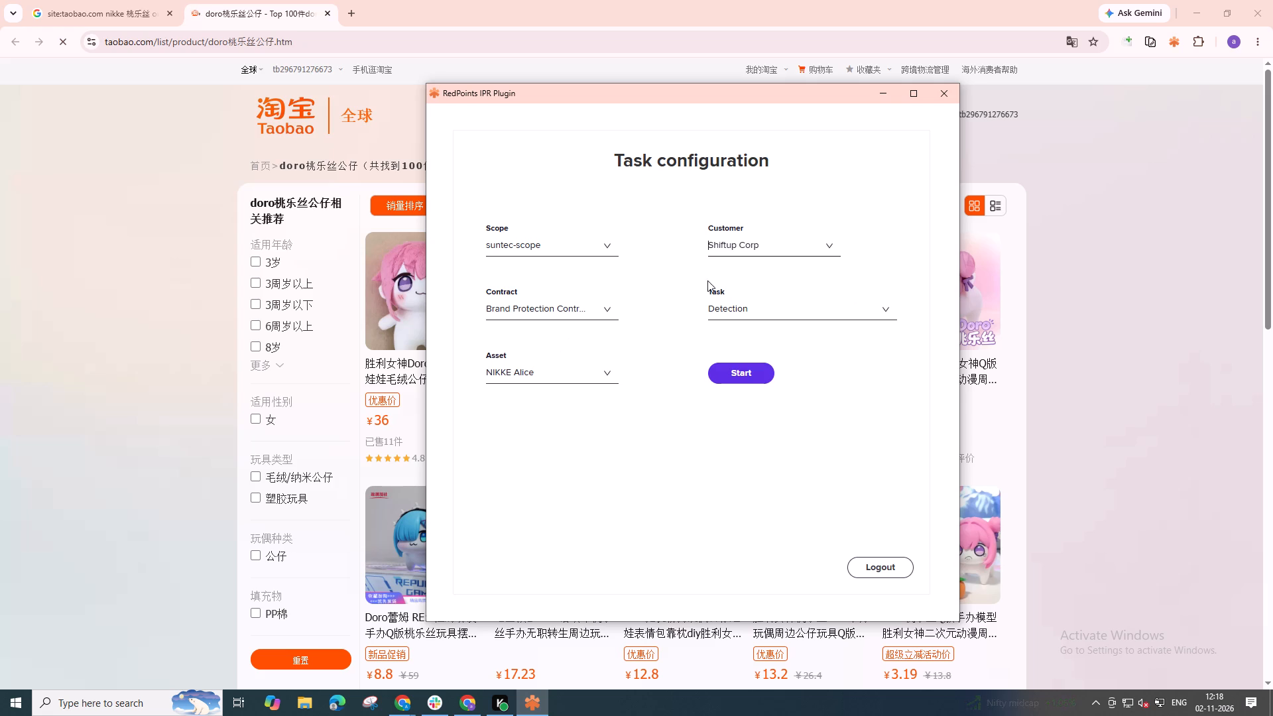
{"action": "left_click", "coordinate": [570, 371]}
{"action": "left_click", "coordinate": [729, 251]}
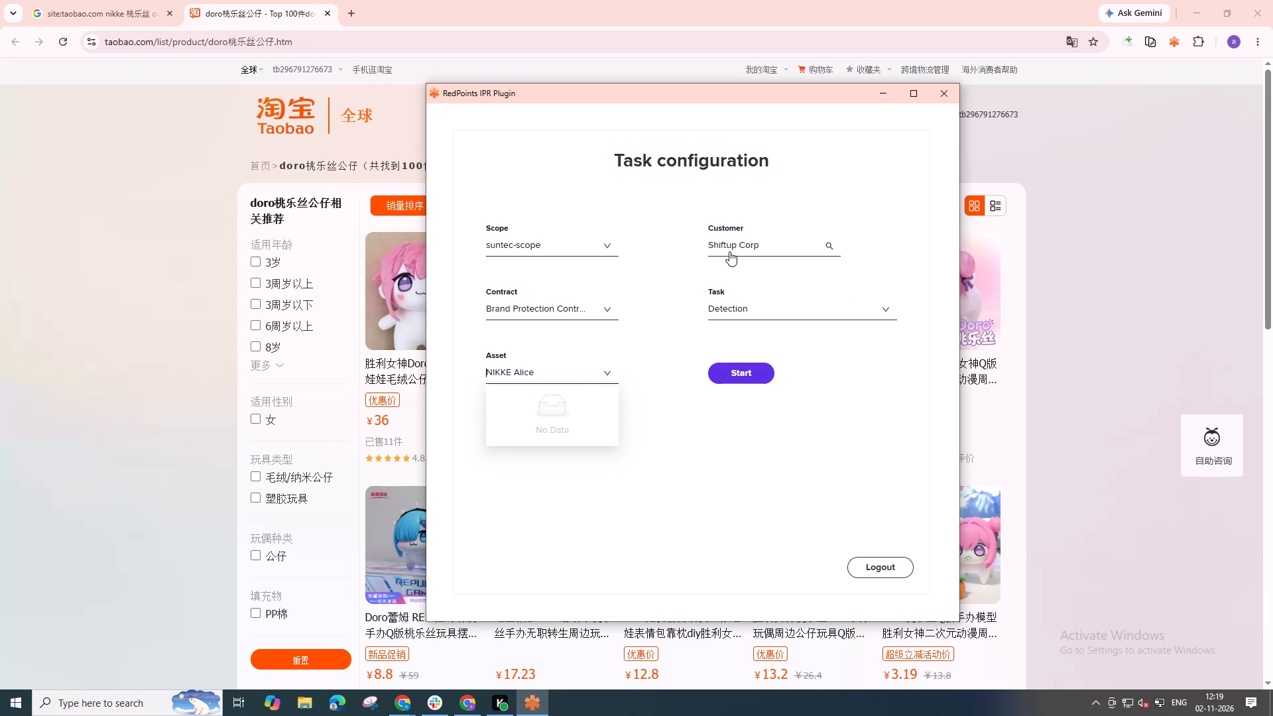
{"action": "left_click", "coordinate": [731, 272]}
{"action": "left_click", "coordinate": [746, 247]}
{"action": "type", "text": "shift"}
{"action": "left_click", "coordinate": [760, 268]}
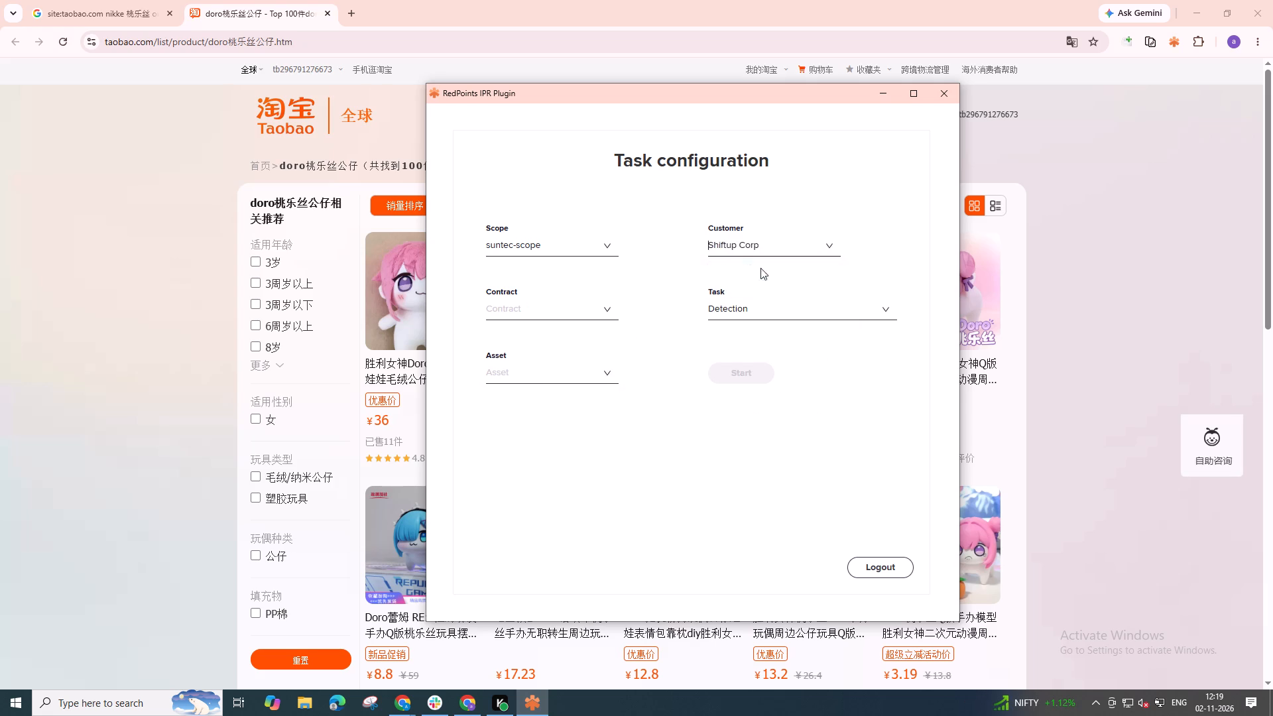
Choose the Brand Protection contract and the asset NIKKE Dorothy, and start the Detection task.
{"action": "left_click", "coordinate": [560, 306]}
{"action": "left_click", "coordinate": [551, 329]}
{"action": "left_click", "coordinate": [553, 370]}
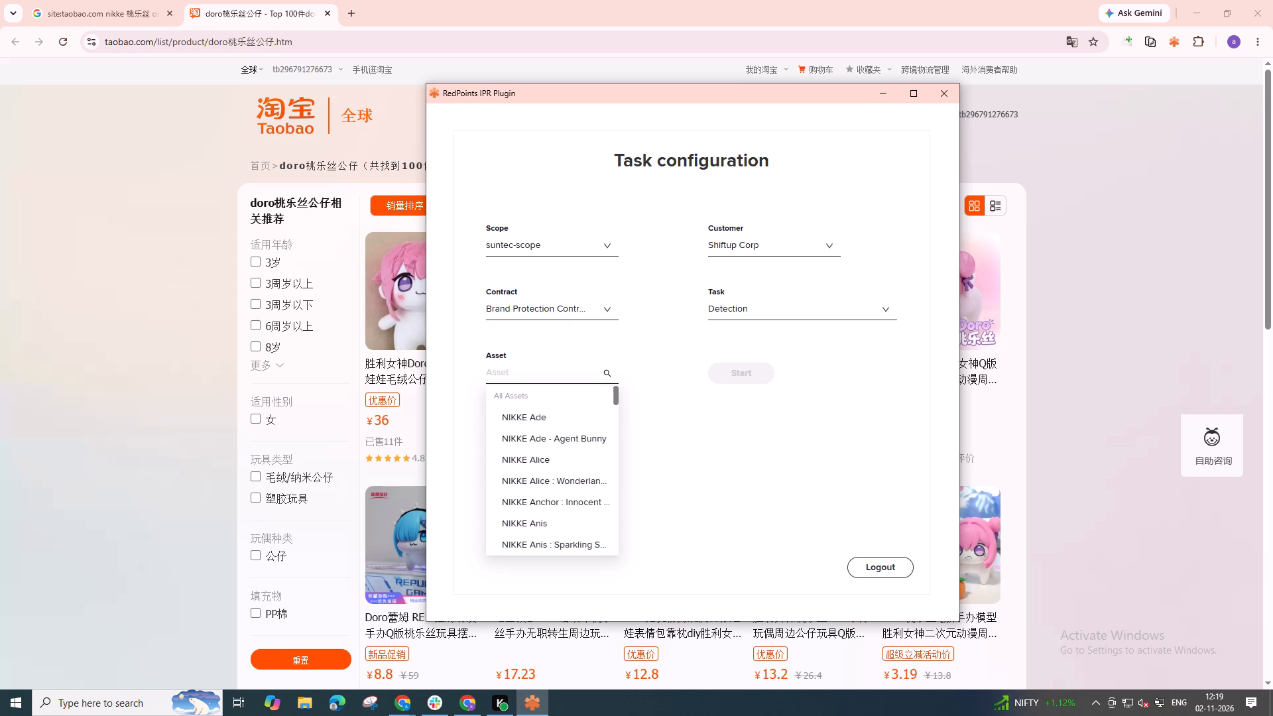
{"action": "type", "text": "doro"}
{"action": "left_click", "coordinate": [562, 412]}
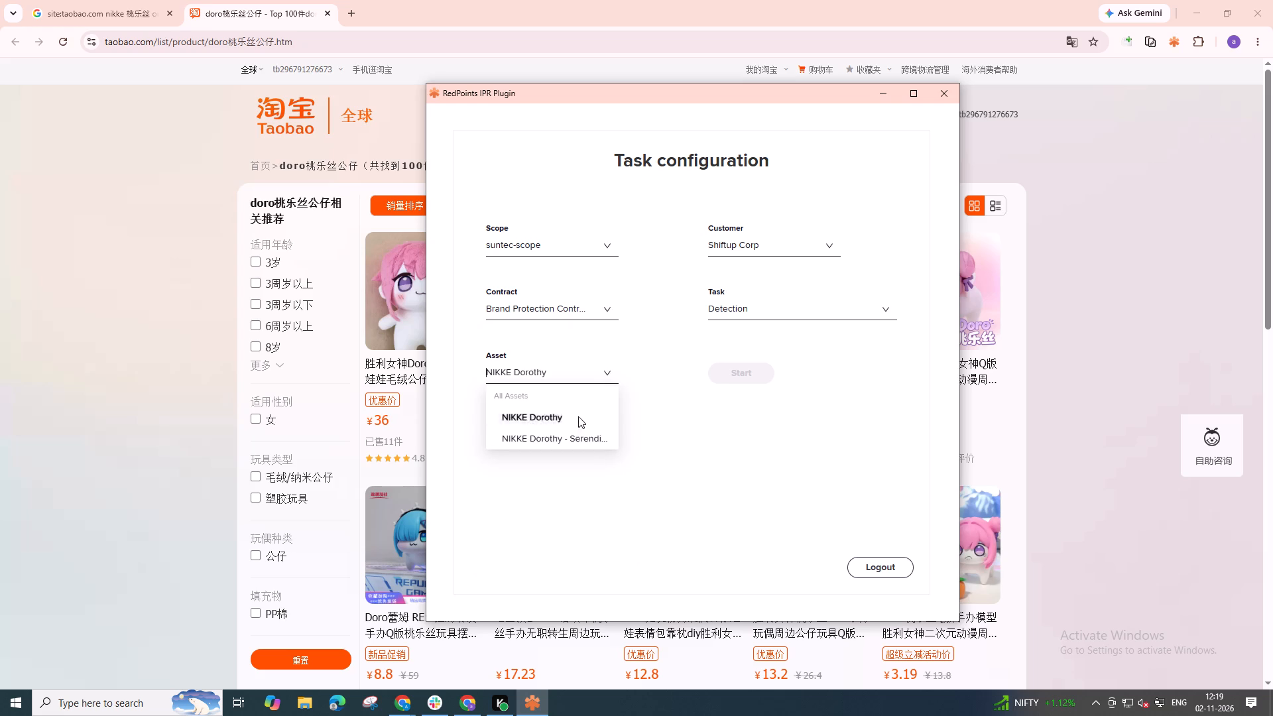
{"action": "left_click", "coordinate": [746, 379]}
Show the doro桃乐丝公仔 products as a list instead of a grid.
{"action": "left_click", "coordinate": [992, 193]}
{"action": "left_click", "coordinate": [994, 203]}
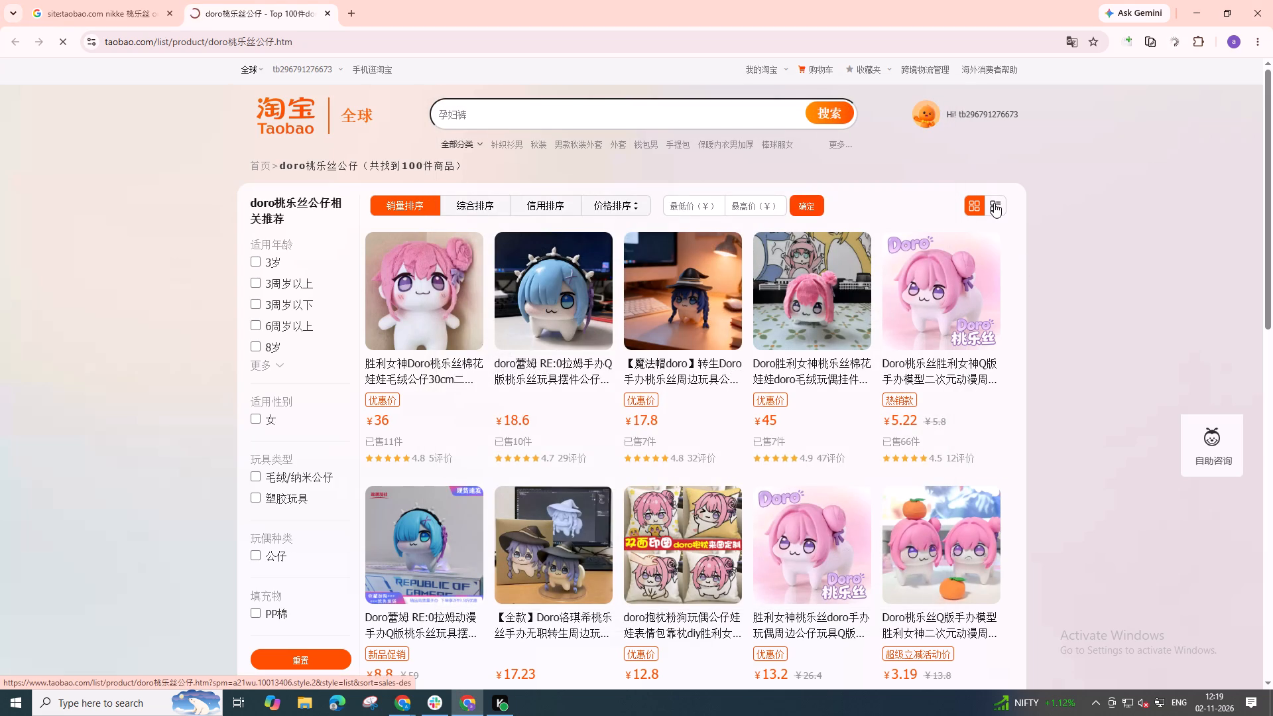
{"action": "scroll", "coordinate": [1014, 216], "scroll_direction": "down", "scroll_amount": 1}
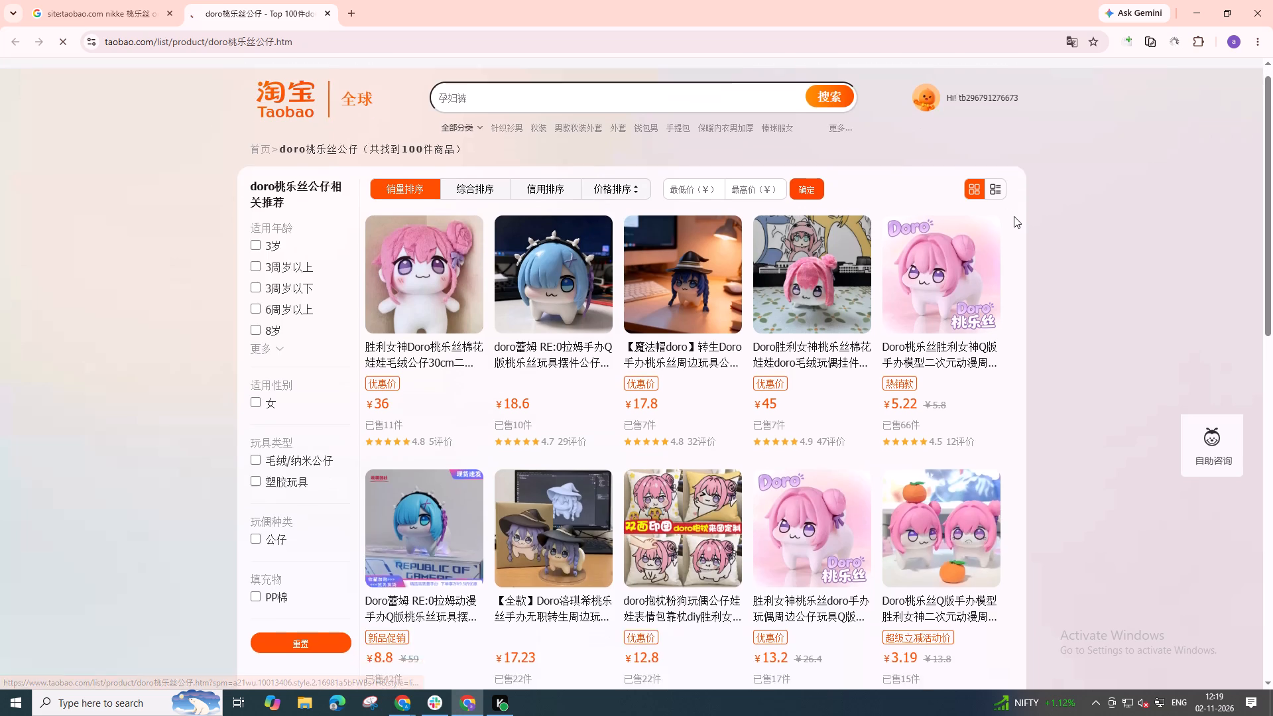
{"action": "scroll", "coordinate": [1014, 216], "scroll_direction": "up", "scroll_amount": 1}
{"action": "left_click", "coordinate": [1002, 208]}
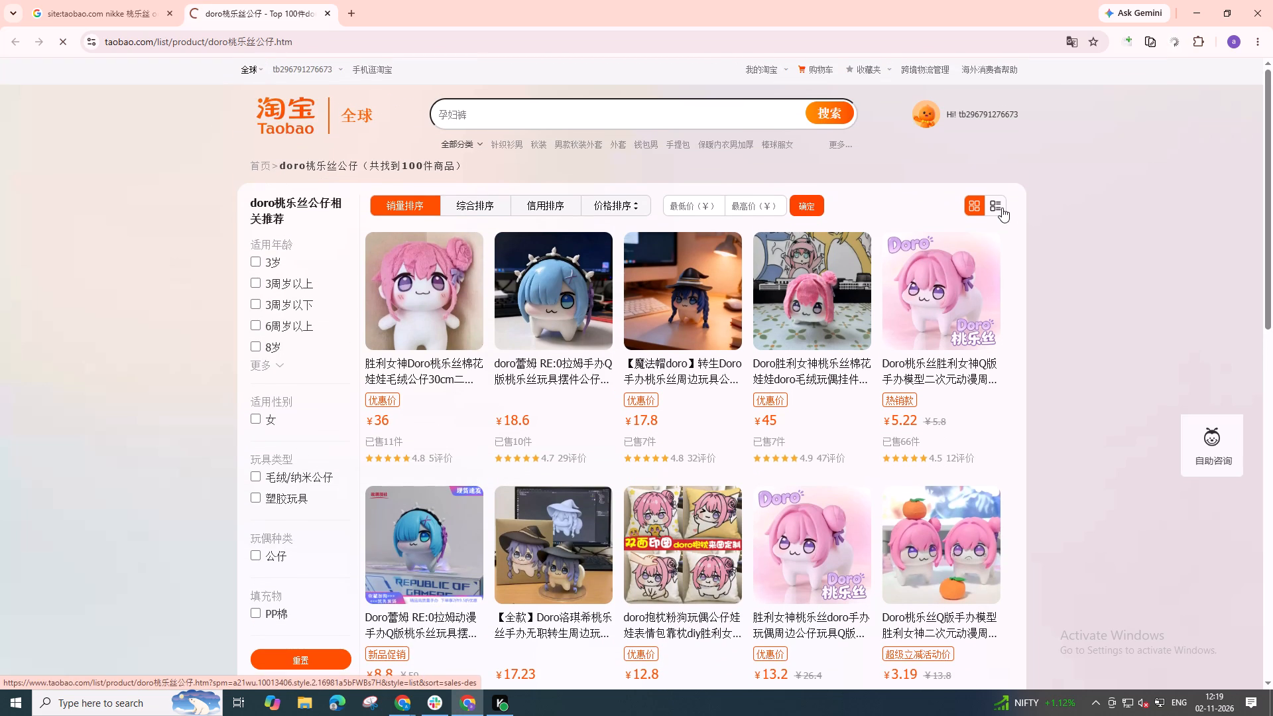
{"action": "scroll", "coordinate": [1085, 223], "scroll_direction": "down", "scroll_amount": 1}
{"action": "scroll", "coordinate": [1077, 248], "scroll_direction": "up", "scroll_amount": 2}
{"action": "left_click", "coordinate": [1002, 209]}
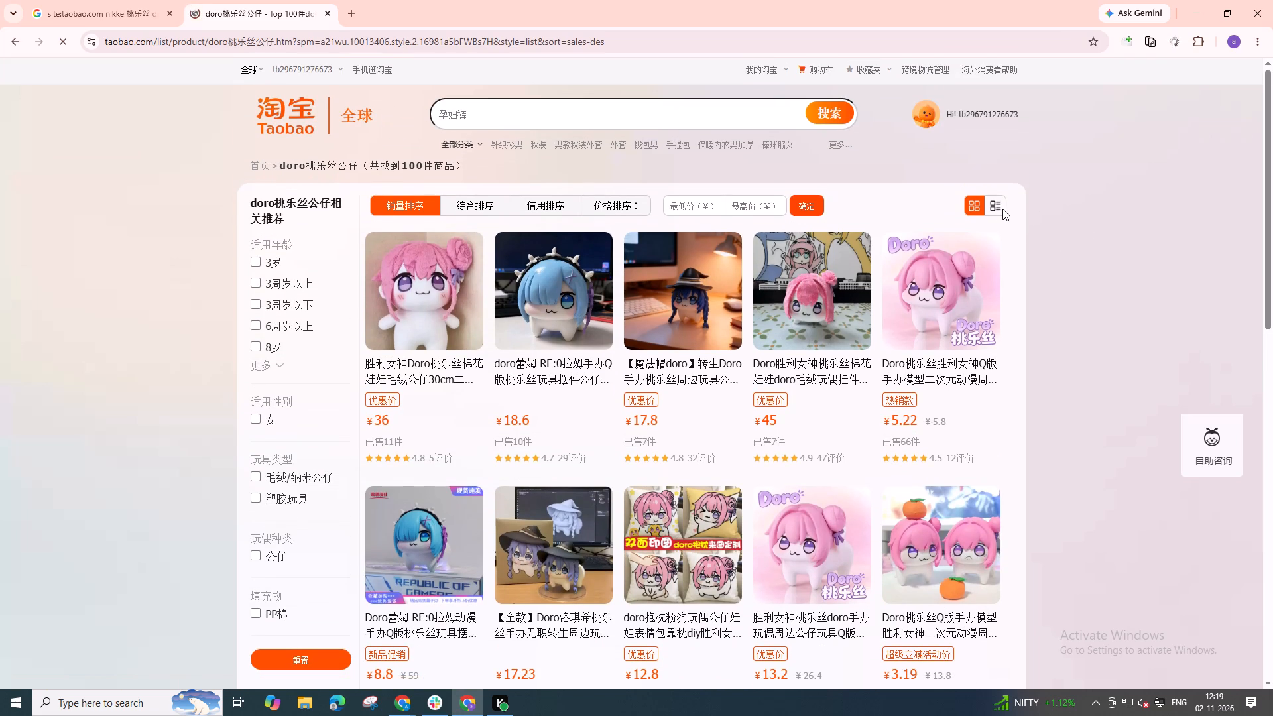
Check the doro桃乐丝公仔 product list for Dorothy listings not yet collected, and close the page.
{"action": "scroll", "coordinate": [1002, 209], "scroll_direction": "down", "scroll_amount": 3}
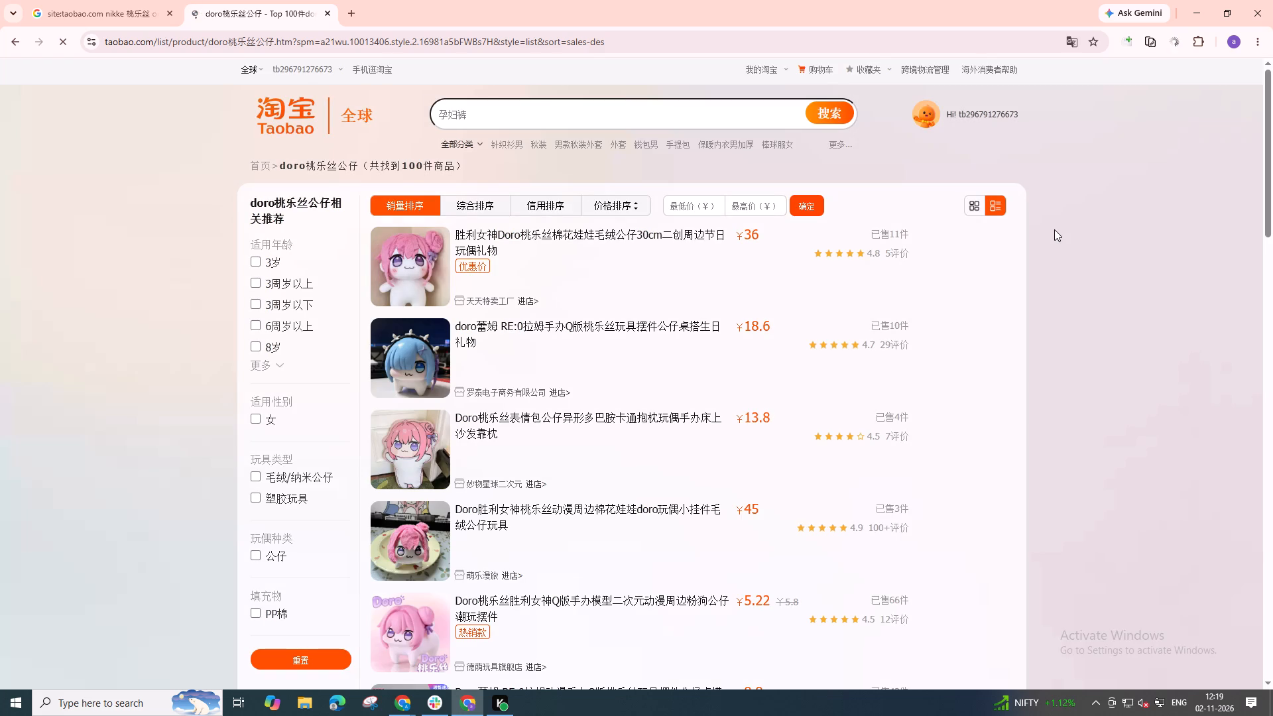
{"action": "scroll", "coordinate": [1068, 231], "scroll_direction": "down", "scroll_amount": 3}
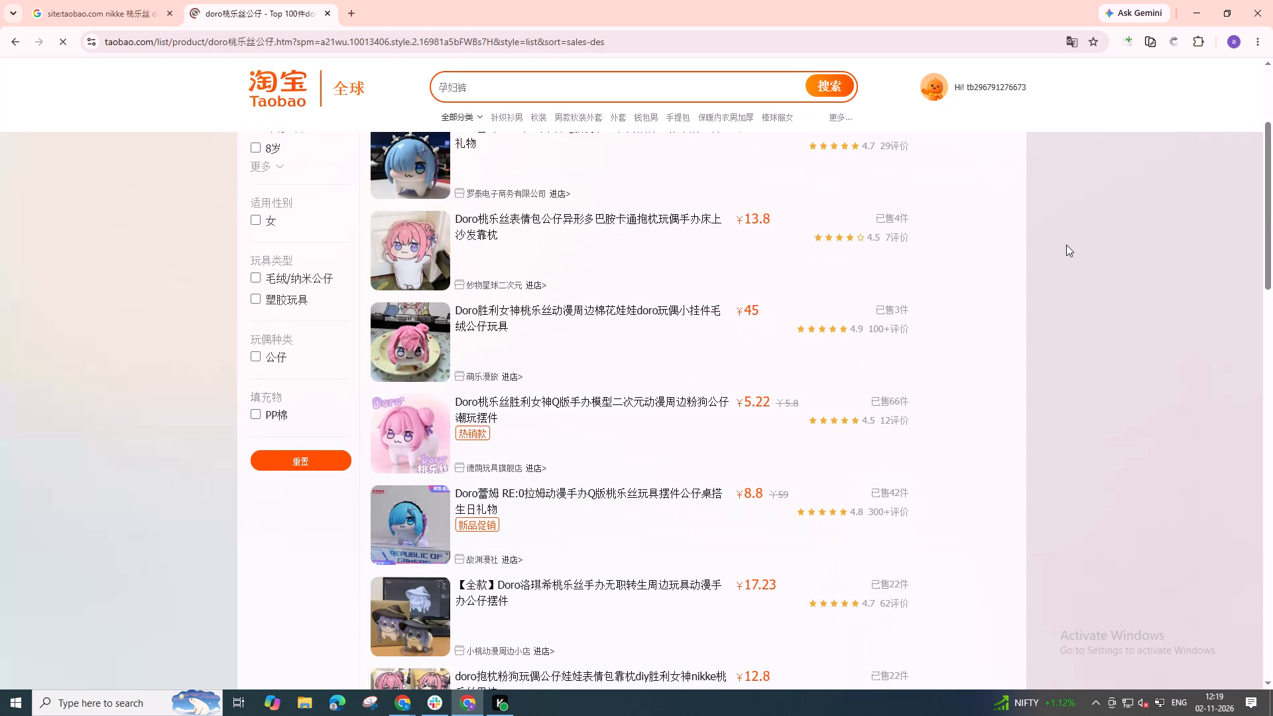
{"action": "scroll", "coordinate": [1065, 245], "scroll_direction": "down", "scroll_amount": 4}
{"action": "scroll", "coordinate": [555, 194], "scroll_direction": "down", "scroll_amount": 10}
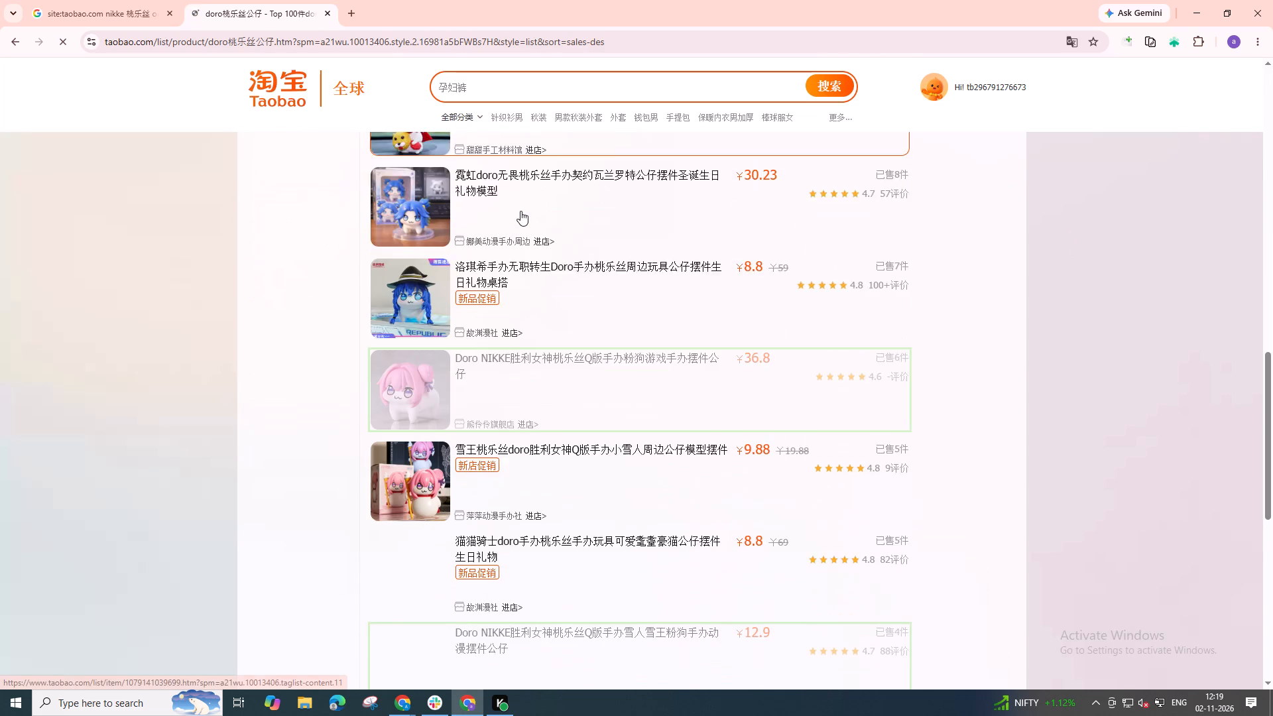
{"action": "scroll", "coordinate": [520, 211], "scroll_direction": "down", "scroll_amount": 7}
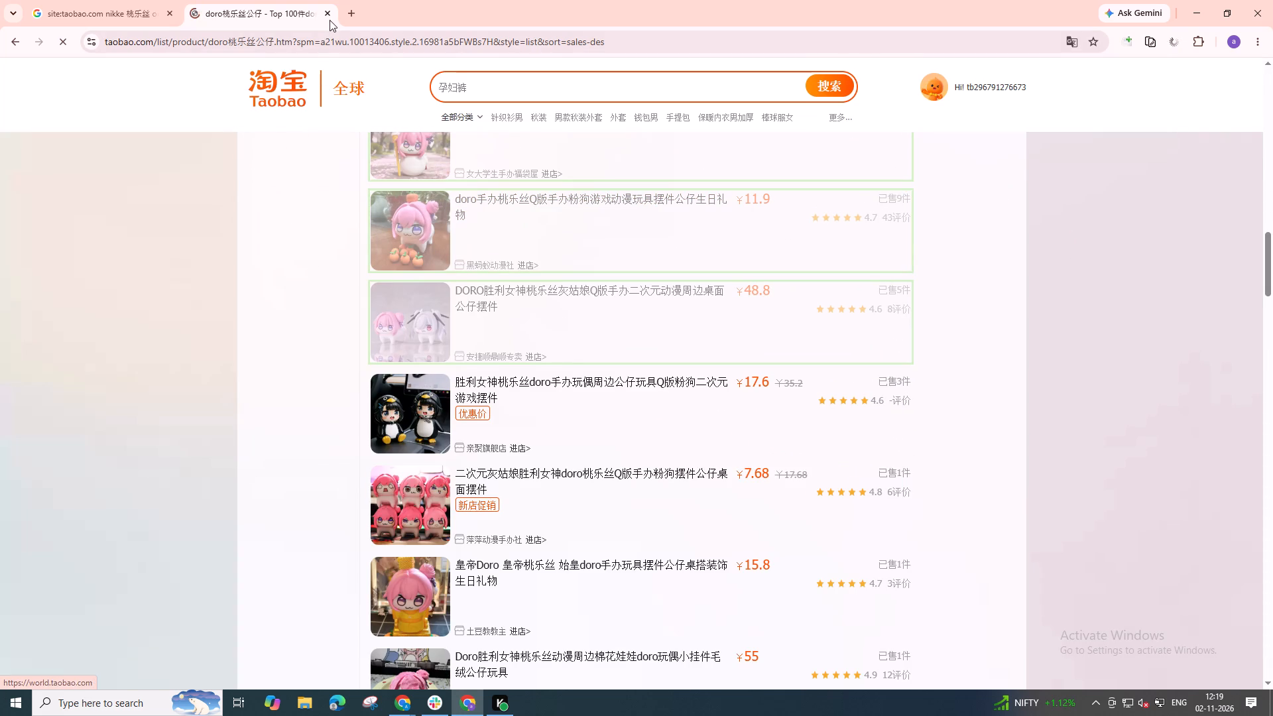
{"action": "left_click", "coordinate": [330, 16]}
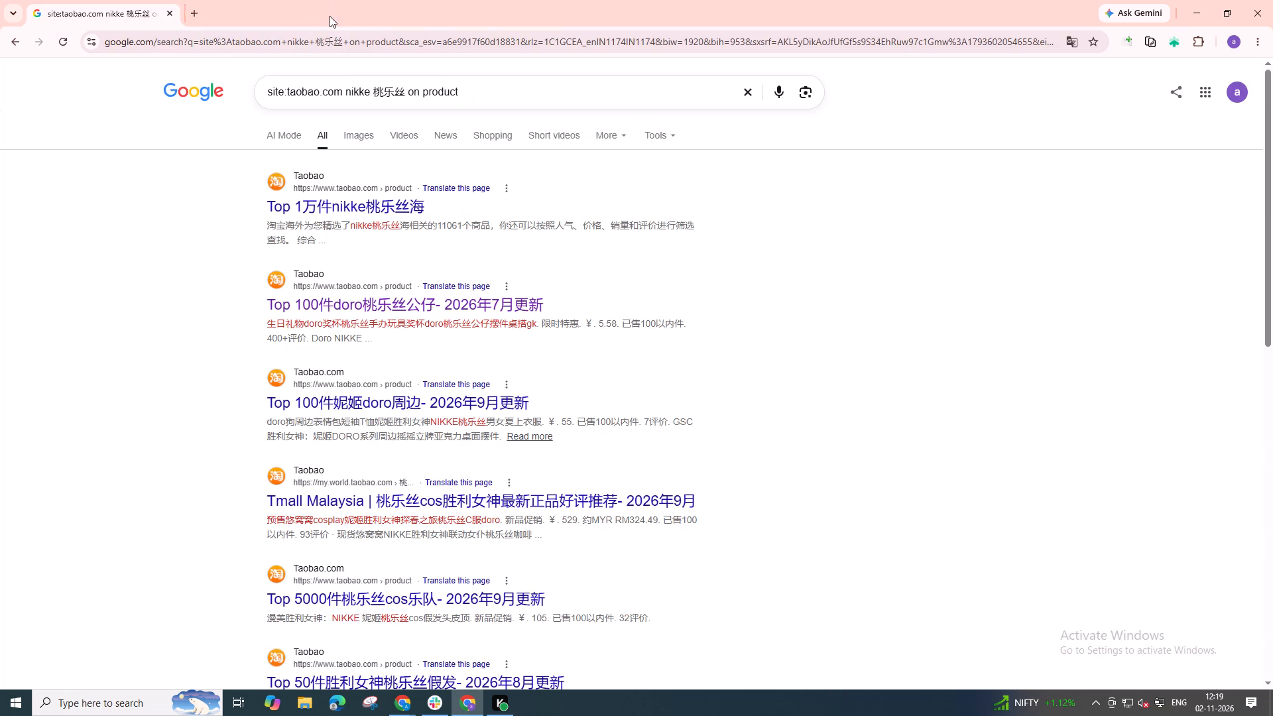
Open the 胜利女神桃乐丝假发 Taobao product page from the Google results and show its products as a list.
{"action": "scroll", "coordinate": [345, 279], "scroll_direction": "down", "scroll_amount": 5}
{"action": "middle_click", "coordinate": [347, 351]}
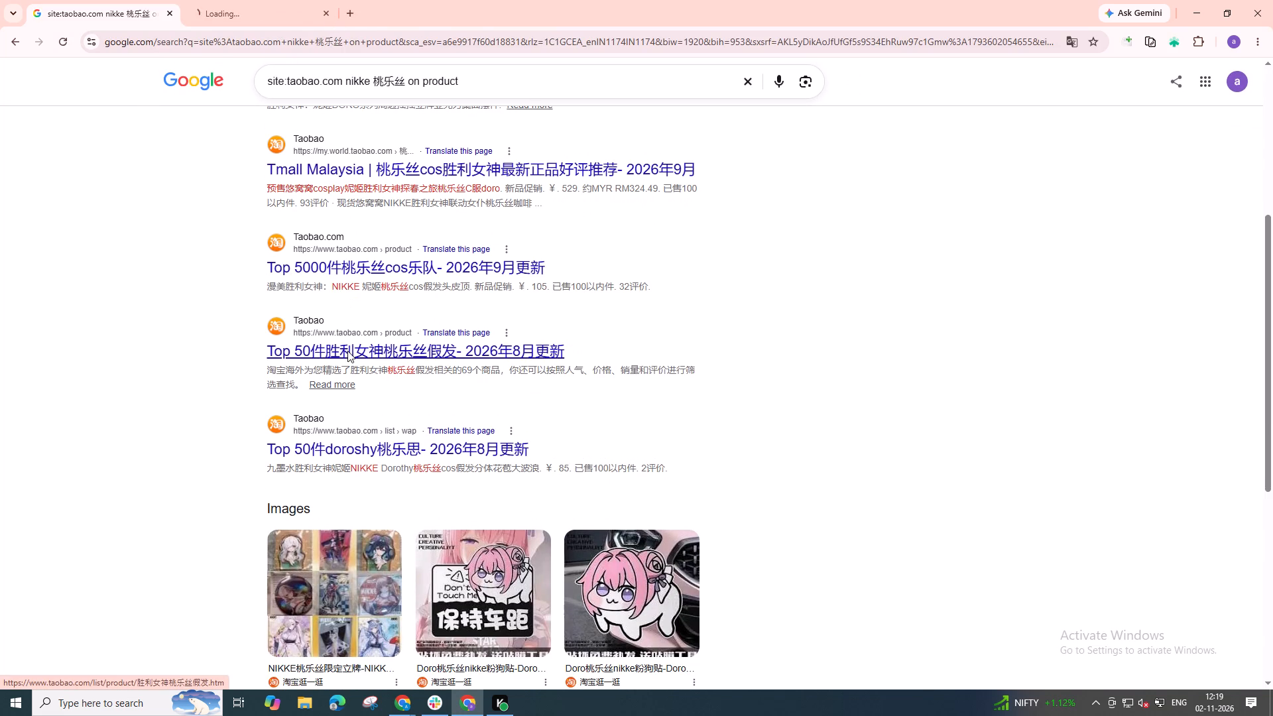
{"action": "scroll", "coordinate": [341, 370], "scroll_direction": "down", "scroll_amount": 3}
{"action": "left_click", "coordinate": [385, 515]}
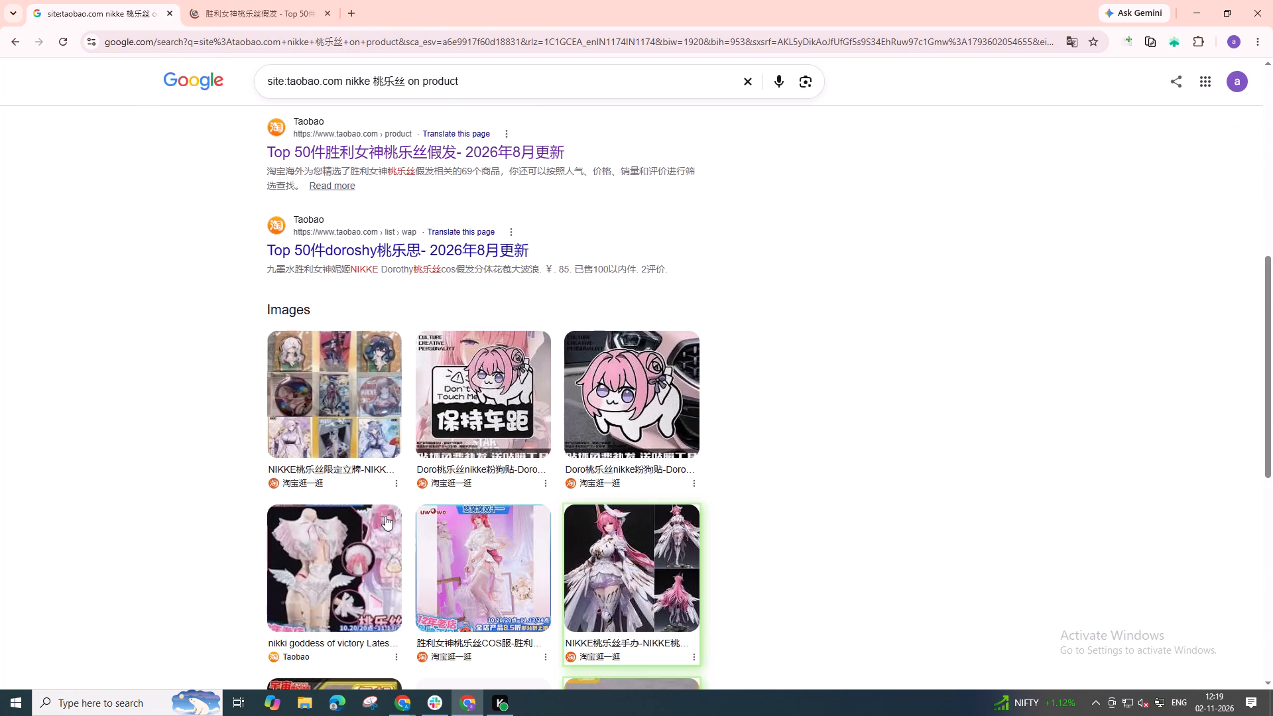
{"action": "scroll", "coordinate": [385, 516], "scroll_direction": "down", "scroll_amount": 3}
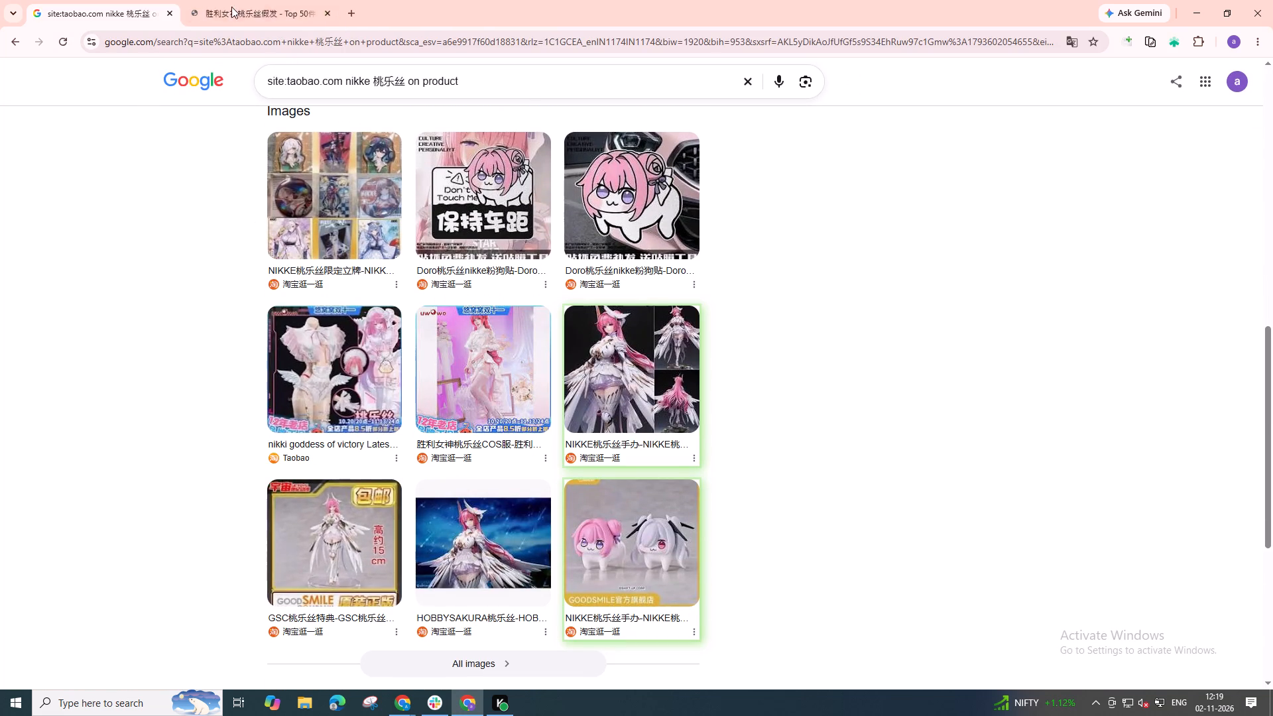
{"action": "left_click", "coordinate": [252, 0]}
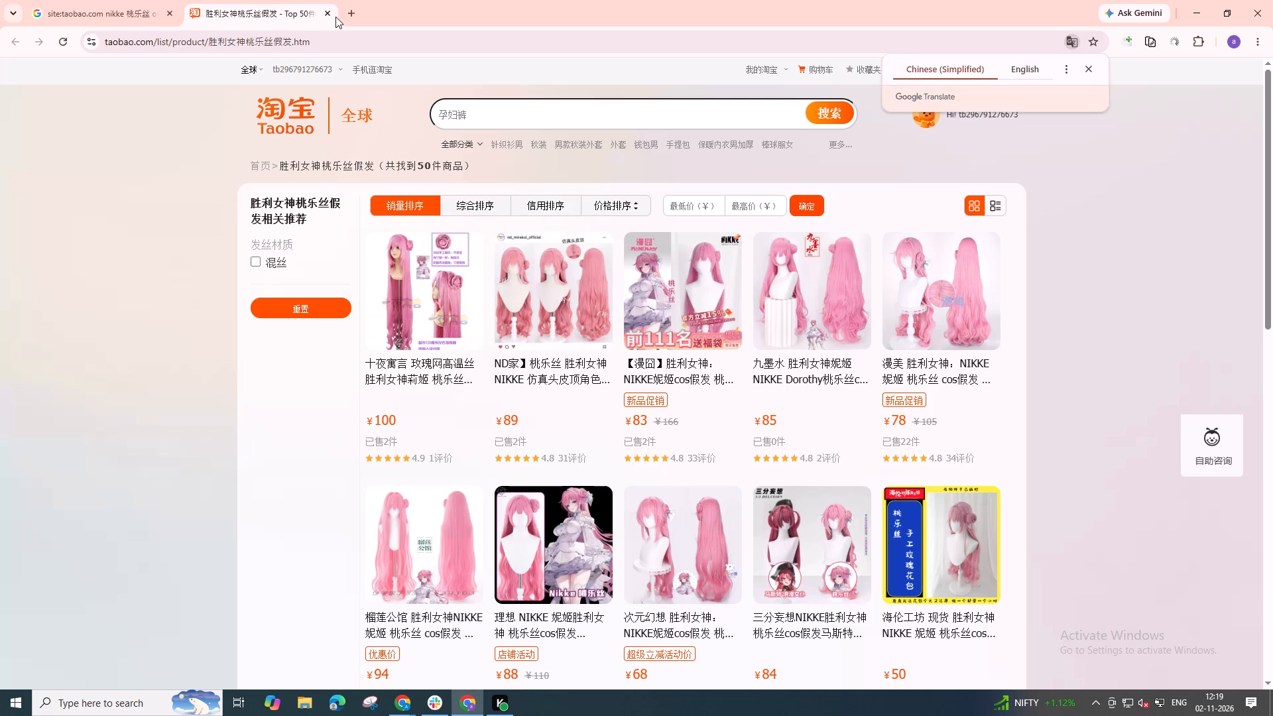
{"action": "left_click", "coordinate": [1003, 206]}
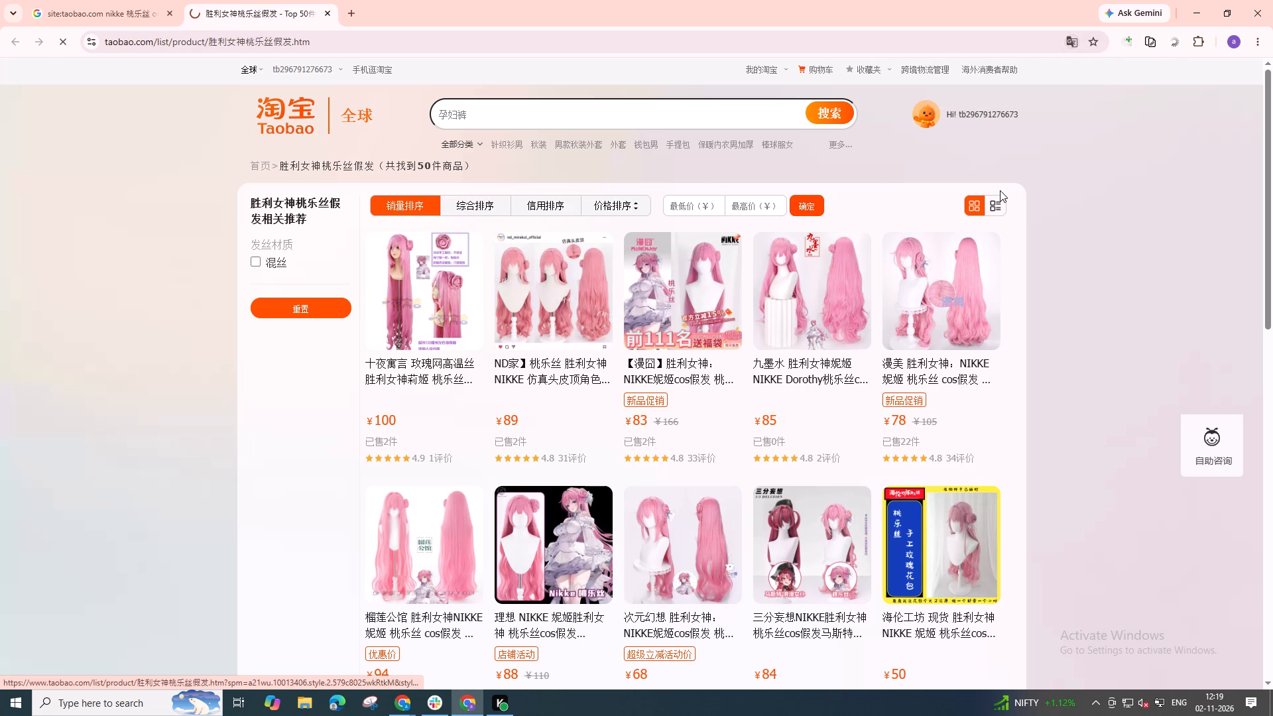
Translate the Dorothy wig product page to English.
{"action": "right_click", "coordinate": [120, 376]}
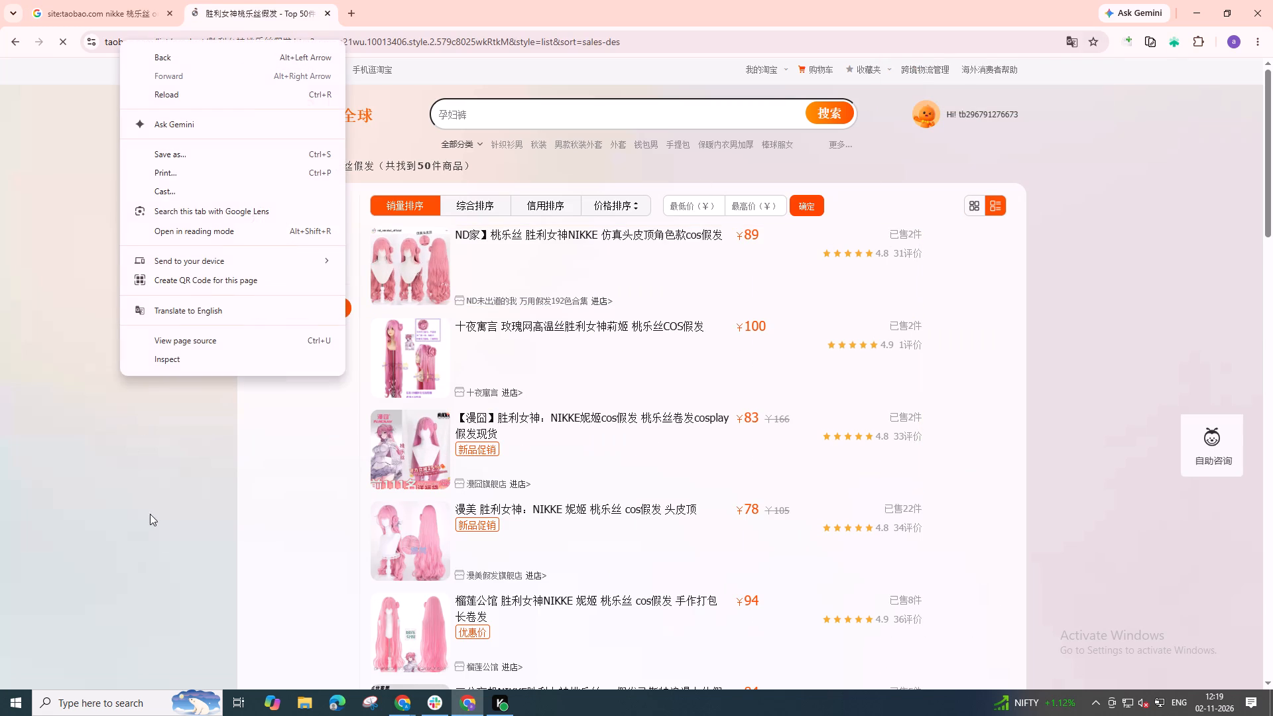
{"action": "left_click", "coordinate": [188, 308]}
{"action": "left_click", "coordinate": [172, 288]}
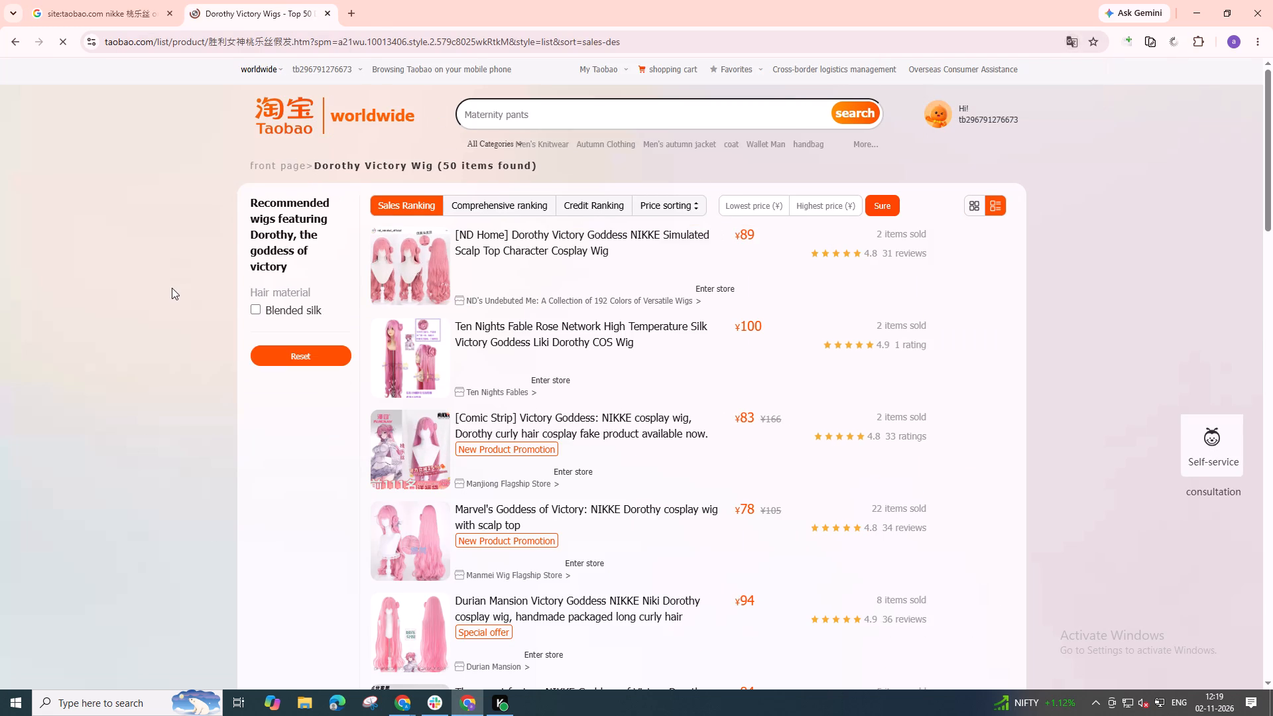
Copy the link of the Ten Nights Fable Dorothy COS wig listing and paste it into the Links column at row 28644 of the New Work spreadsheet.
{"action": "scroll", "coordinate": [172, 286], "scroll_direction": "down", "scroll_amount": 2}
{"action": "scroll", "coordinate": [174, 285], "scroll_direction": "up", "scroll_amount": 2}
{"action": "scroll", "coordinate": [174, 285], "scroll_direction": "down", "scroll_amount": 3}
{"action": "scroll", "coordinate": [174, 285], "scroll_direction": "up", "scroll_amount": 3}
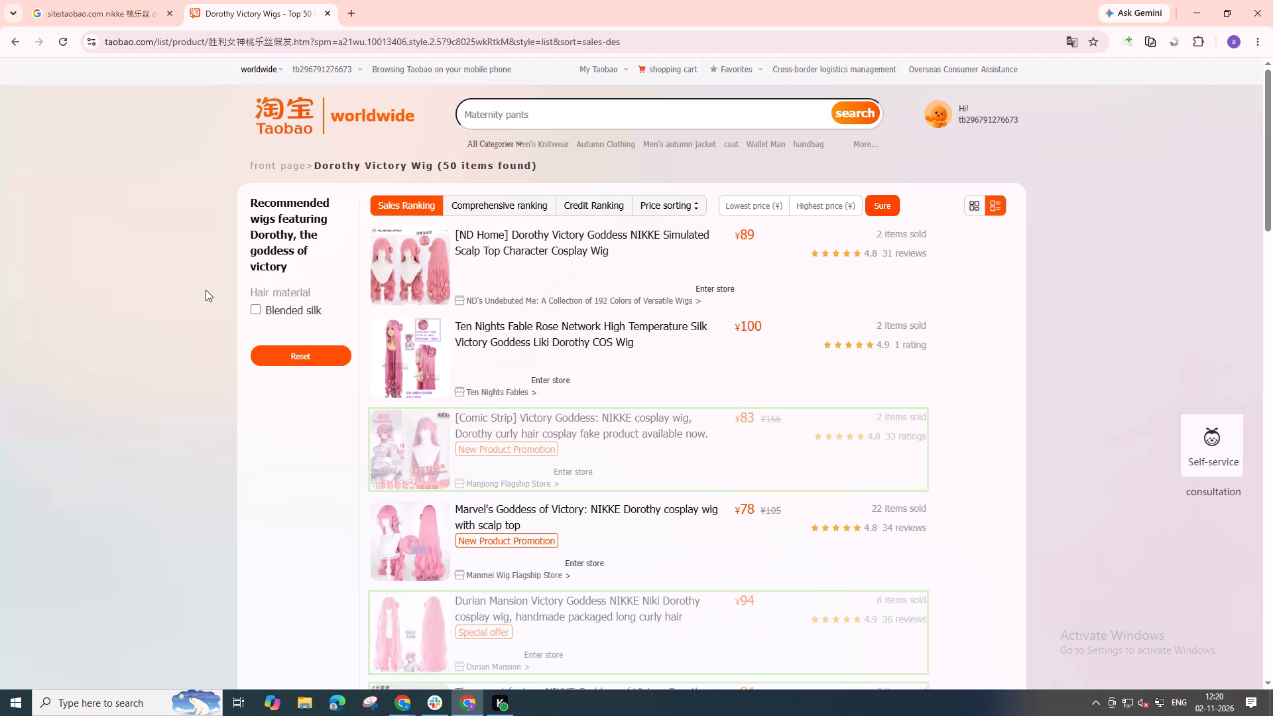
{"action": "right_click", "coordinate": [523, 343]}
{"action": "left_click", "coordinate": [611, 486]}
{"action": "key", "text": "alt+Tab"}
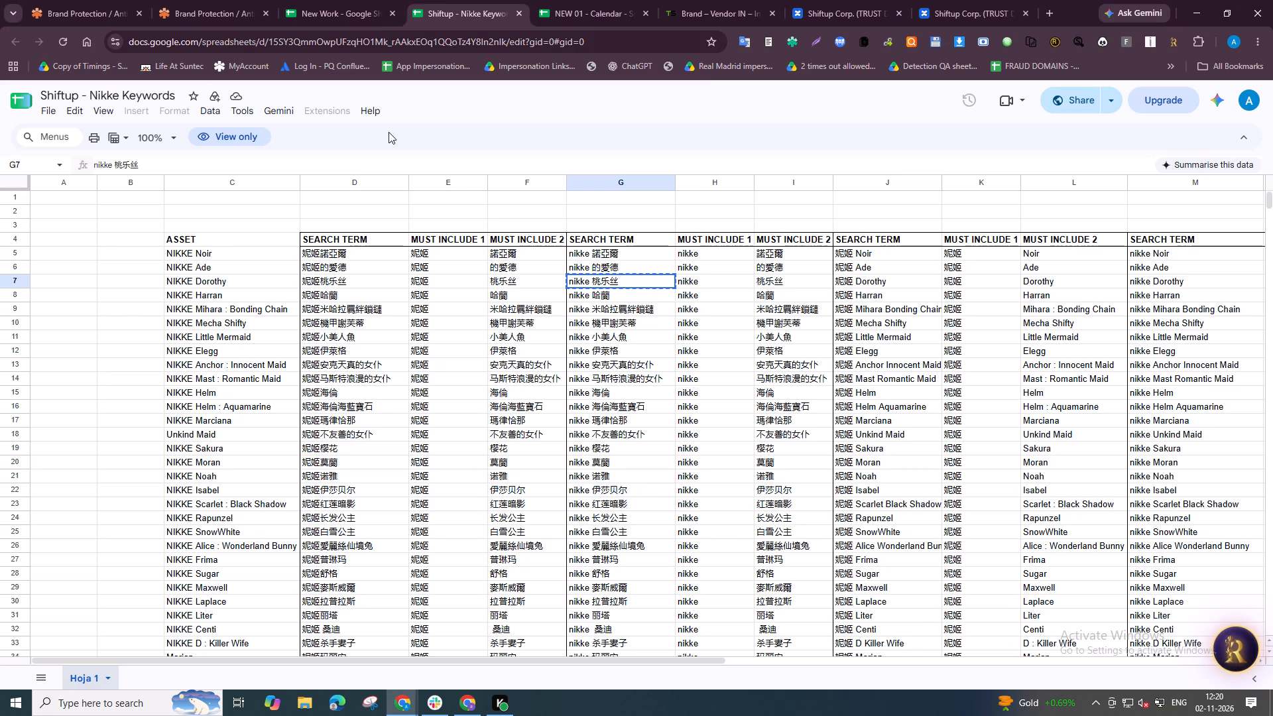
{"action": "left_click", "coordinate": [348, 0]}
{"action": "left_click", "coordinate": [454, 501]}
{"action": "key", "text": "ctrl+v"}
{"action": "left_click", "coordinate": [447, 551]}
Copy the link of the Yunrong Dorothy bob wig listing and paste it into the Links column at row 28645.
{"action": "key", "text": "alt+Tab"}
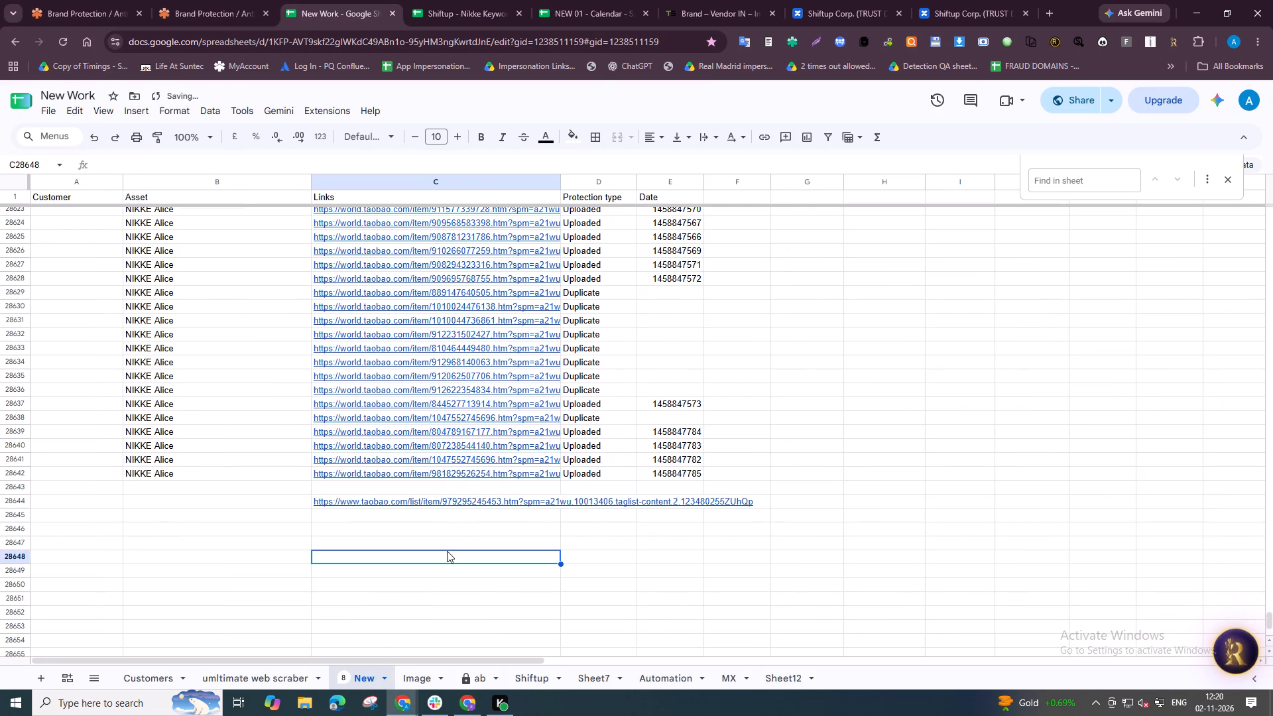
{"action": "scroll", "coordinate": [646, 405], "scroll_direction": "down", "scroll_amount": 10}
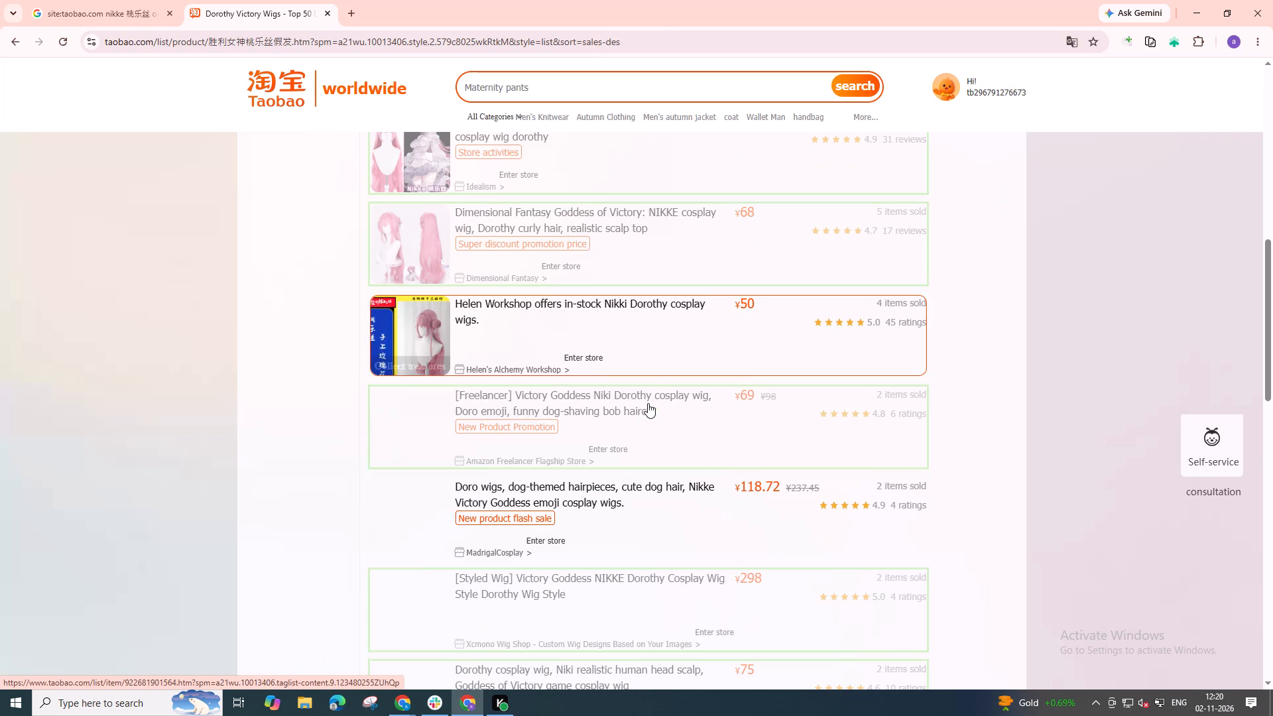
{"action": "scroll", "coordinate": [851, 327], "scroll_direction": "down", "scroll_amount": 5}
{"action": "scroll", "coordinate": [941, 366], "scroll_direction": "down", "scroll_amount": 4}
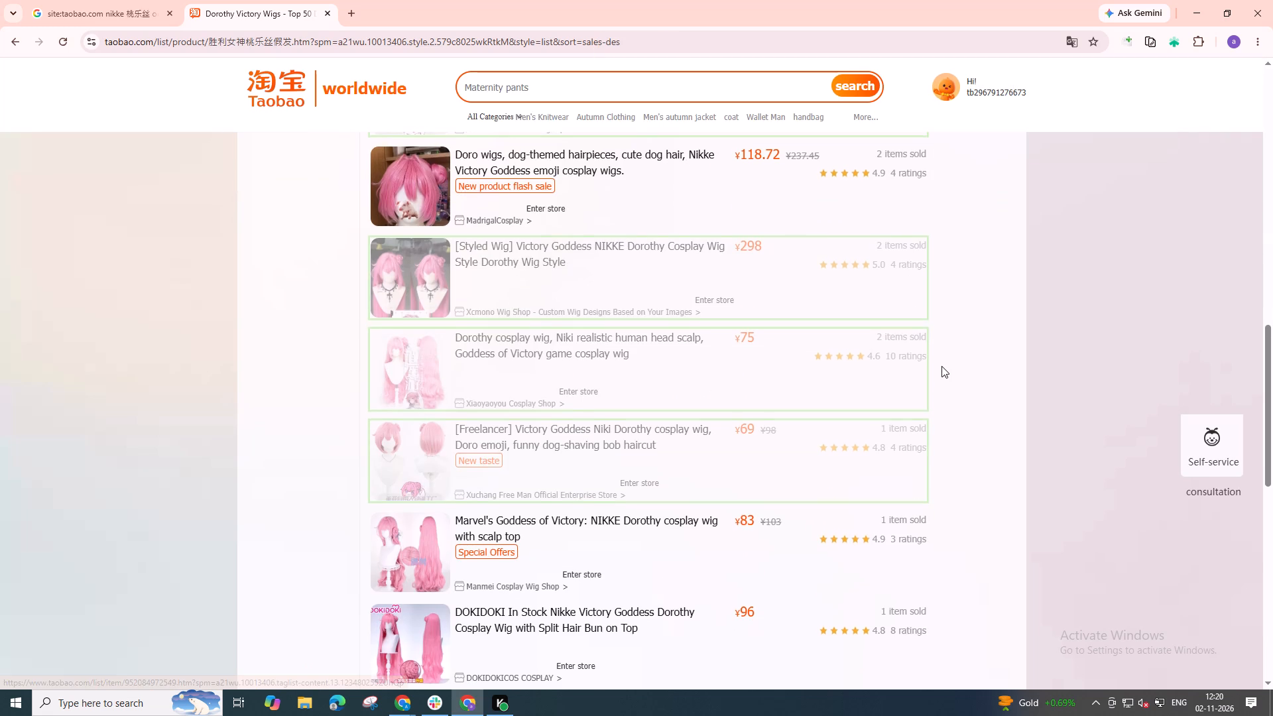
{"action": "scroll", "coordinate": [941, 366], "scroll_direction": "down", "scroll_amount": 9}
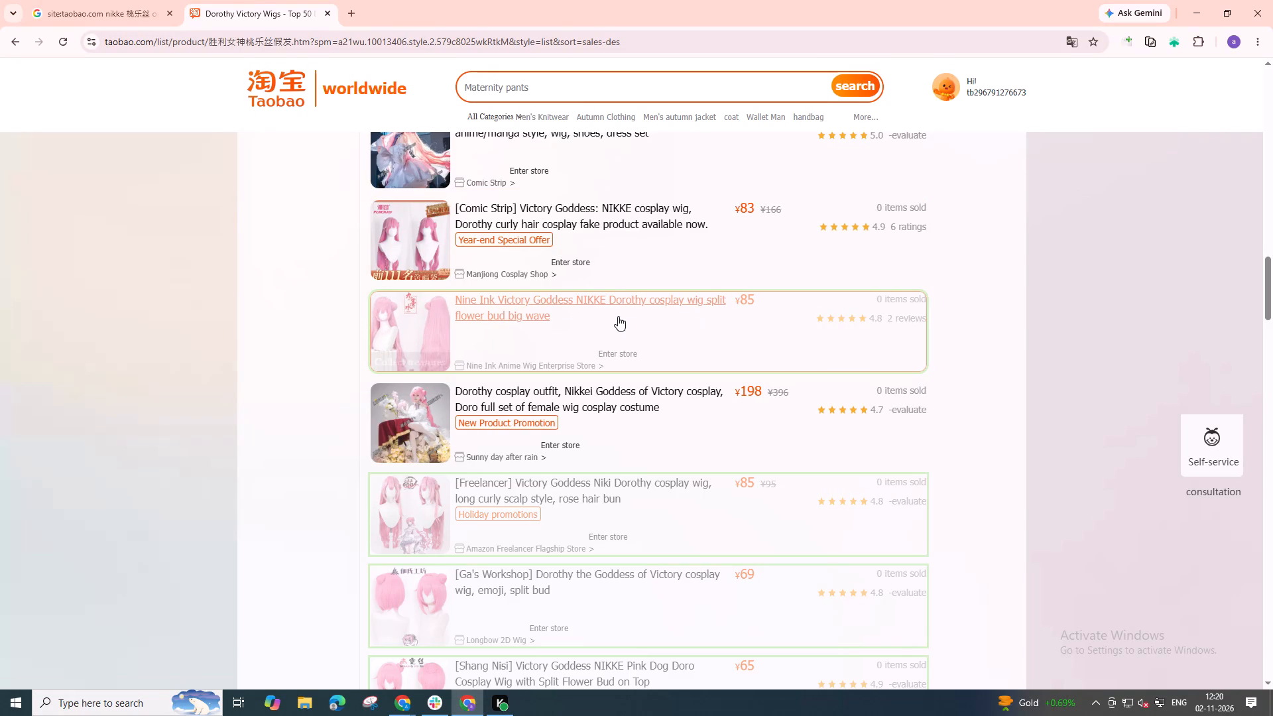
{"action": "scroll", "coordinate": [916, 348], "scroll_direction": "down", "scroll_amount": 12}
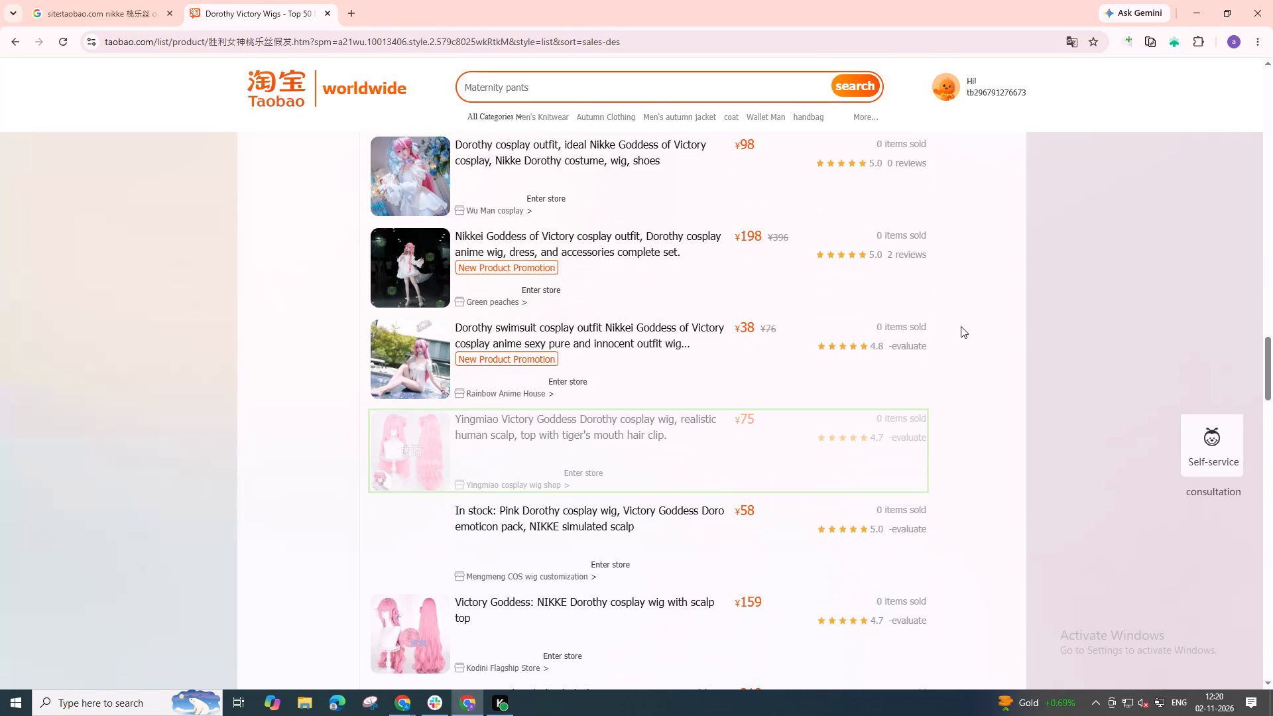
{"action": "scroll", "coordinate": [967, 328], "scroll_direction": "down", "scroll_amount": 13}
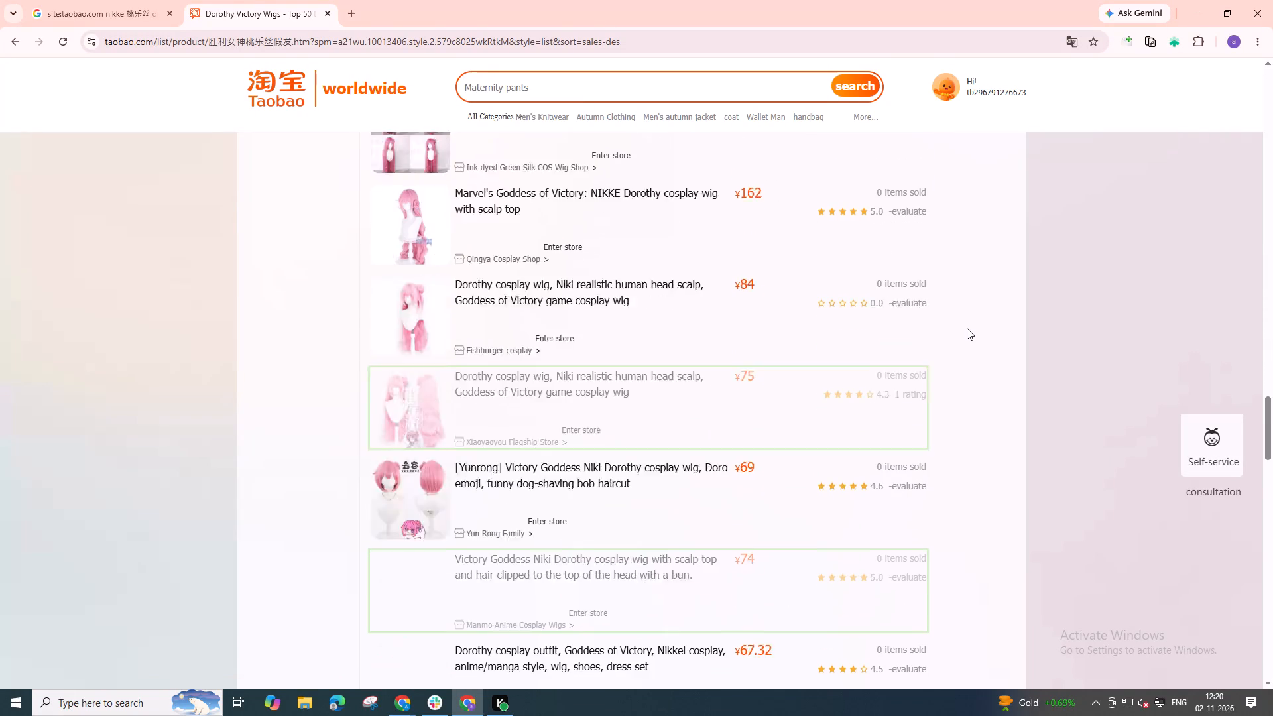
{"action": "right_click", "coordinate": [629, 218]}
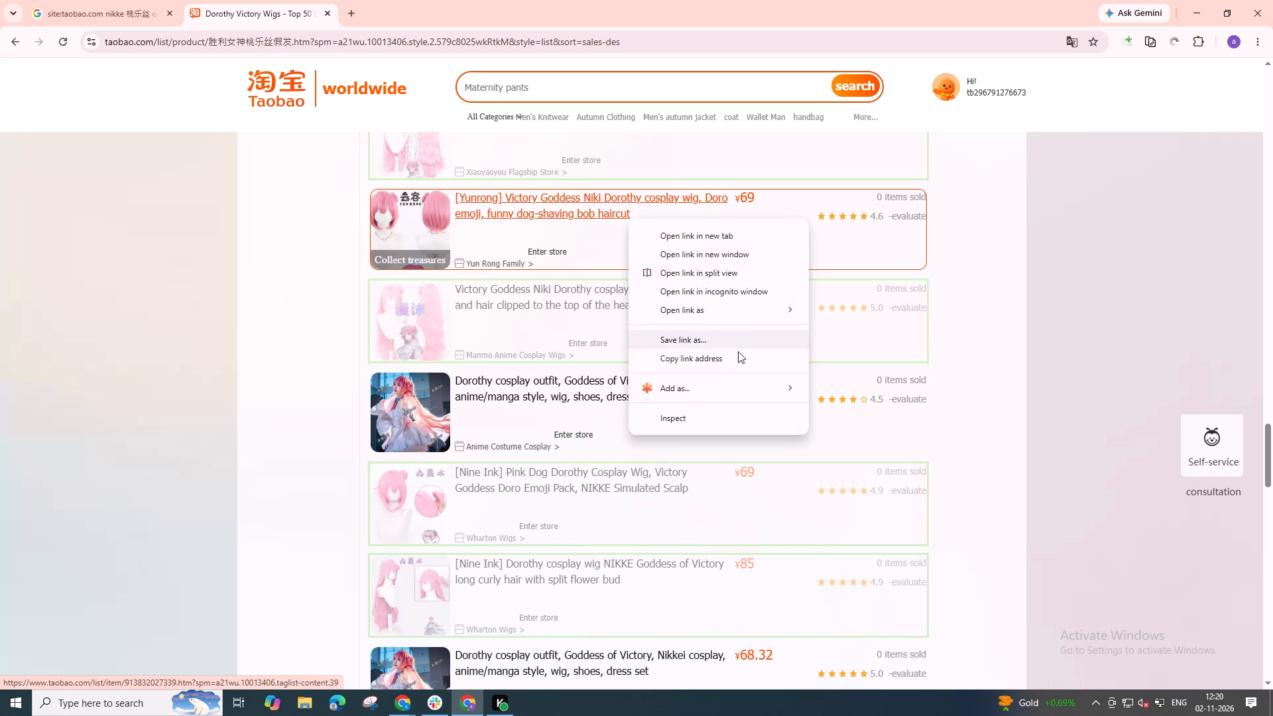
{"action": "left_click", "coordinate": [741, 351]}
{"action": "key", "text": "alt+Tab"}
{"action": "left_click", "coordinate": [558, 522]}
{"action": "key", "text": "ctrl+v"}
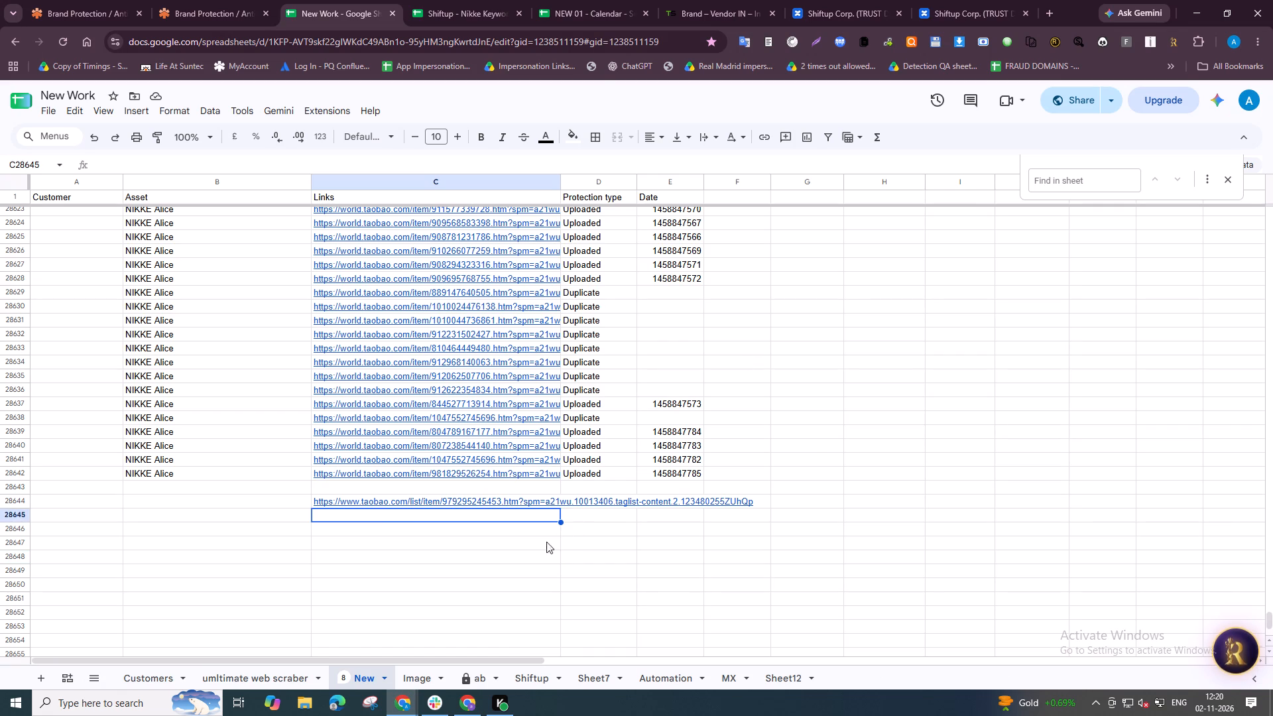
Copy the link of the Banchanjuan Yingweifu store's Freelancer Dorothy bob wig and paste it into the Links column at row 28648.
{"action": "left_click", "coordinate": [536, 558]}
{"action": "key", "text": "alt+Tab"}
{"action": "scroll", "coordinate": [794, 340], "scroll_direction": "down", "scroll_amount": 6}
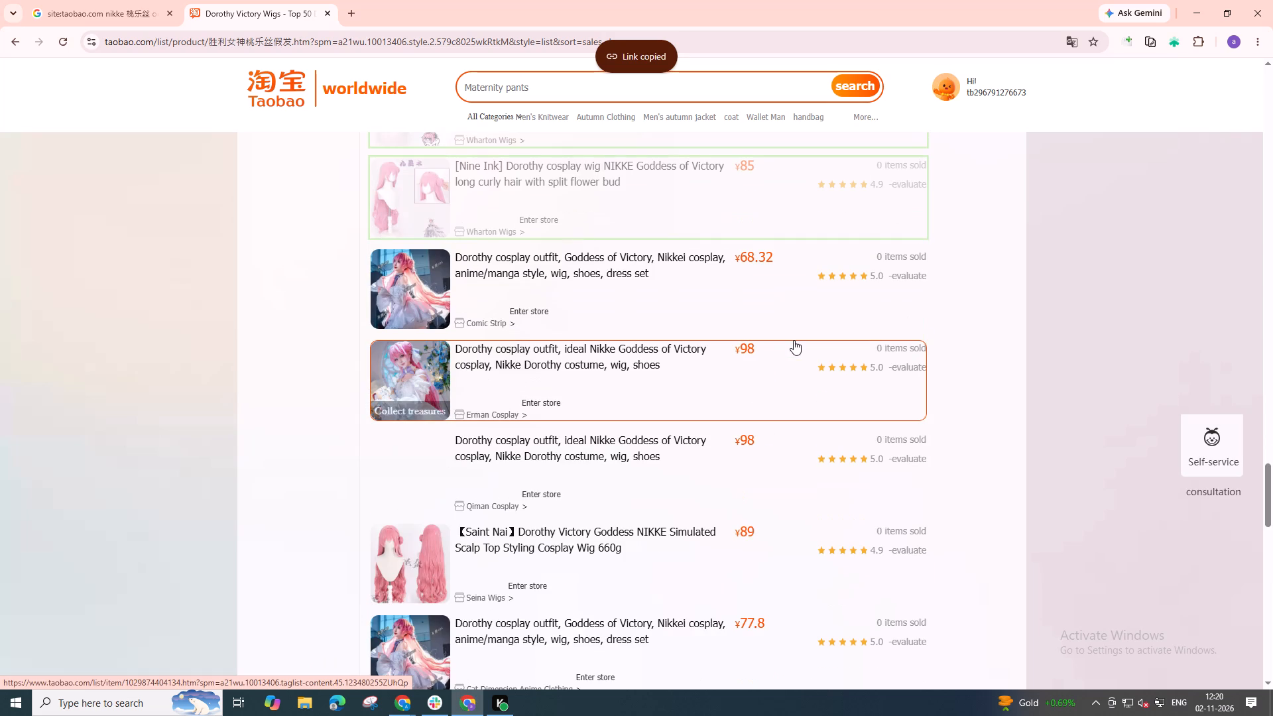
{"action": "scroll", "coordinate": [795, 338], "scroll_direction": "down", "scroll_amount": 5}
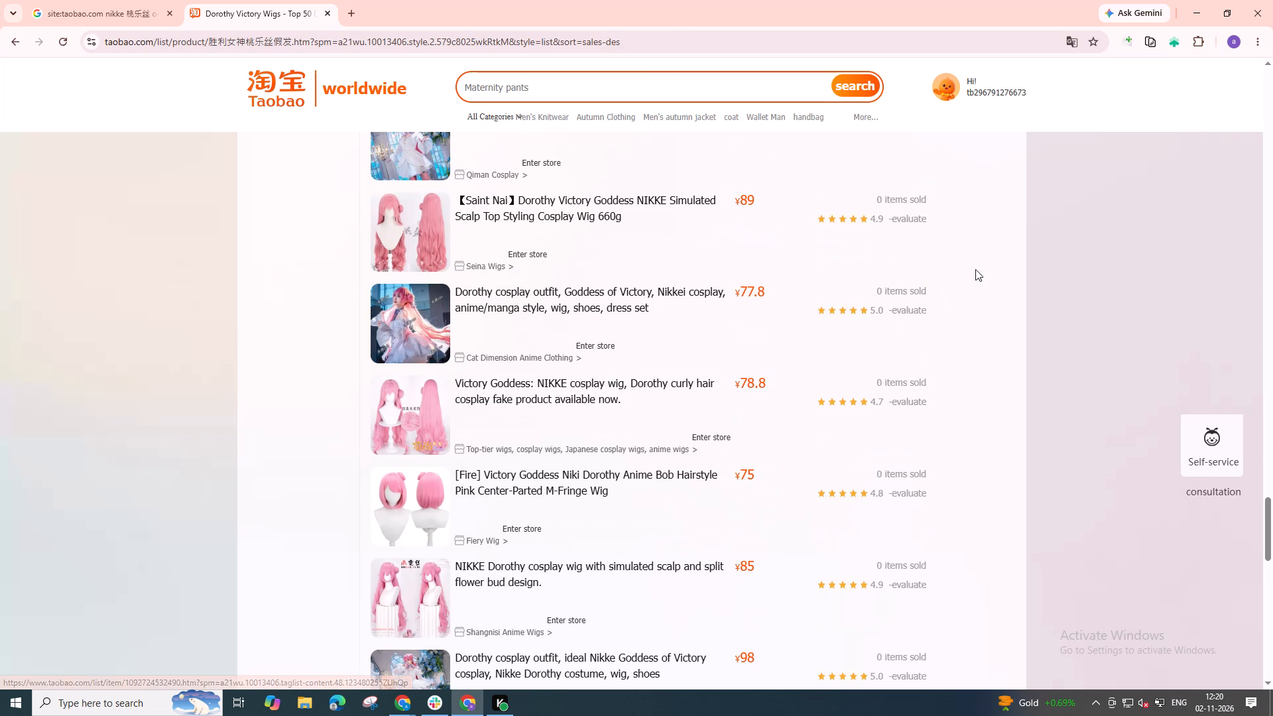
{"action": "scroll", "coordinate": [924, 280], "scroll_direction": "down", "scroll_amount": 6}
{"action": "scroll", "coordinate": [818, 314], "scroll_direction": "down", "scroll_amount": 2}
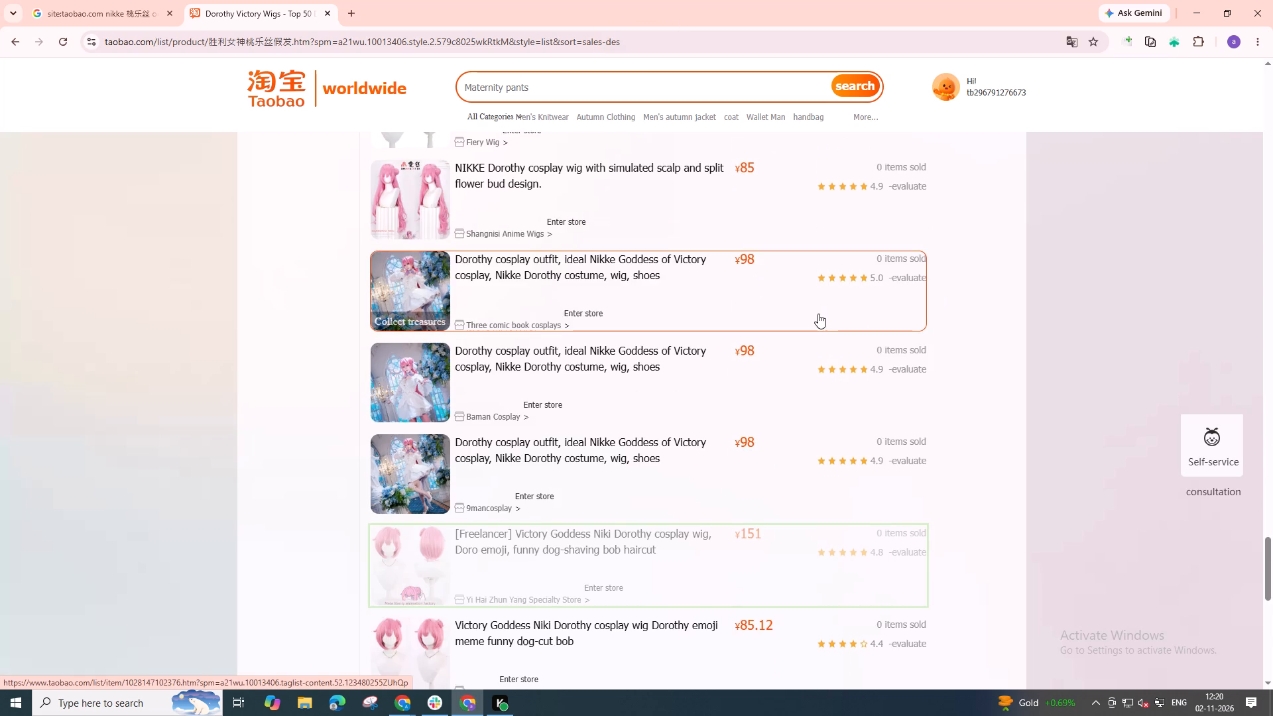
{"action": "scroll", "coordinate": [818, 314], "scroll_direction": "down", "scroll_amount": 11}
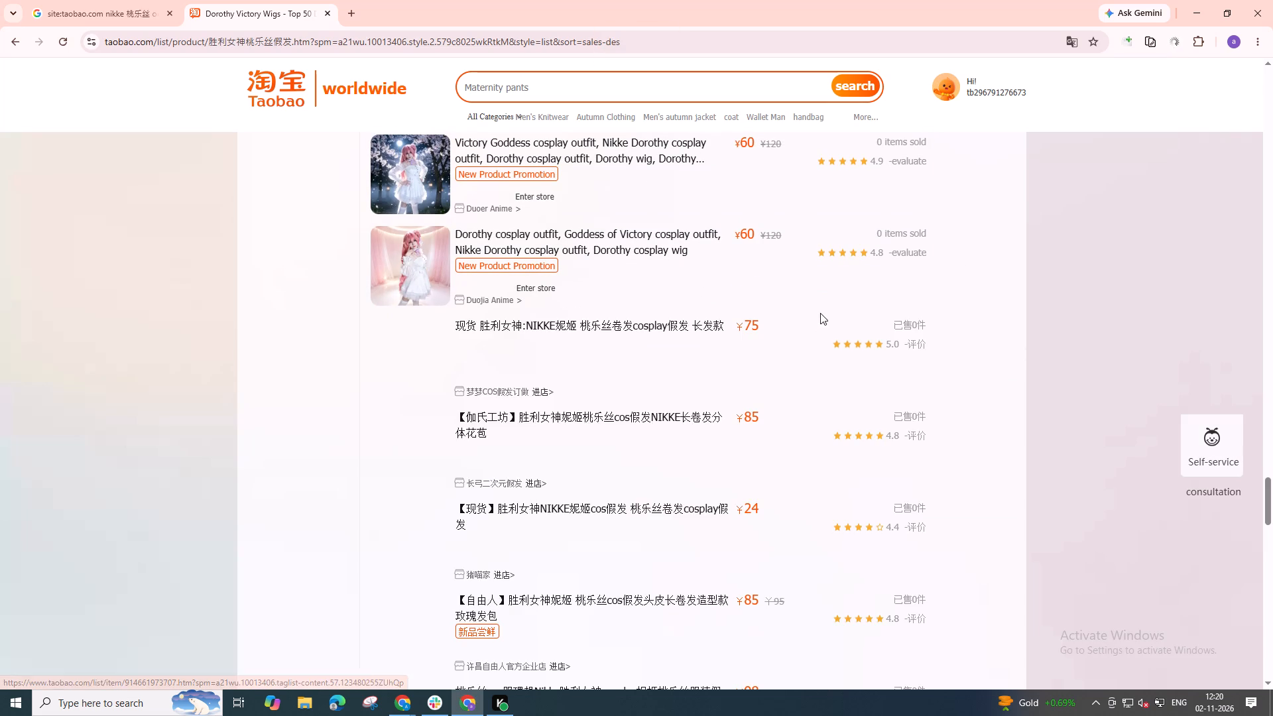
{"action": "scroll", "coordinate": [1151, 298], "scroll_direction": "down", "scroll_amount": 5}
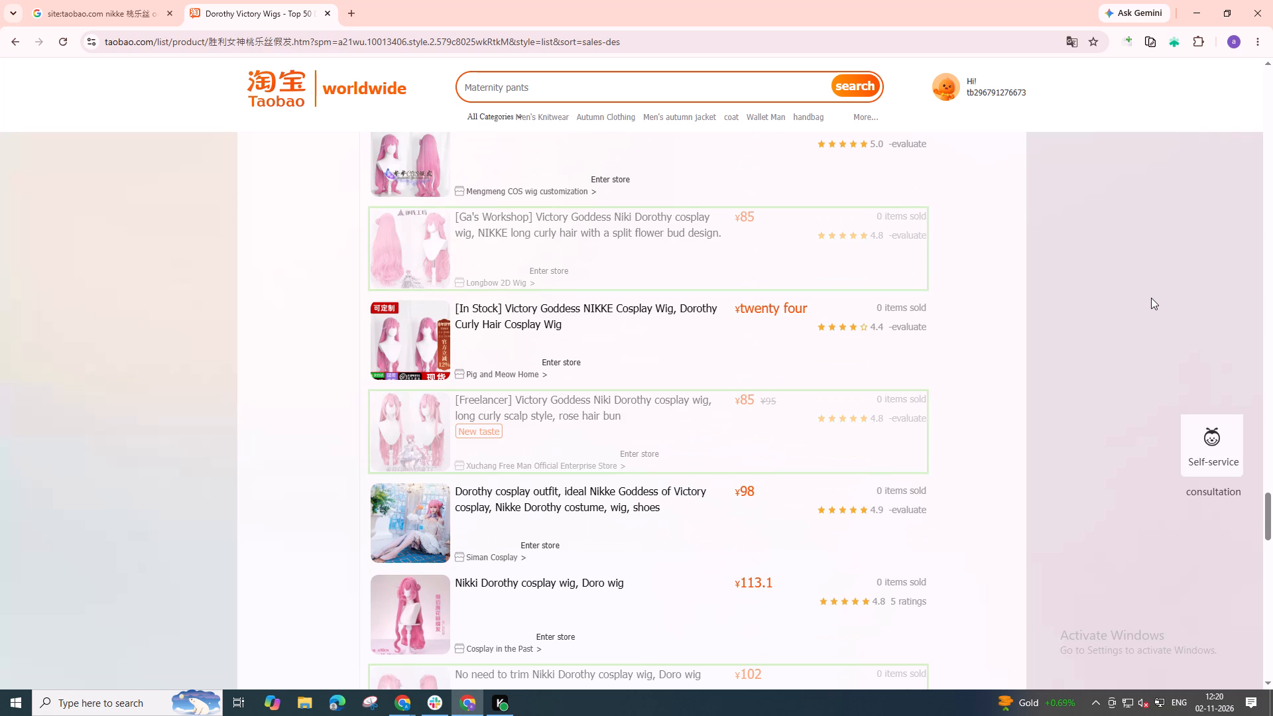
{"action": "scroll", "coordinate": [1151, 298], "scroll_direction": "down", "scroll_amount": 10}
{"action": "scroll", "coordinate": [1069, 302], "scroll_direction": "up", "scroll_amount": 3}
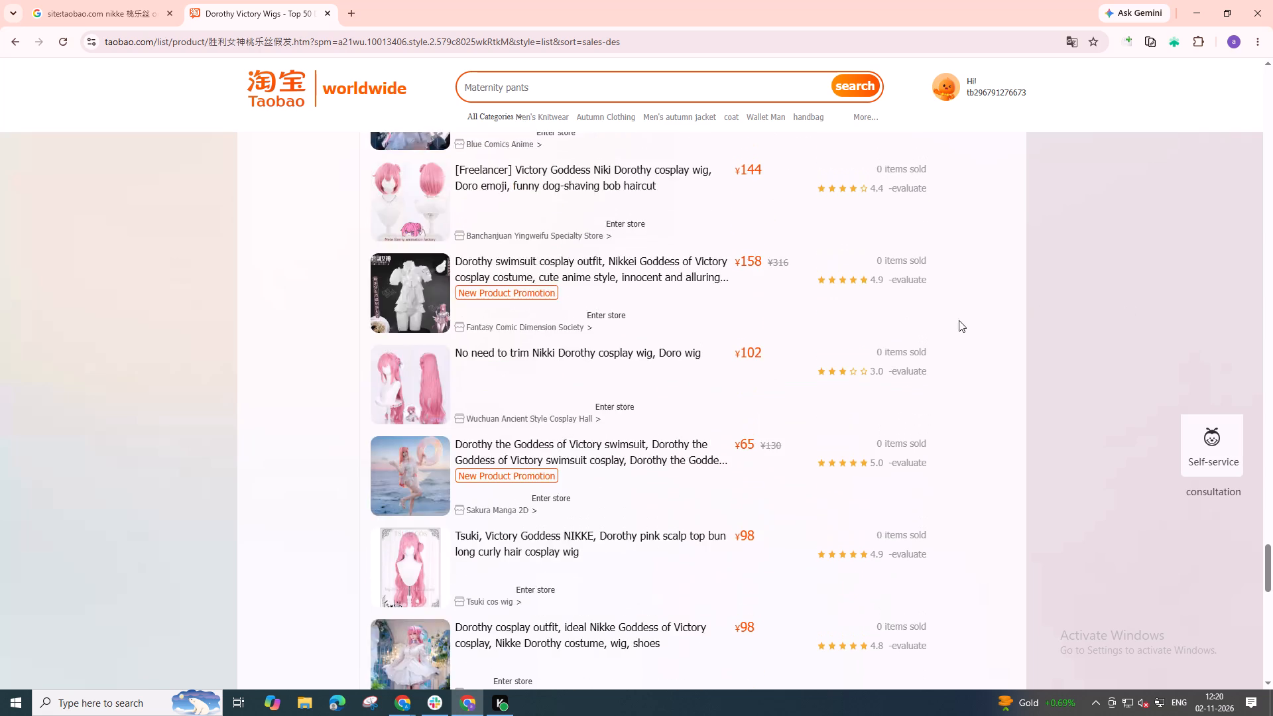
{"action": "right_click", "coordinate": [602, 280]}
{"action": "left_click", "coordinate": [693, 420]}
{"action": "key", "text": "alt+Tab"}
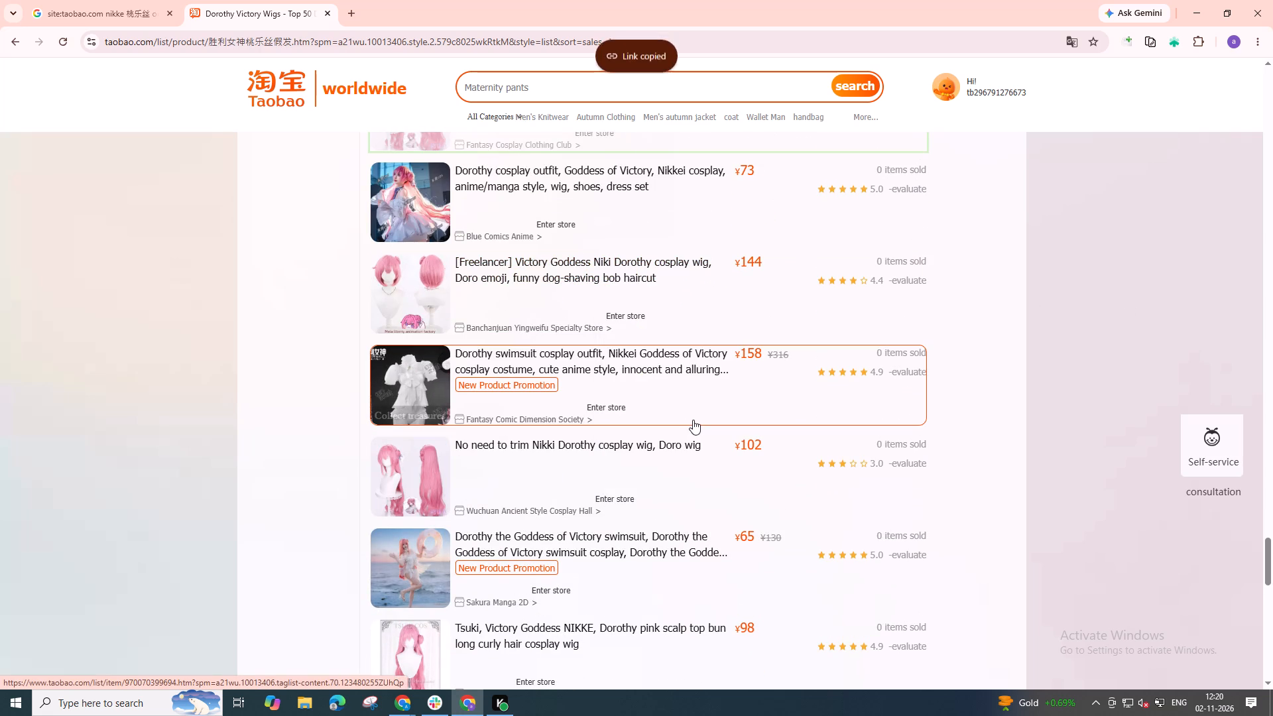
{"action": "key", "text": "ctrl+v"}
Copy the link of the Wuchuan no-trim Nikki Dorothy wig listing and paste it into the Links column at row 28647.
{"action": "key", "text": "alt+Tab"}
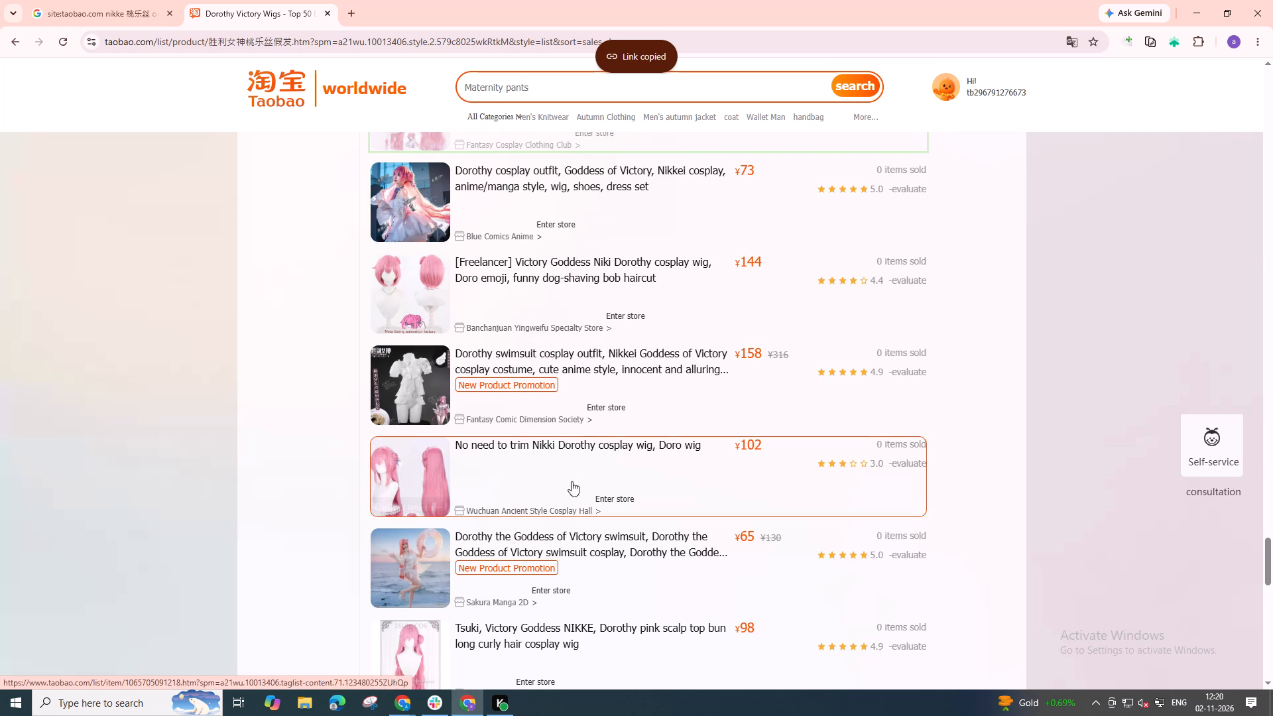
{"action": "right_click", "coordinate": [615, 452]}
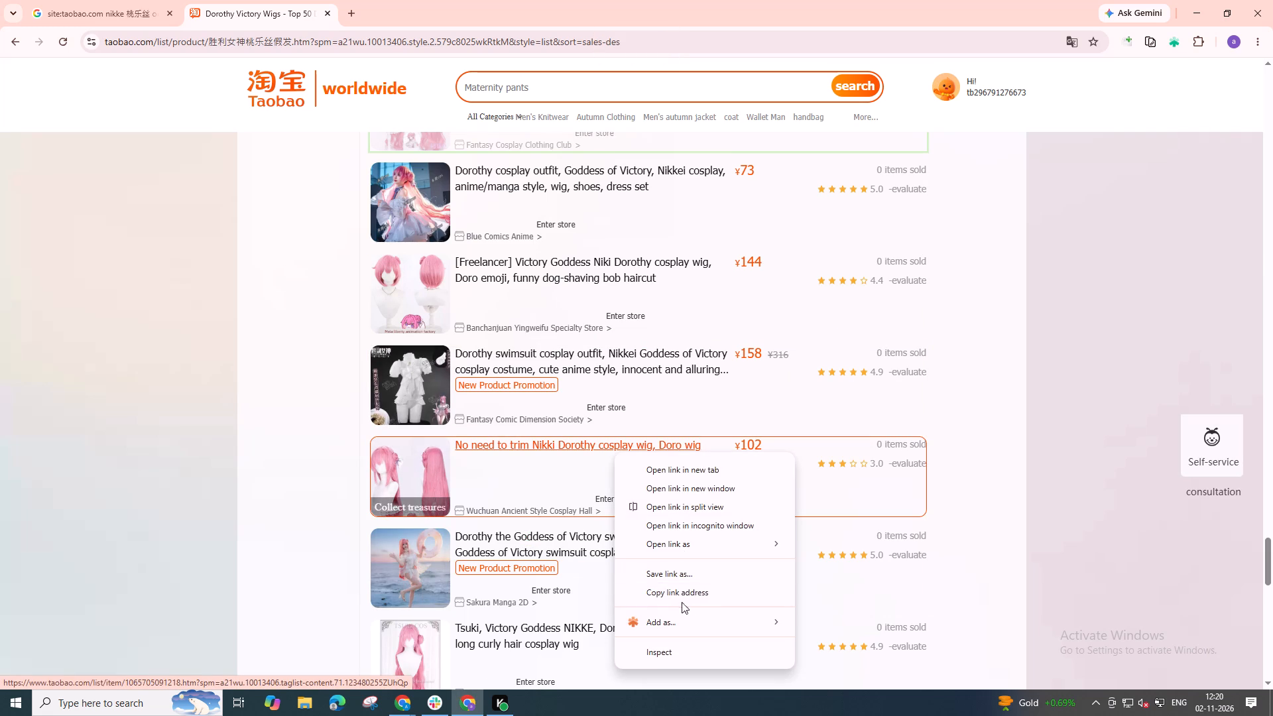
{"action": "left_click", "coordinate": [699, 595]}
{"action": "key", "text": "alt+Tab"}
{"action": "left_click", "coordinate": [546, 538]}
{"action": "key", "text": "ctrl+v"}
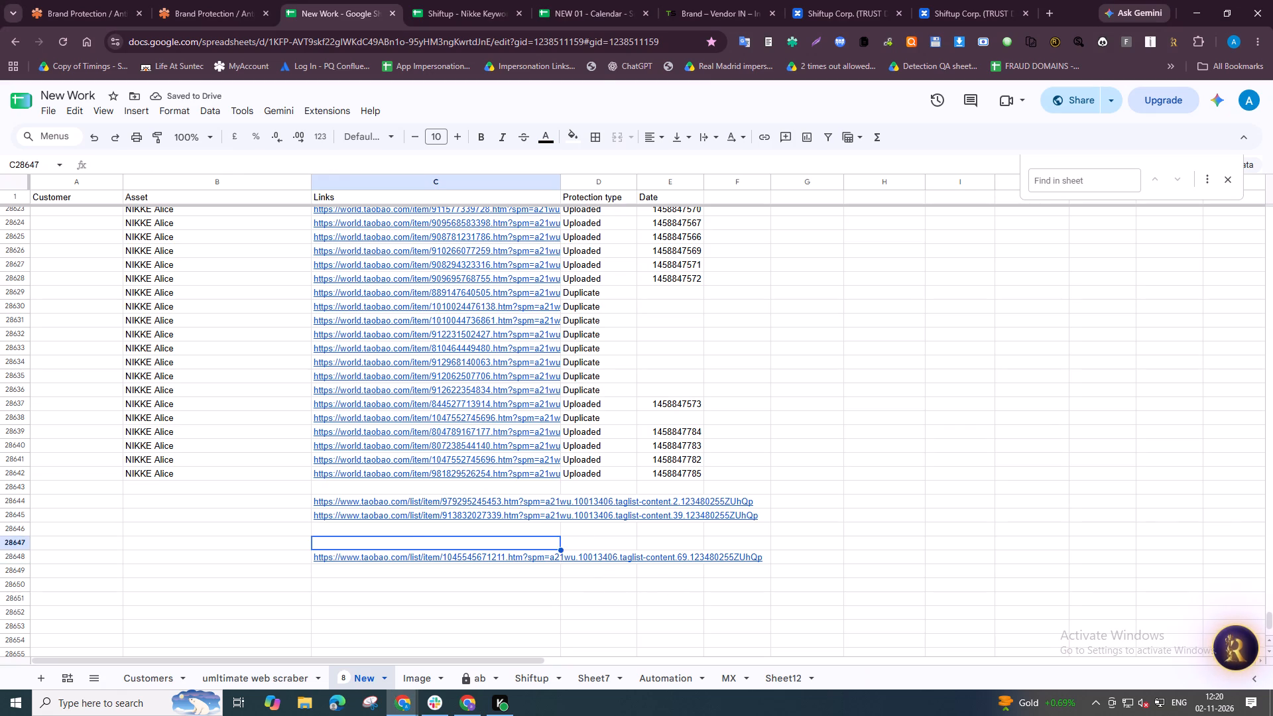
Copy the link of the Lili Sauce long curly Dorothy wig listing and paste it into the Links column at row 28646.
{"action": "key", "text": "alt+Tab"}
{"action": "scroll", "coordinate": [658, 474], "scroll_direction": "down", "scroll_amount": 5}
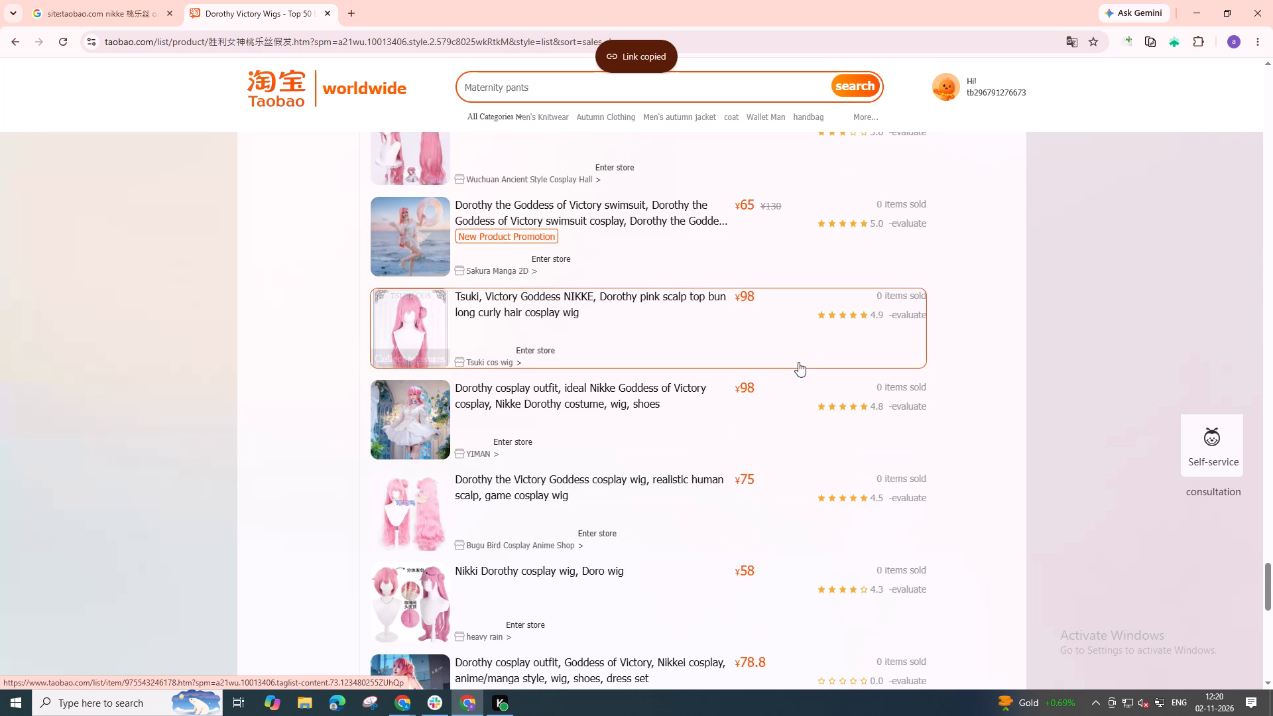
{"action": "scroll", "coordinate": [798, 362], "scroll_direction": "down", "scroll_amount": 9}
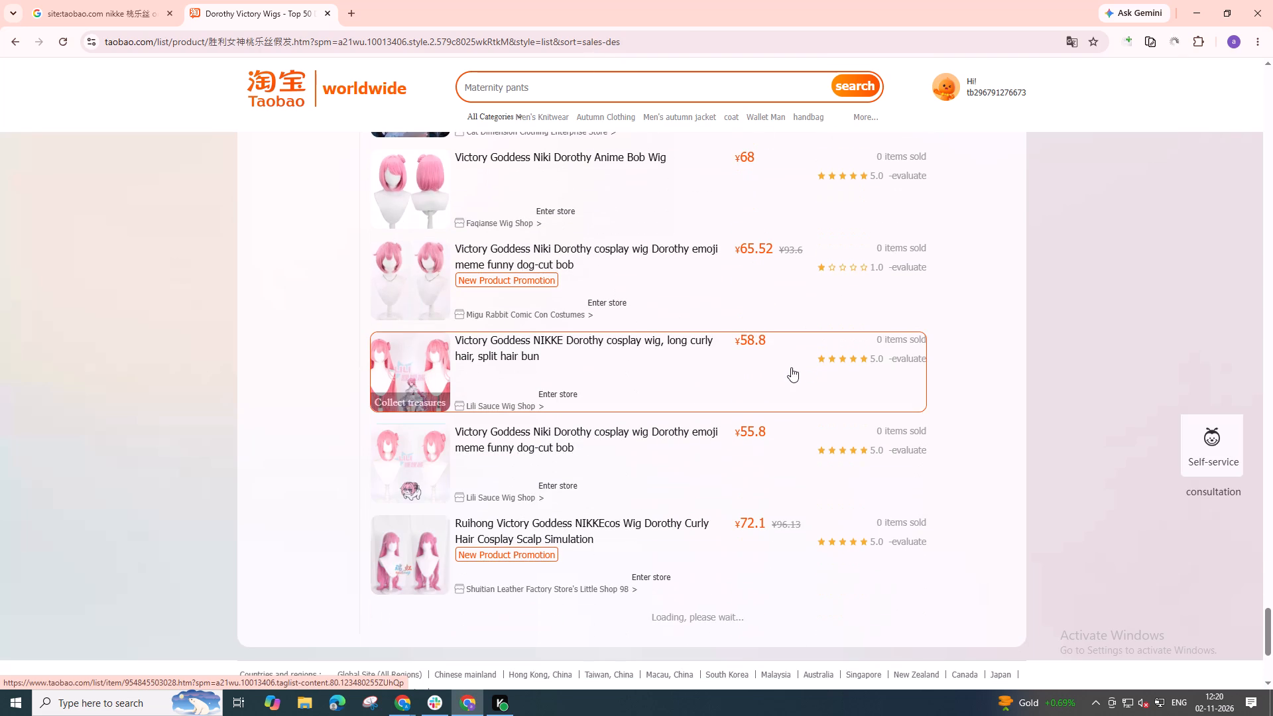
{"action": "right_click", "coordinate": [625, 345]}
{"action": "left_click", "coordinate": [696, 487]}
{"action": "key", "text": "alt+Tab"}
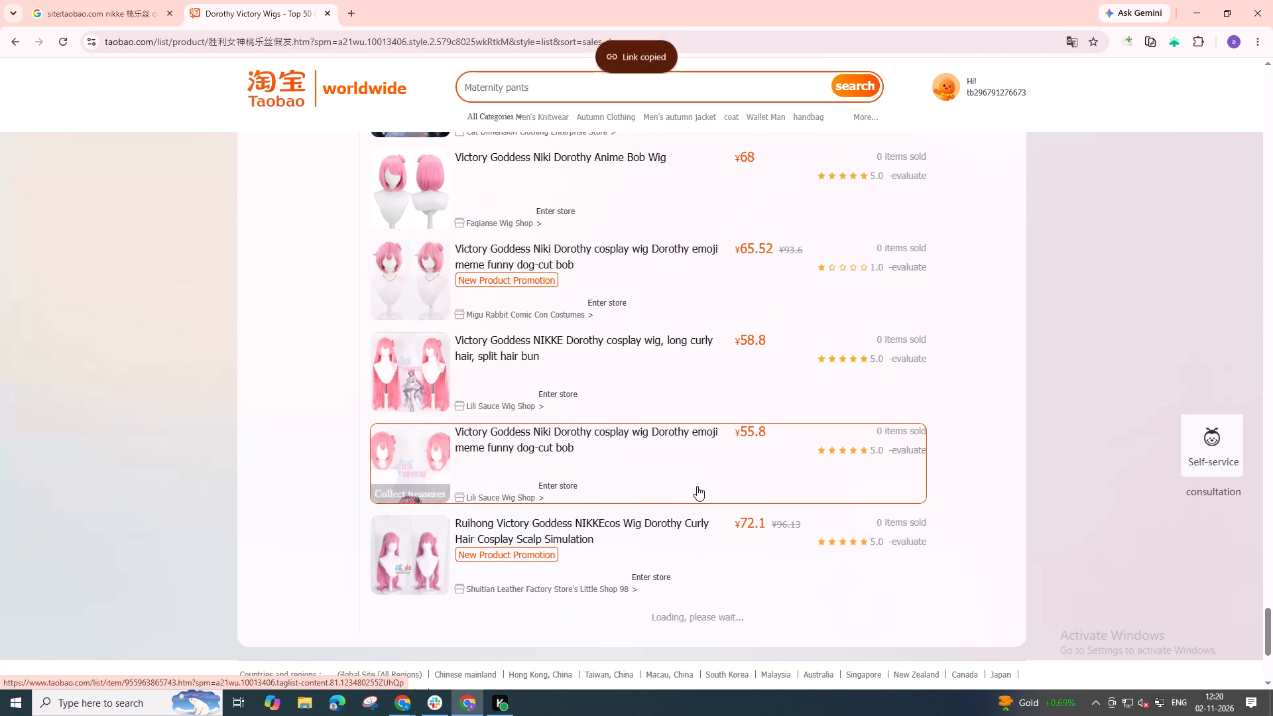
{"action": "left_click", "coordinate": [507, 532]}
{"action": "key", "text": "v"}
{"action": "left_click", "coordinate": [517, 564]}
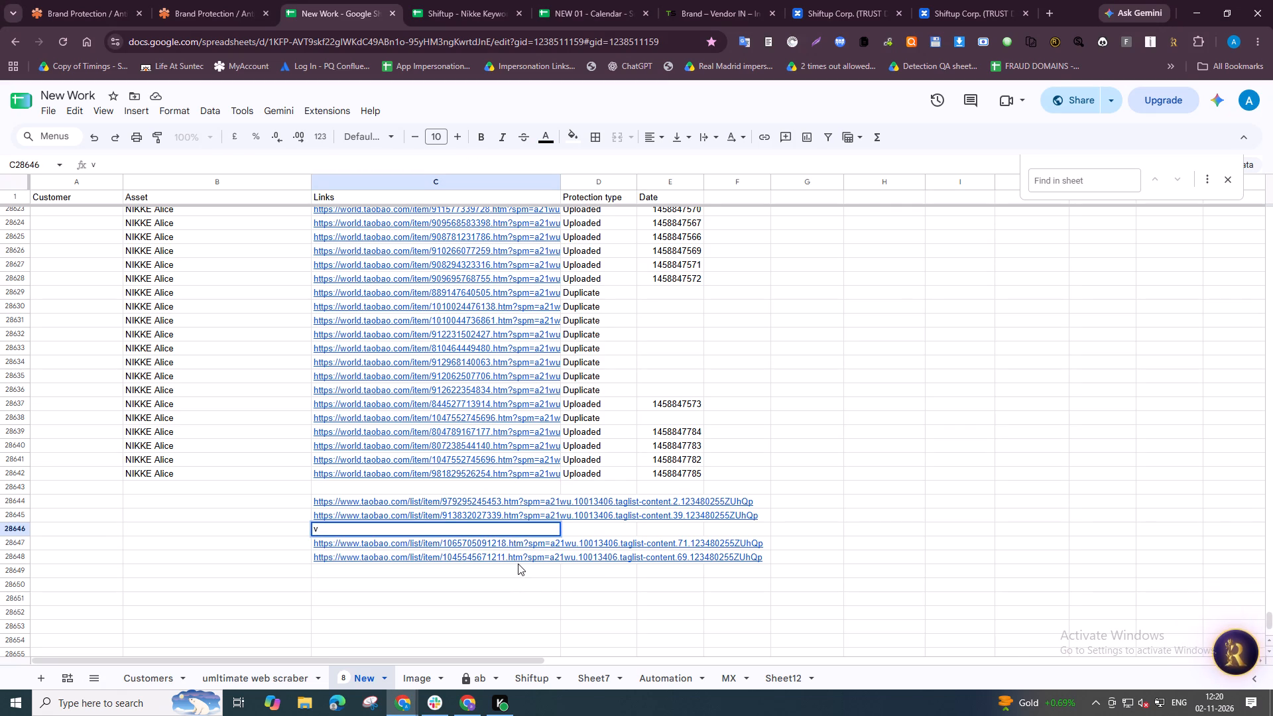
{"action": "left_click", "coordinate": [528, 531]}
{"action": "key", "text": "ctrl+v"}
Copy the link of the Lili Sauce Dorothy dog-cut bob wig listing and paste it into the Links column at row 28650.
{"action": "left_click", "coordinate": [526, 560]}
{"action": "key", "text": "alt+Tab"}
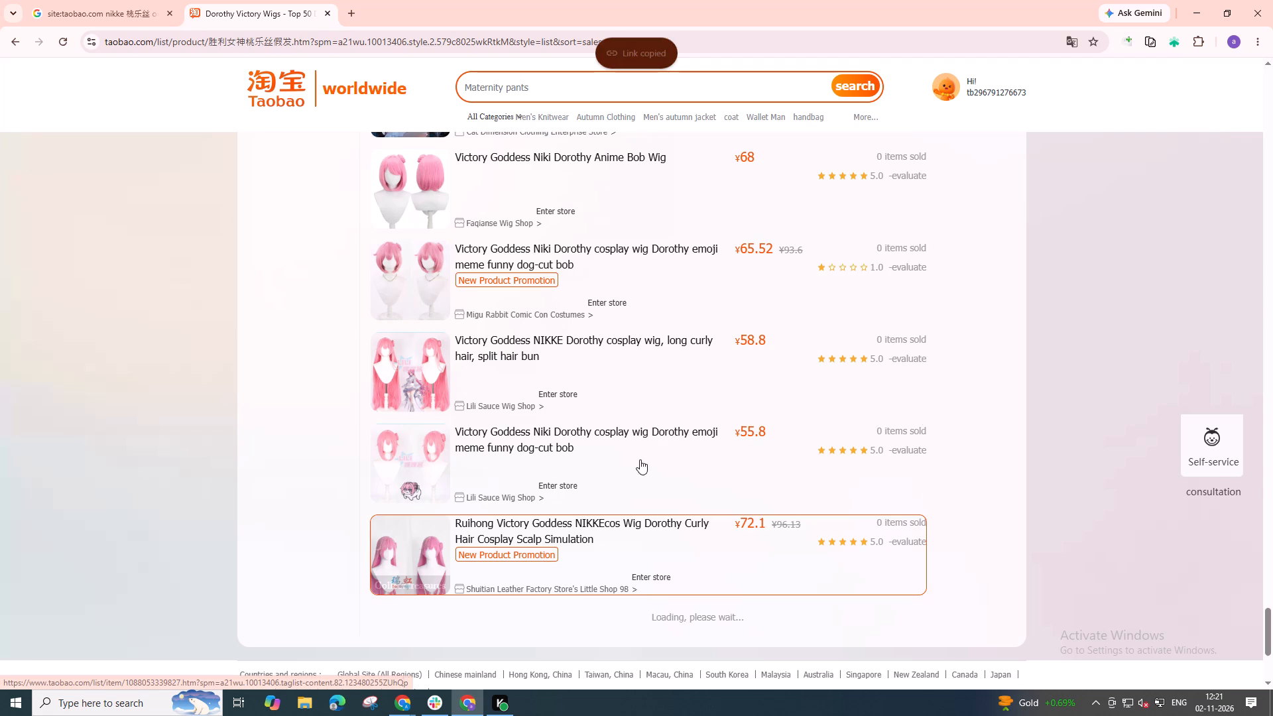
{"action": "right_click", "coordinate": [532, 449]}
{"action": "left_click", "coordinate": [605, 585]}
{"action": "key", "text": "alt+Tab"}
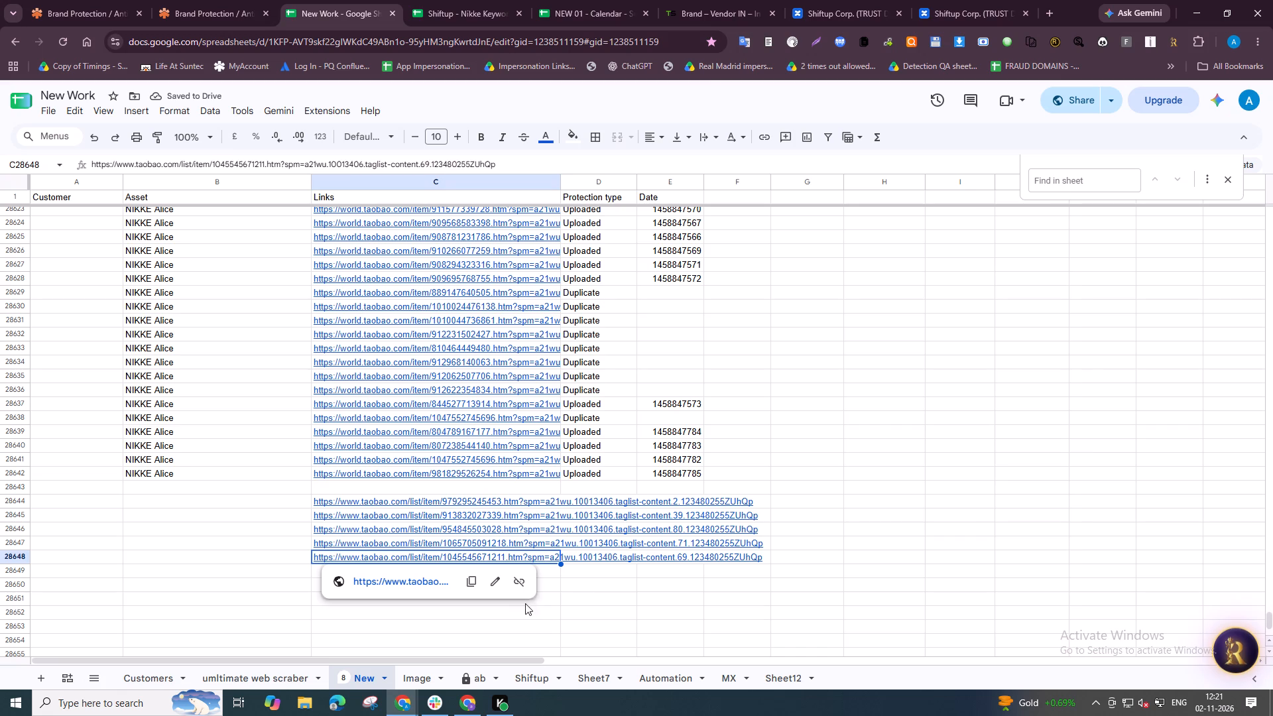
{"action": "left_click", "coordinate": [557, 581]}
{"action": "key", "text": "ctrl+v"}
Copy the link of the ¥100 Ten Nights Fable Dorothy COS wig listing and paste it into the Links column at row 28649.
{"action": "key", "text": "alt+Tab"}
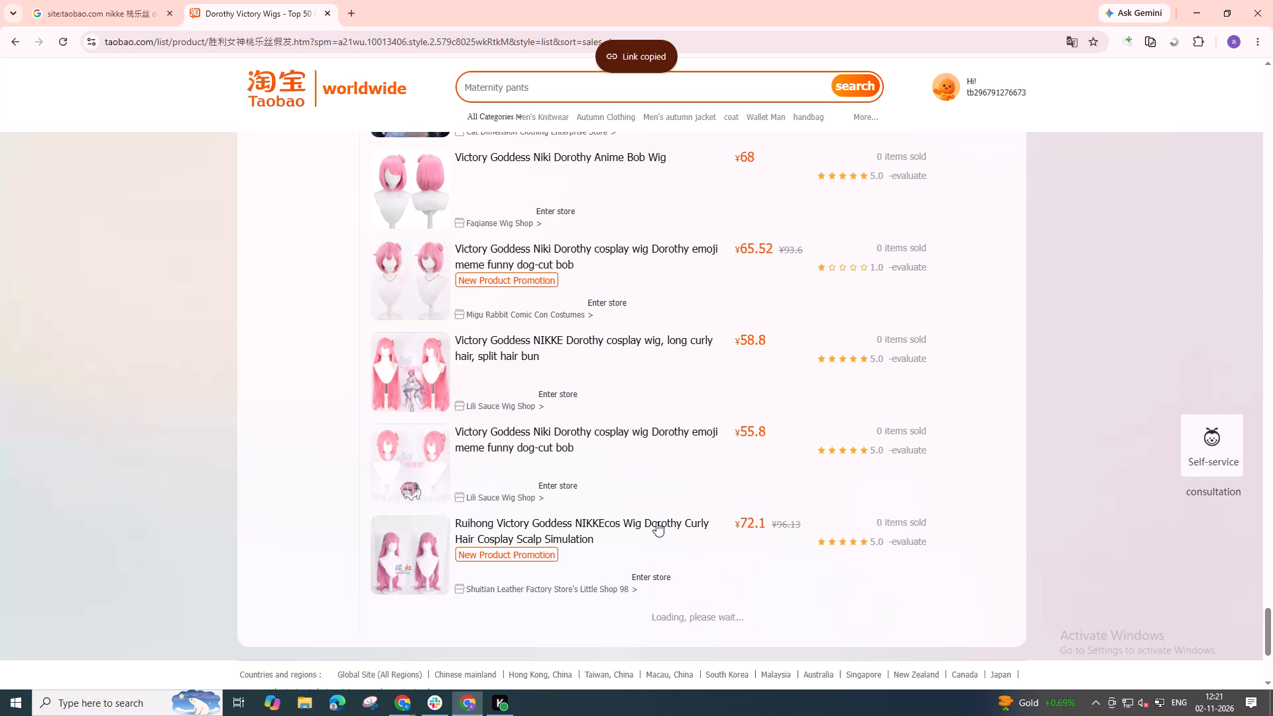
{"action": "scroll", "coordinate": [845, 412], "scroll_direction": "down", "scroll_amount": 5}
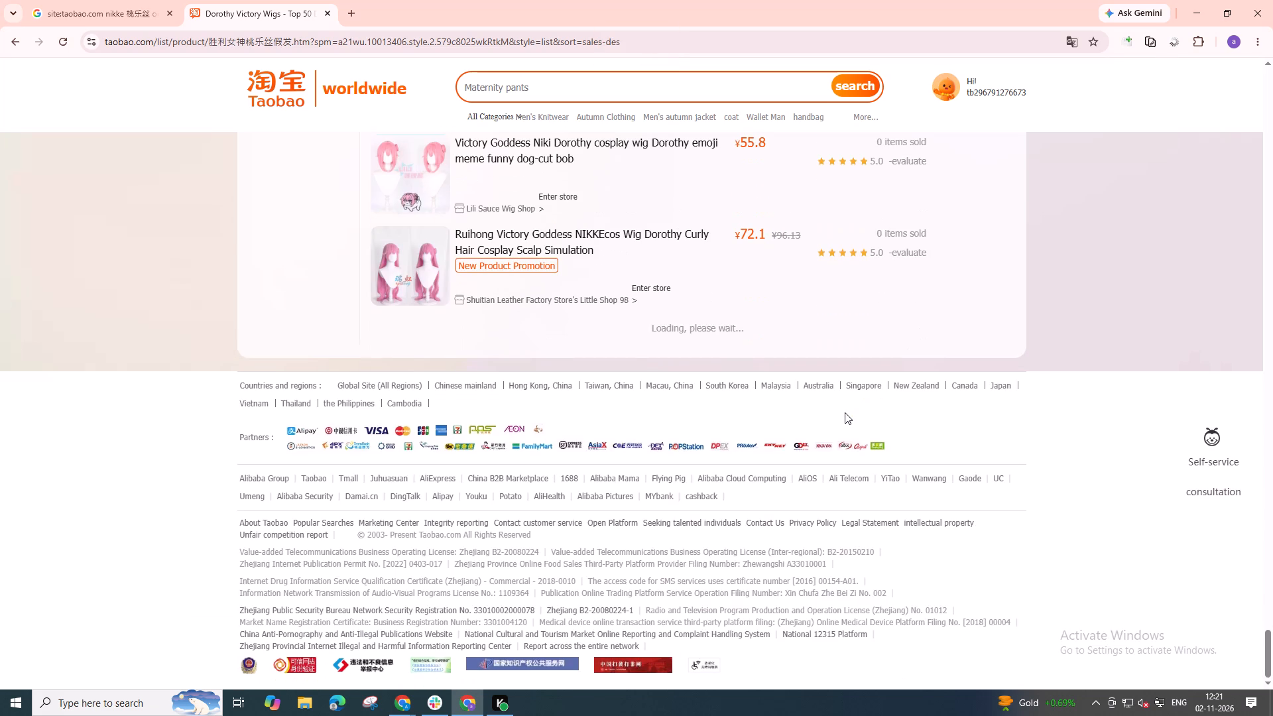
{"action": "scroll", "coordinate": [1126, 306], "scroll_direction": "down", "scroll_amount": 5}
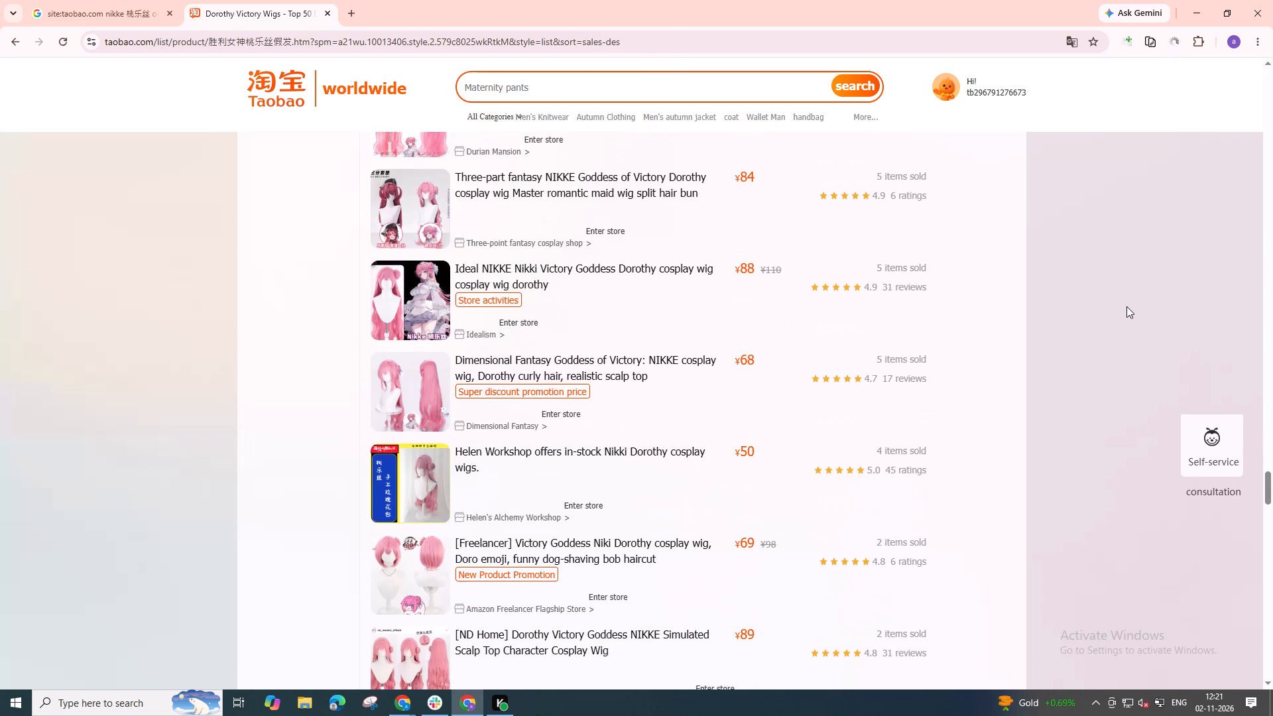
{"action": "scroll", "coordinate": [592, 174], "scroll_direction": "up", "scroll_amount": 1}
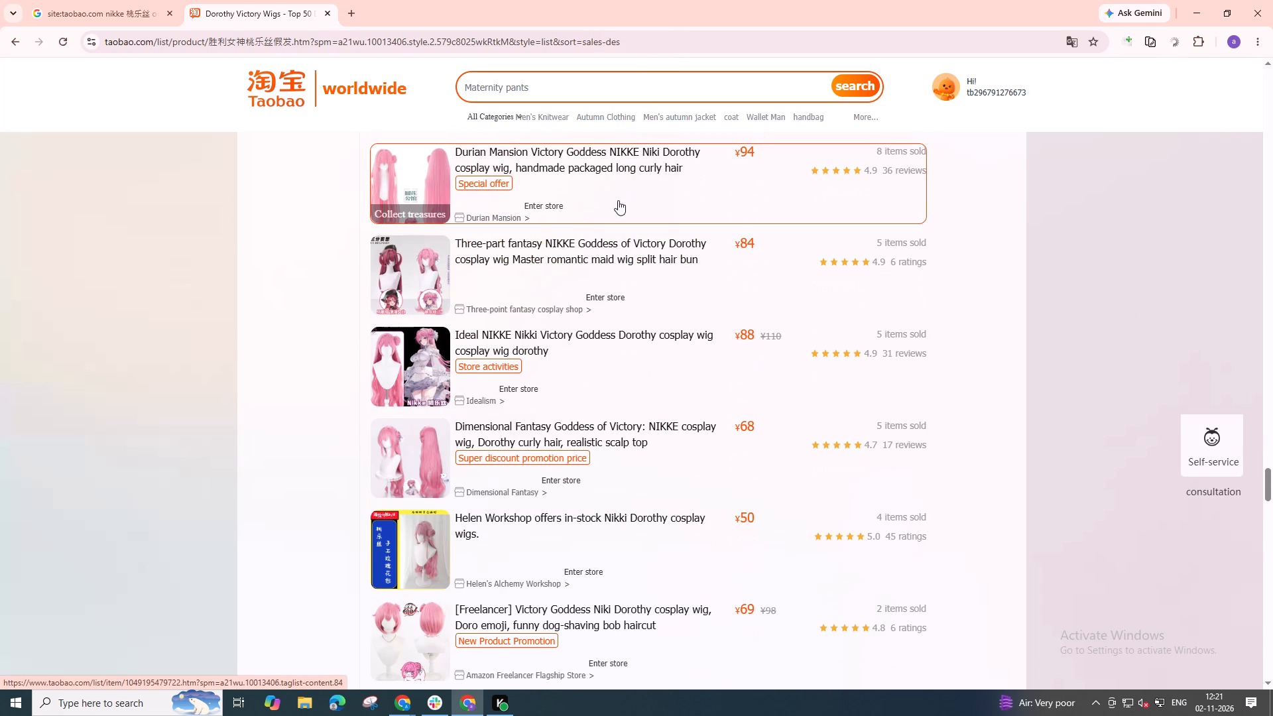
{"action": "right_click", "coordinate": [638, 166]}
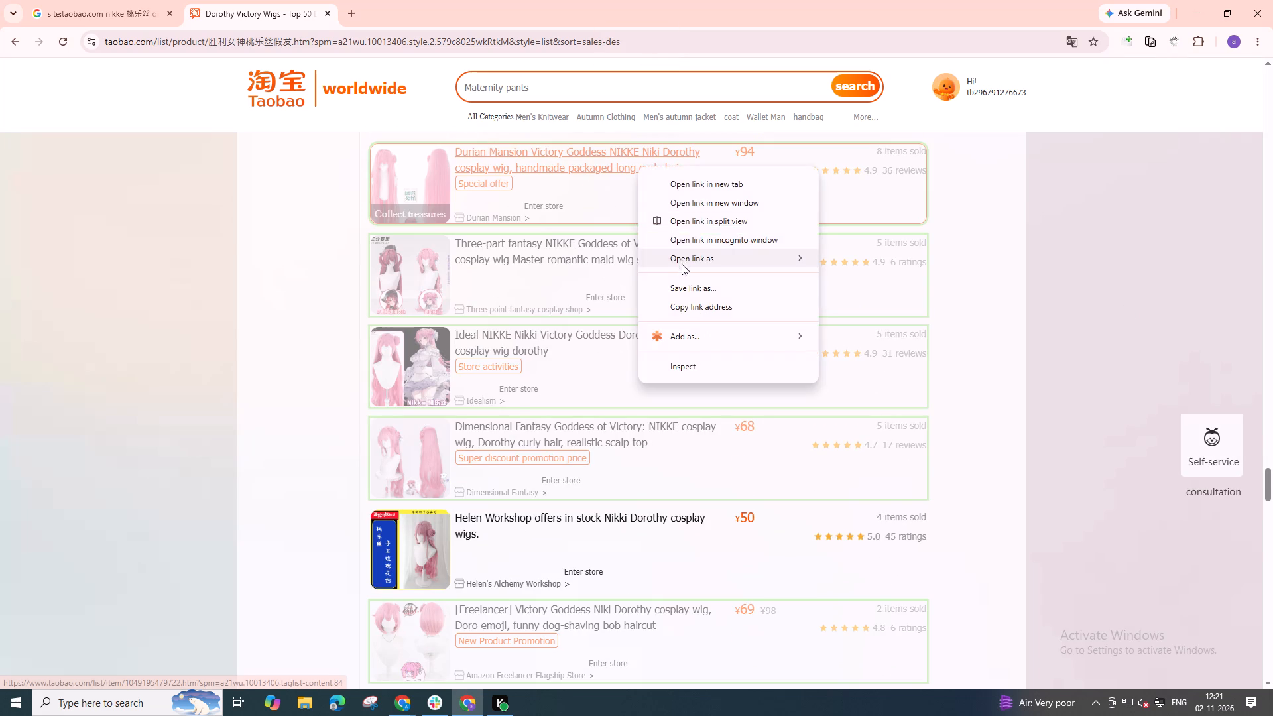
{"action": "scroll", "coordinate": [509, 406], "scroll_direction": "down", "scroll_amount": 6}
{"action": "scroll", "coordinate": [704, 335], "scroll_direction": "down", "scroll_amount": 5}
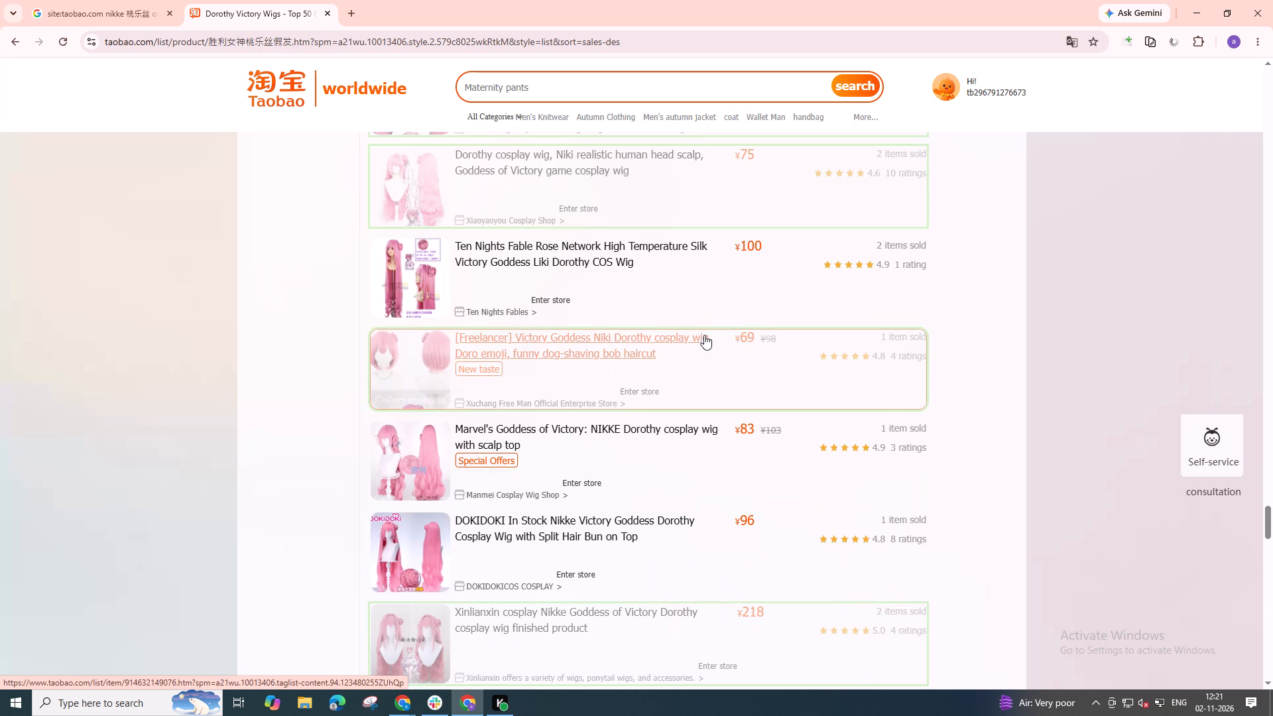
{"action": "right_click", "coordinate": [592, 266]}
{"action": "left_click", "coordinate": [646, 409]}
{"action": "key", "text": "alt+Tab"}
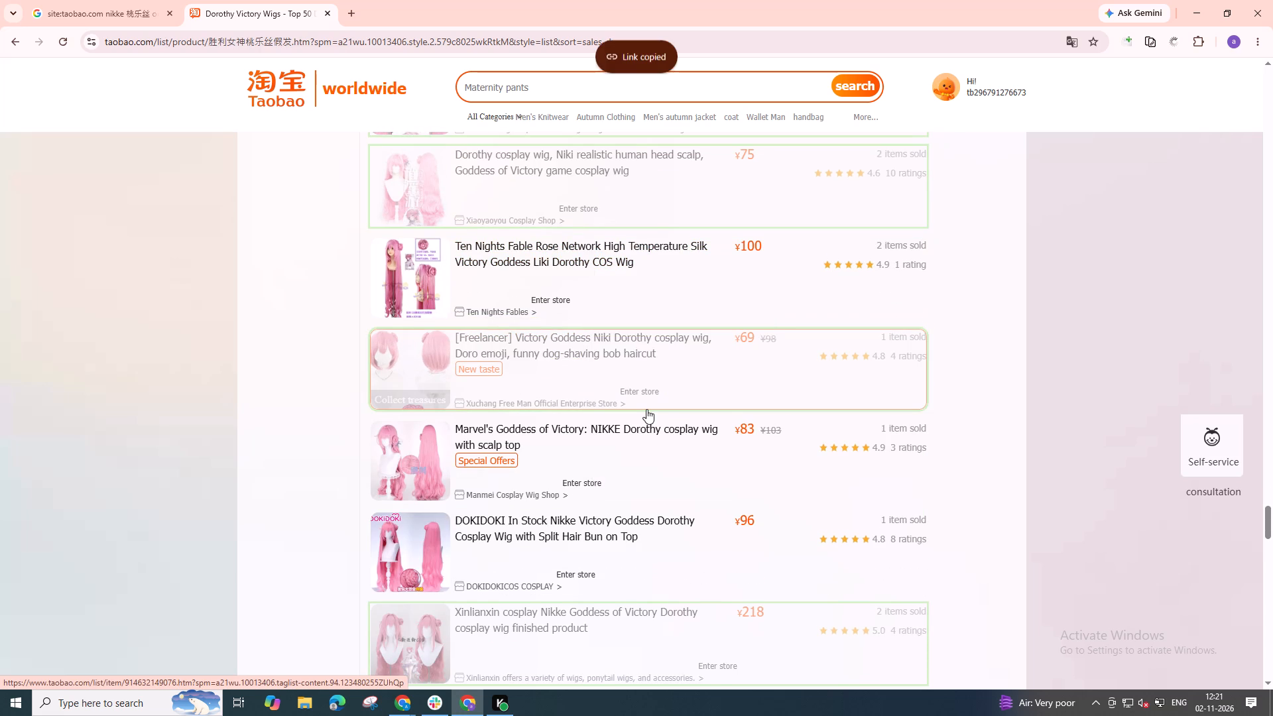
{"action": "left_click", "coordinate": [542, 571]}
{"action": "key", "text": "ctrl+v"}
Copy the link of the Wennan House custom Dorothy style wig listing and paste it into the Links column at row 28652.
{"action": "key", "text": "alt+Tab"}
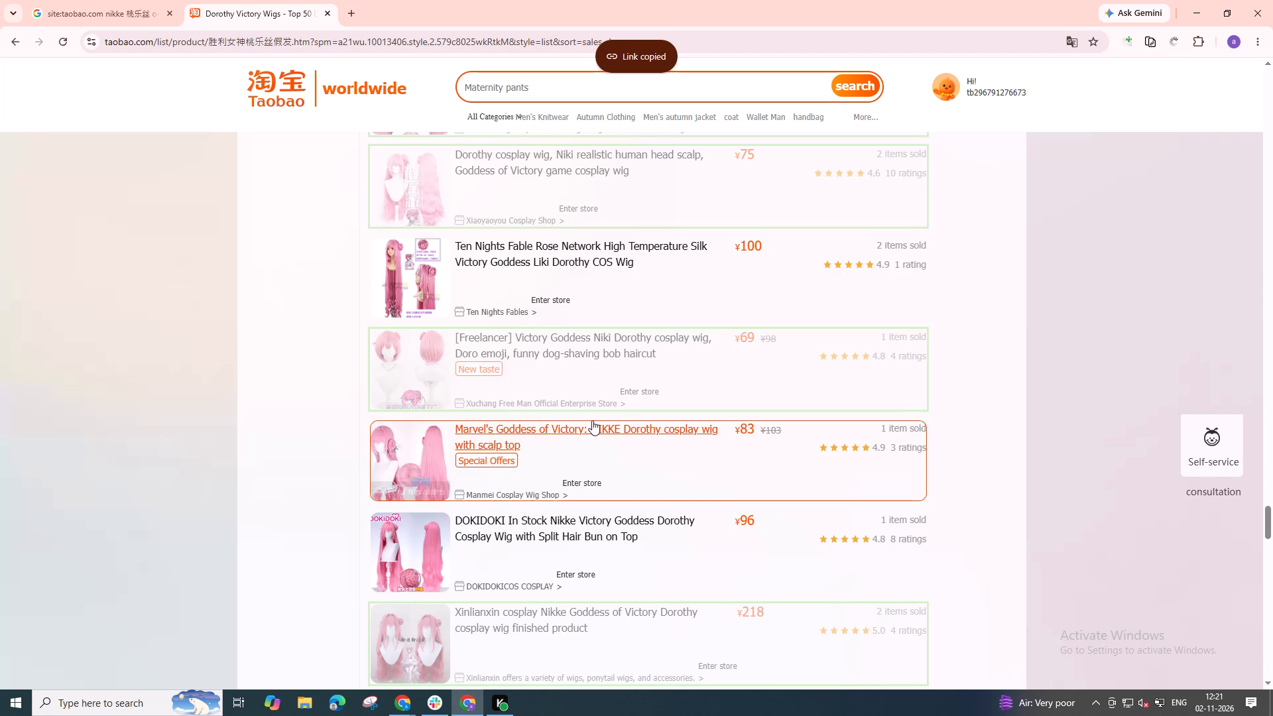
{"action": "scroll", "coordinate": [597, 417], "scroll_direction": "down", "scroll_amount": 7}
{"action": "scroll", "coordinate": [658, 388], "scroll_direction": "down", "scroll_amount": 5}
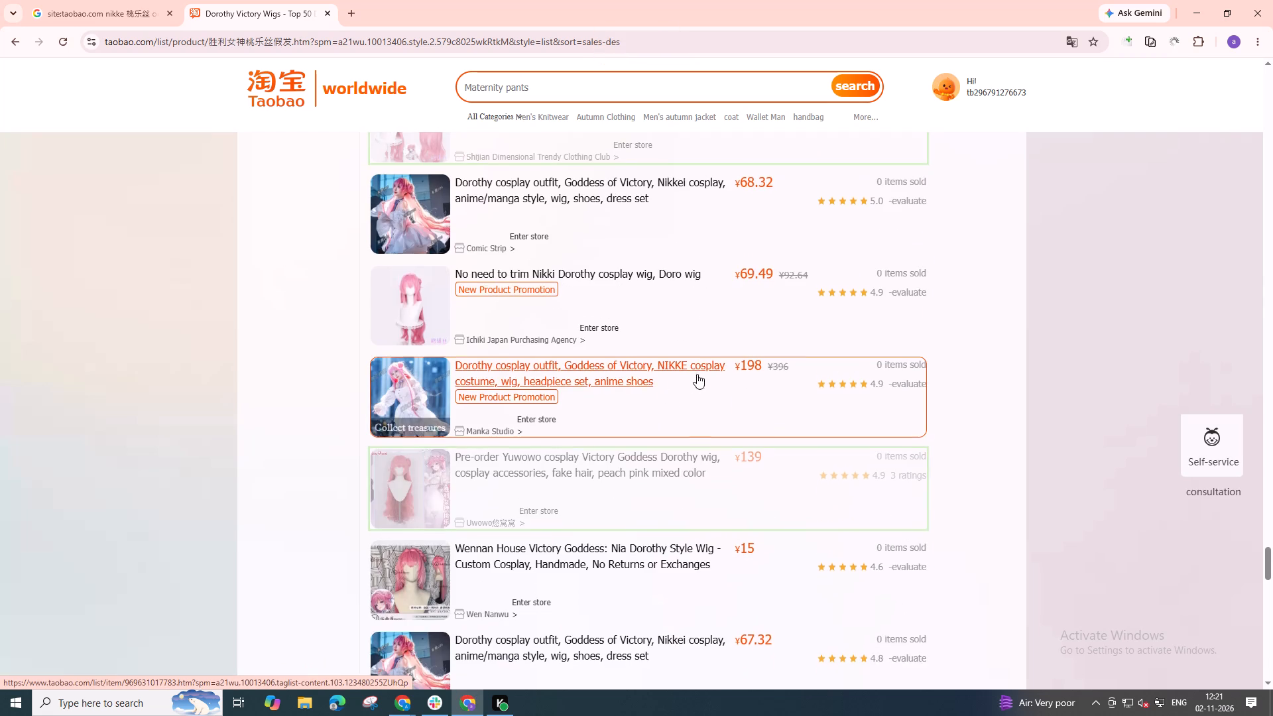
{"action": "scroll", "coordinate": [697, 374], "scroll_direction": "down", "scroll_amount": 5}
{"action": "right_click", "coordinate": [652, 233]}
{"action": "left_click", "coordinate": [702, 379]}
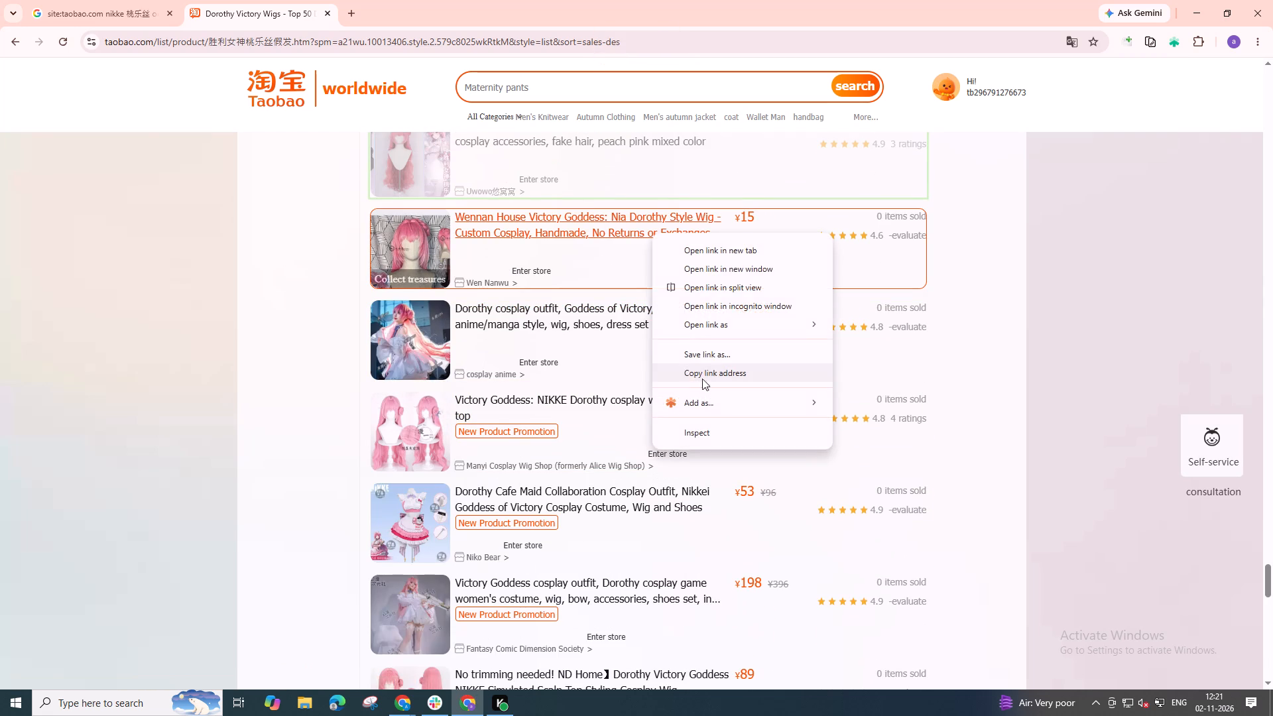
{"action": "key", "text": "alt+Tab"}
{"action": "scroll", "coordinate": [644, 328], "scroll_direction": "down", "scroll_amount": 3}
{"action": "left_click", "coordinate": [552, 416]}
{"action": "key", "text": "ctrl+v"}
{"action": "key", "text": "Tab"}
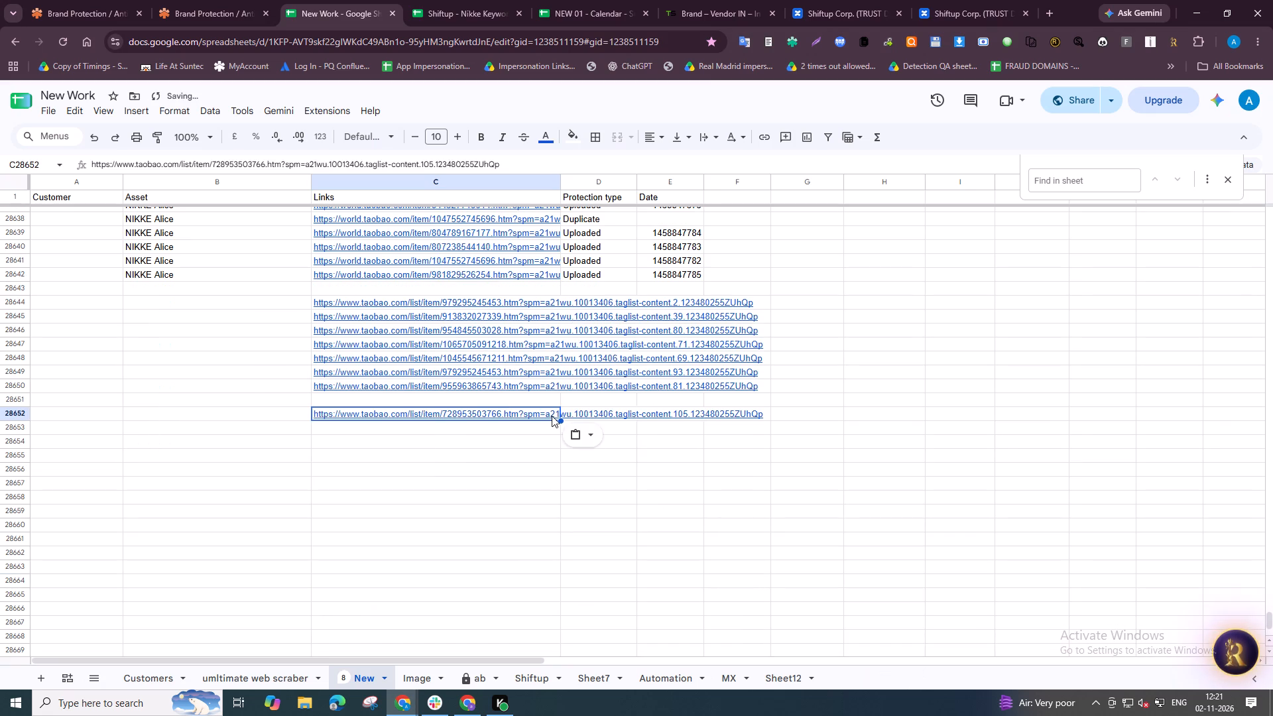
Copy the link of the ¥100 Ten Nights Fable Rose Network Dorothy COS wig listing and paste it into the Links column at row 28651.
{"action": "key", "text": "alt+Tab"}
{"action": "scroll", "coordinate": [758, 359], "scroll_direction": "down", "scroll_amount": 4}
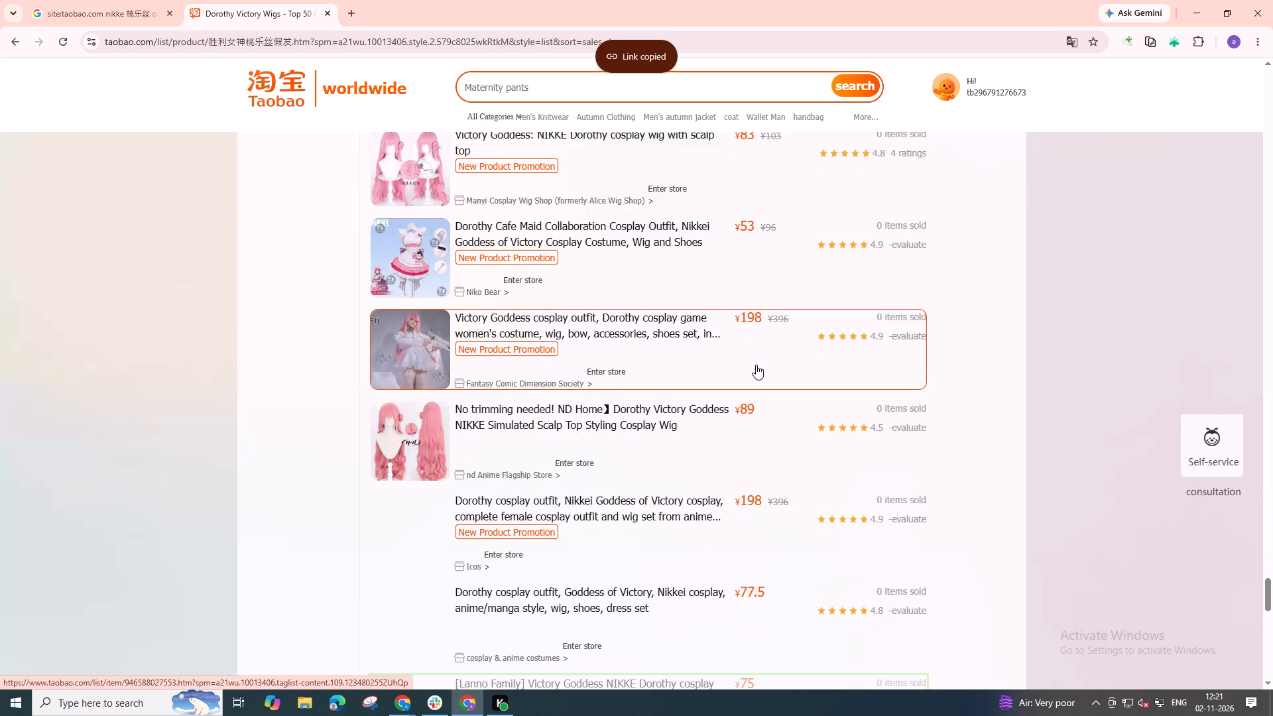
{"action": "scroll", "coordinate": [755, 365], "scroll_direction": "down", "scroll_amount": 10}
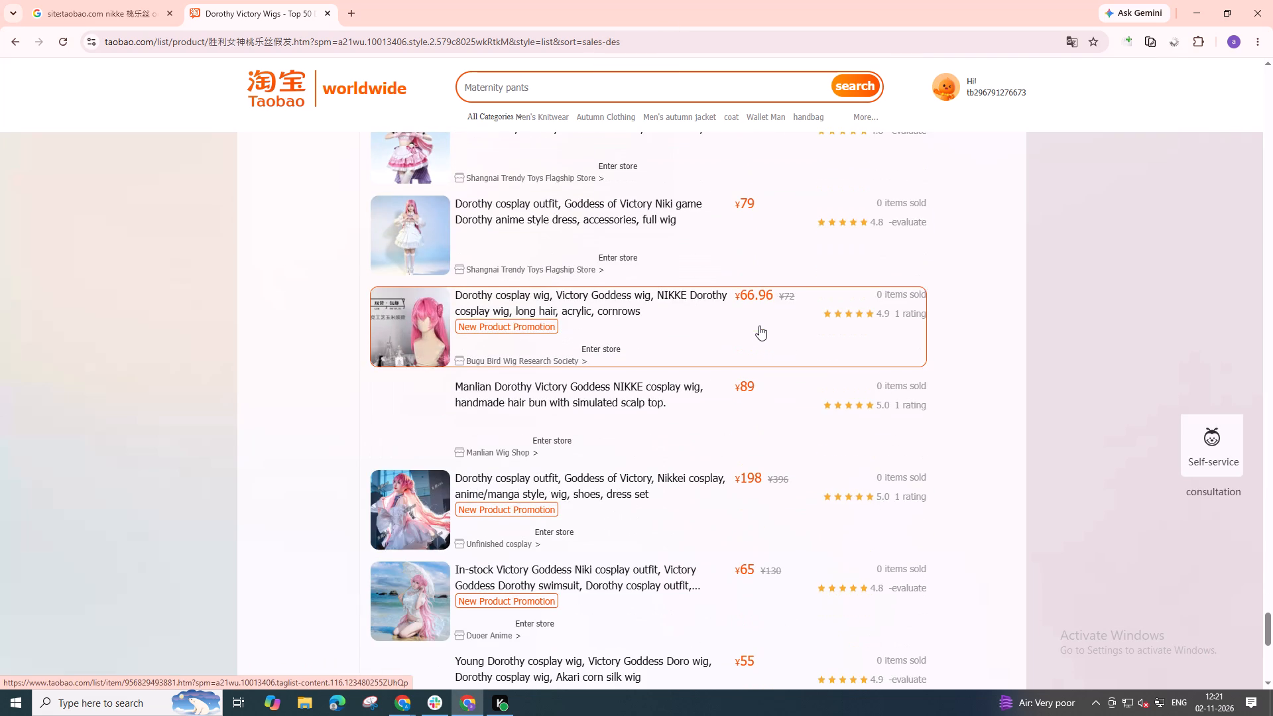
{"action": "scroll", "coordinate": [1004, 337], "scroll_direction": "down", "scroll_amount": 6}
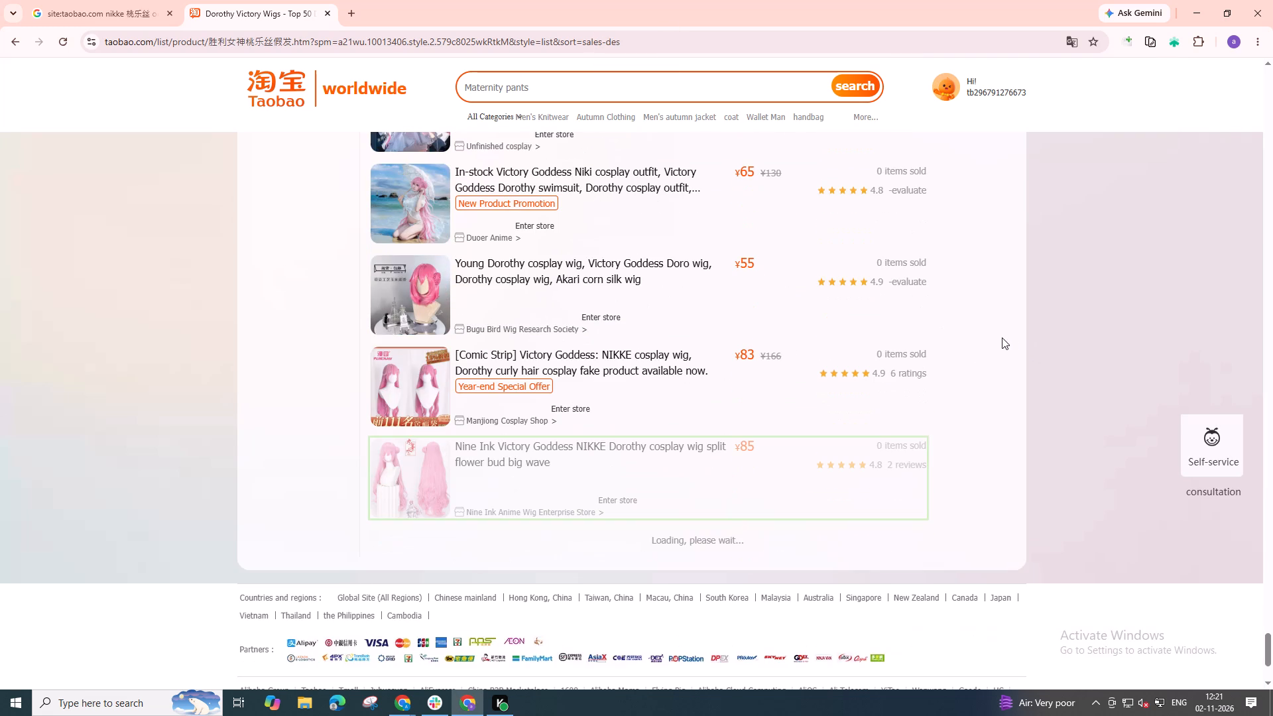
{"action": "scroll", "coordinate": [998, 329], "scroll_direction": "down", "scroll_amount": 6}
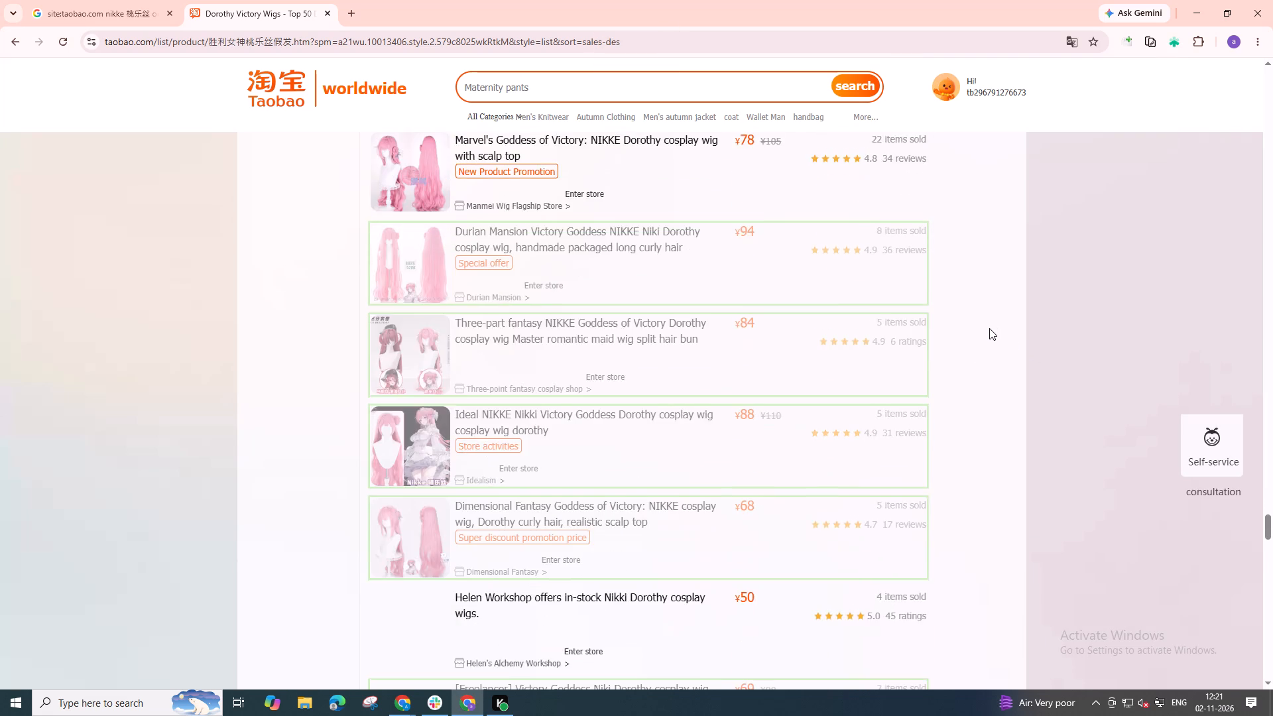
{"action": "scroll", "coordinate": [987, 335], "scroll_direction": "down", "scroll_amount": 6}
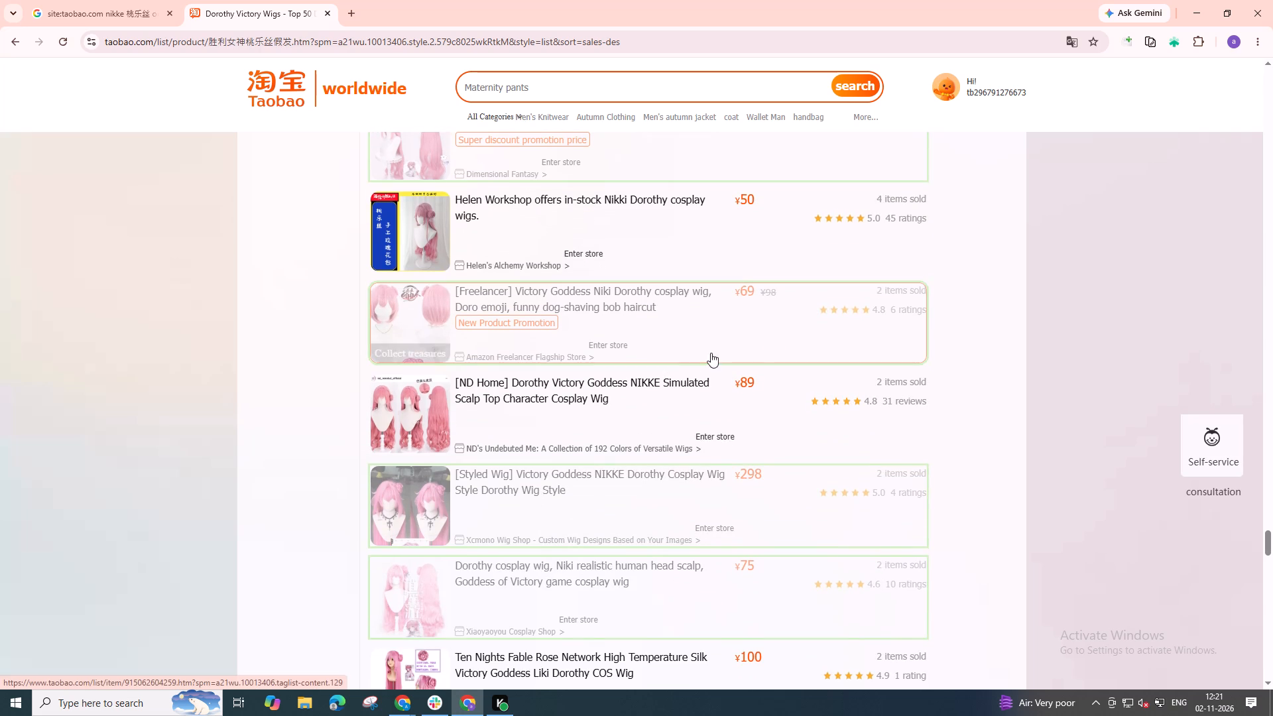
{"action": "scroll", "coordinate": [976, 379], "scroll_direction": "down", "scroll_amount": 7}
{"action": "right_click", "coordinate": [613, 211]}
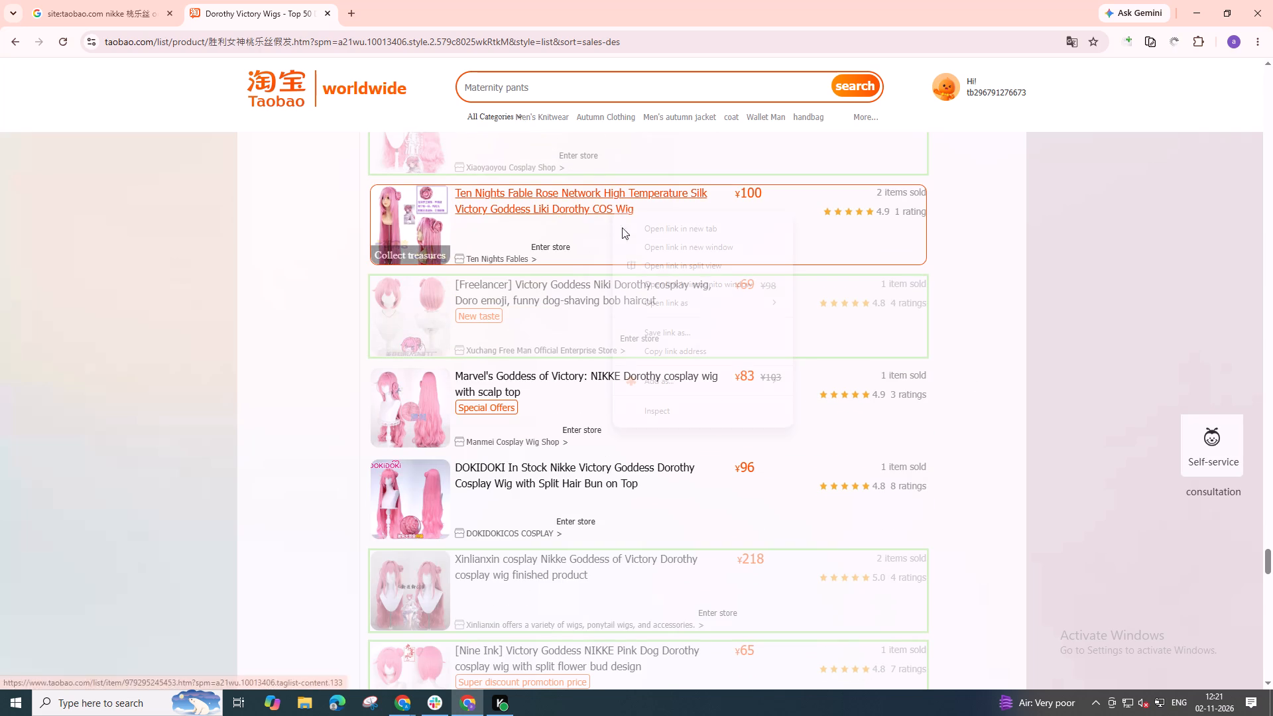
{"action": "left_click", "coordinate": [707, 346]}
{"action": "key", "text": "alt+Tab"}
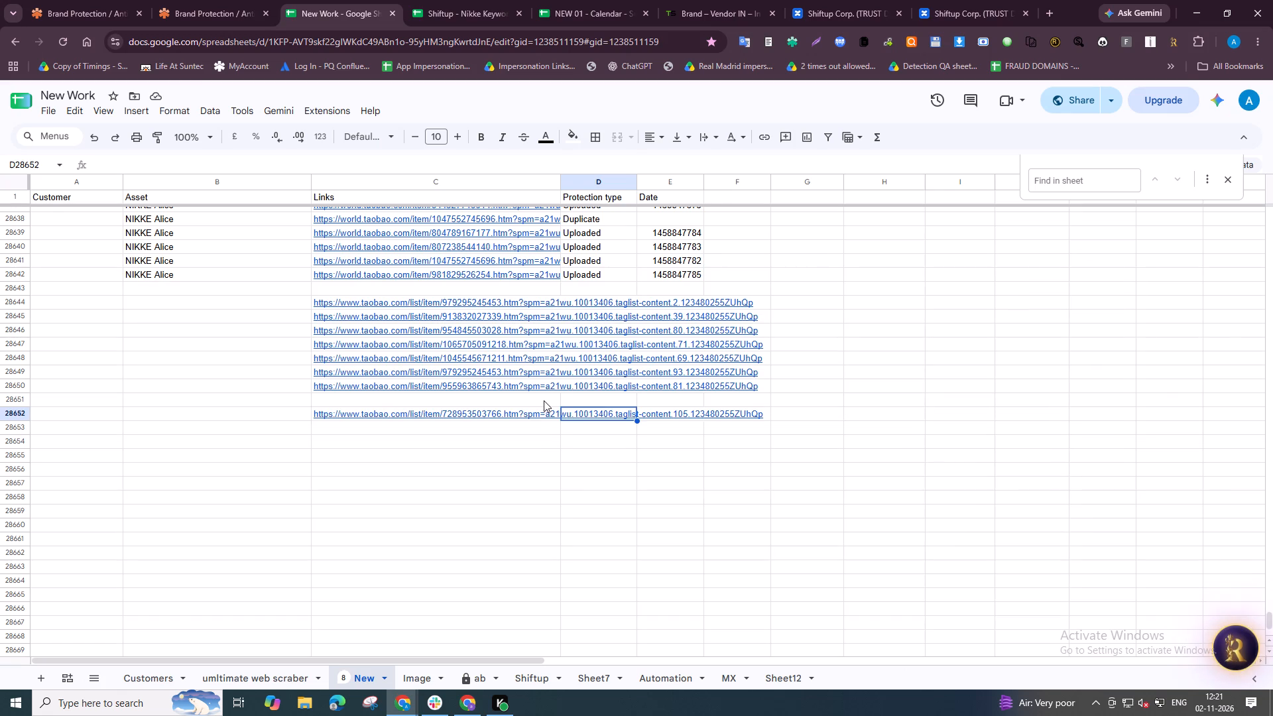
{"action": "left_click", "coordinate": [544, 400]}
{"action": "key", "text": "ctrl+v"}
{"action": "left_click", "coordinate": [542, 508]}
Examine the remaining Dorothy wig listings down to the end of the Taobao results, dismissing any notice, and close the Taobao browser window.
{"action": "key", "text": "alt+Tab"}
{"action": "scroll", "coordinate": [887, 449], "scroll_direction": "down", "scroll_amount": 6}
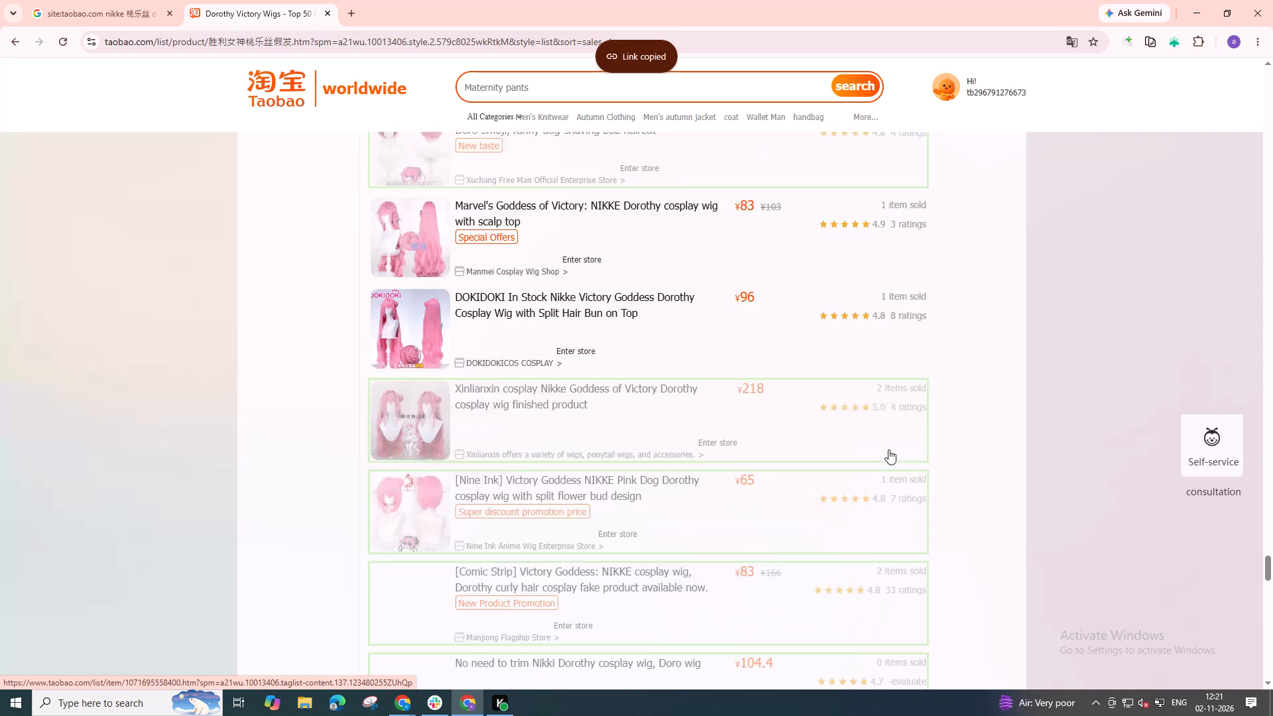
{"action": "scroll", "coordinate": [890, 446], "scroll_direction": "down", "scroll_amount": 10}
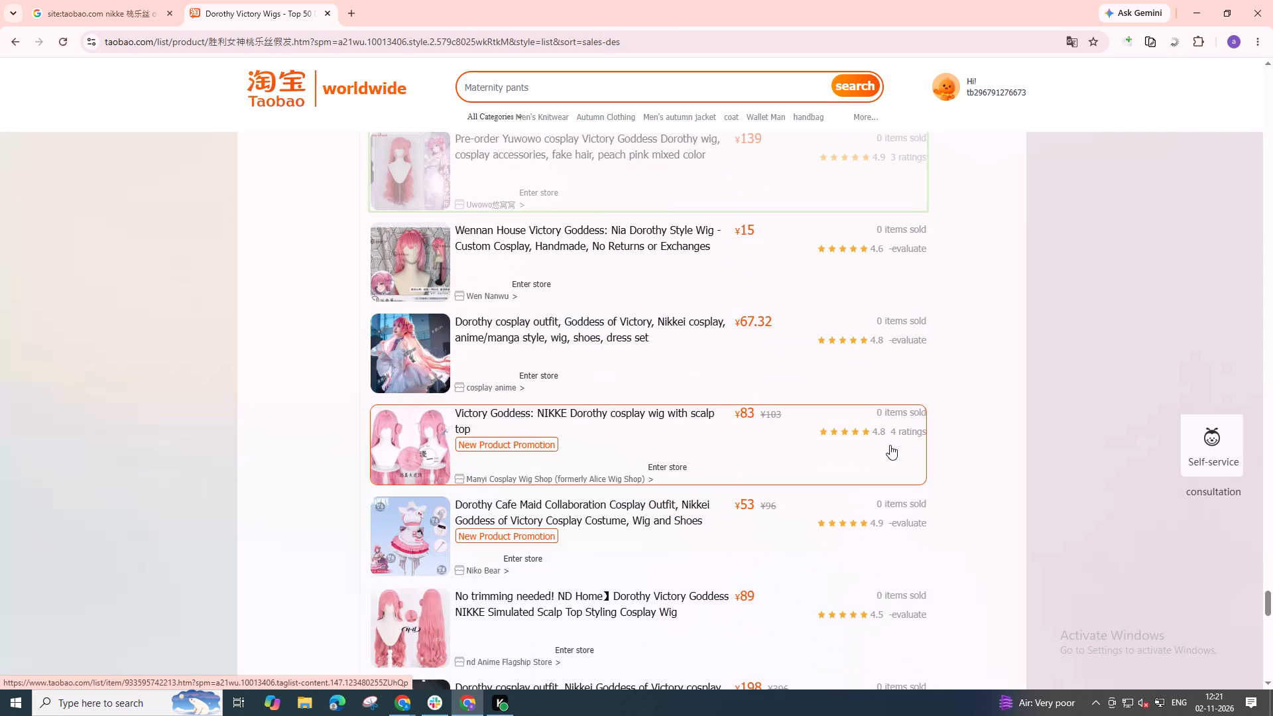
{"action": "scroll", "coordinate": [890, 445], "scroll_direction": "down", "scroll_amount": 12}
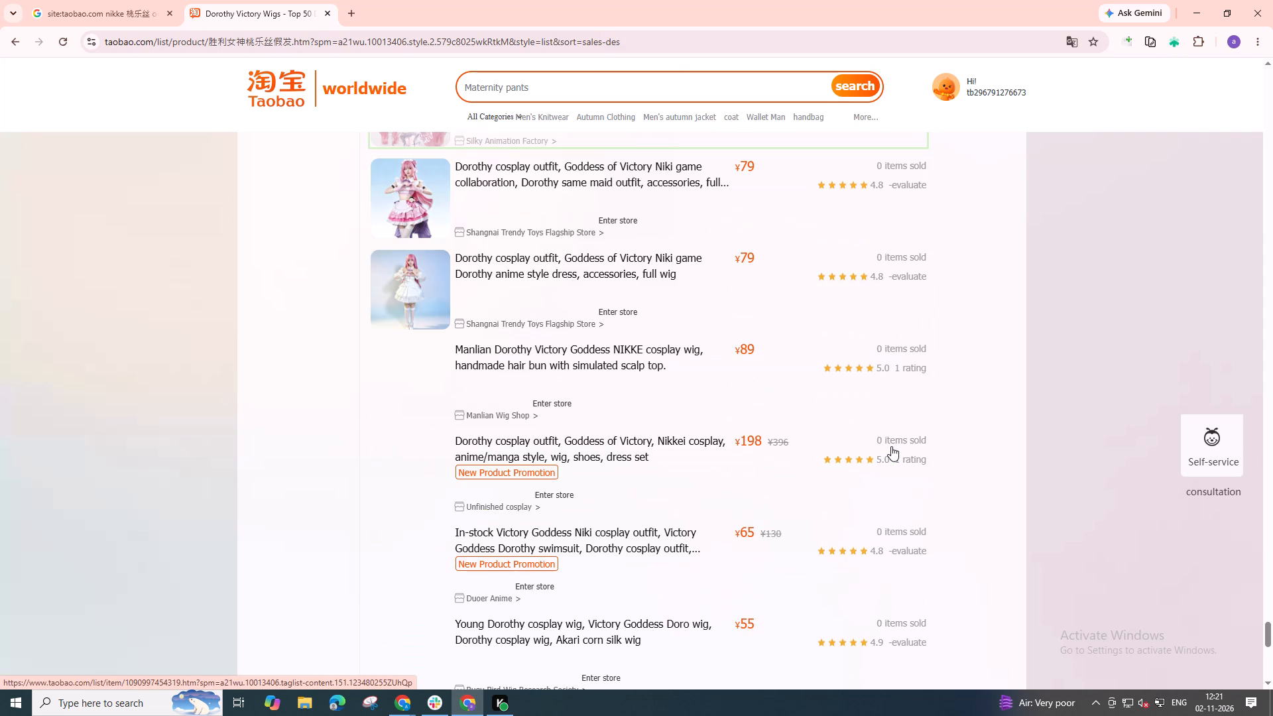
{"action": "scroll", "coordinate": [891, 446], "scroll_direction": "down", "scroll_amount": 11}
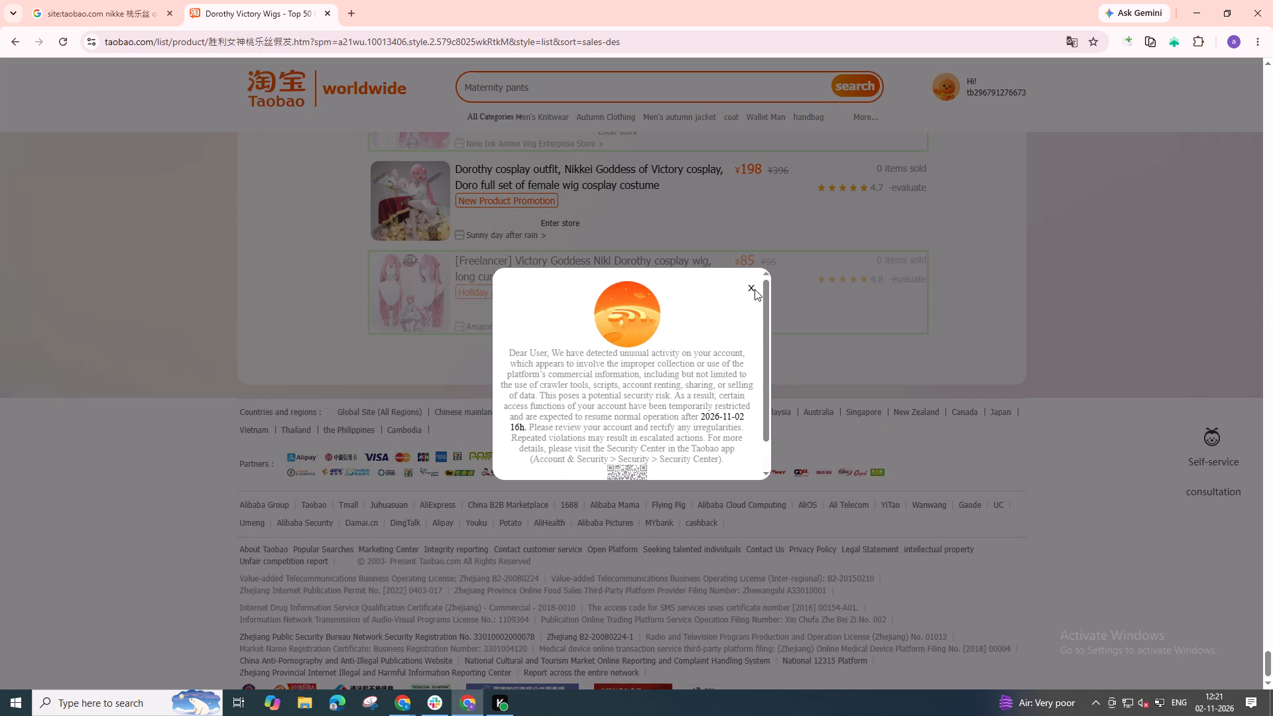
{"action": "left_click", "coordinate": [755, 289]}
{"action": "left_click", "coordinate": [751, 288]}
{"action": "key", "text": "ctrl+w"}
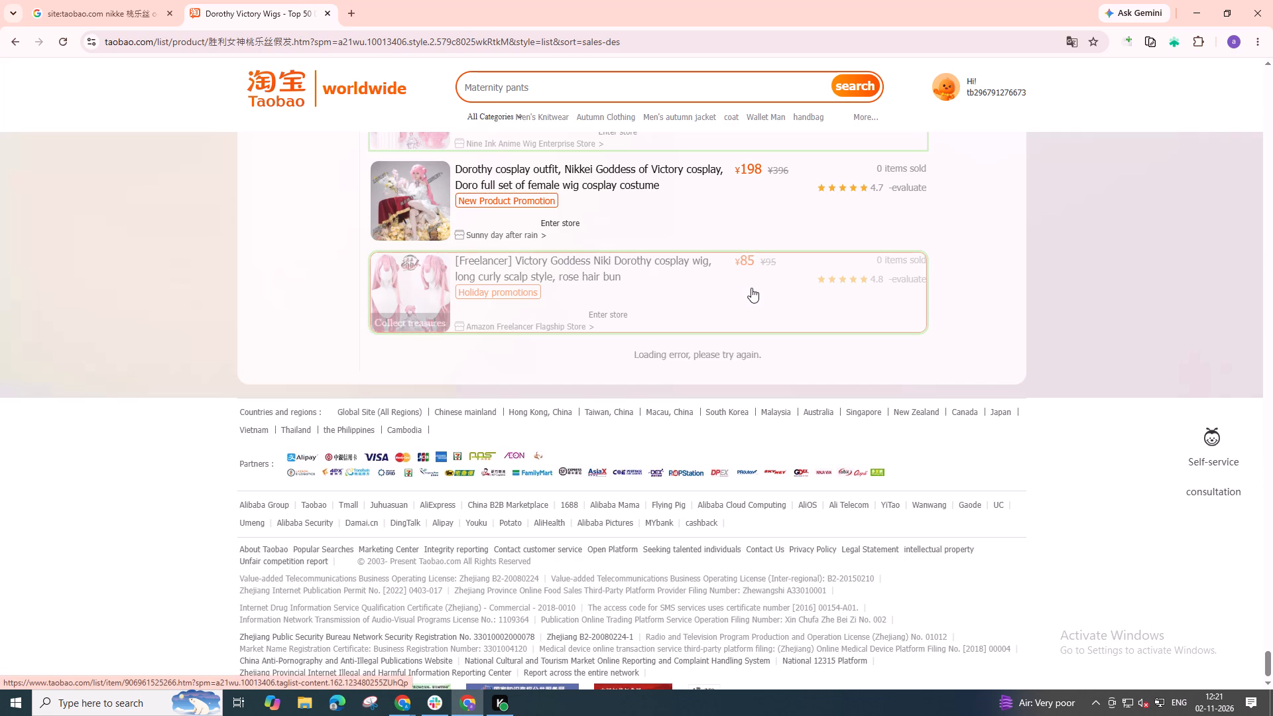
{"action": "key", "text": "ctrl+w"}
{"action": "key", "text": "ctrl+Up"}
{"action": "key", "text": "ctrl+shift+Up"}
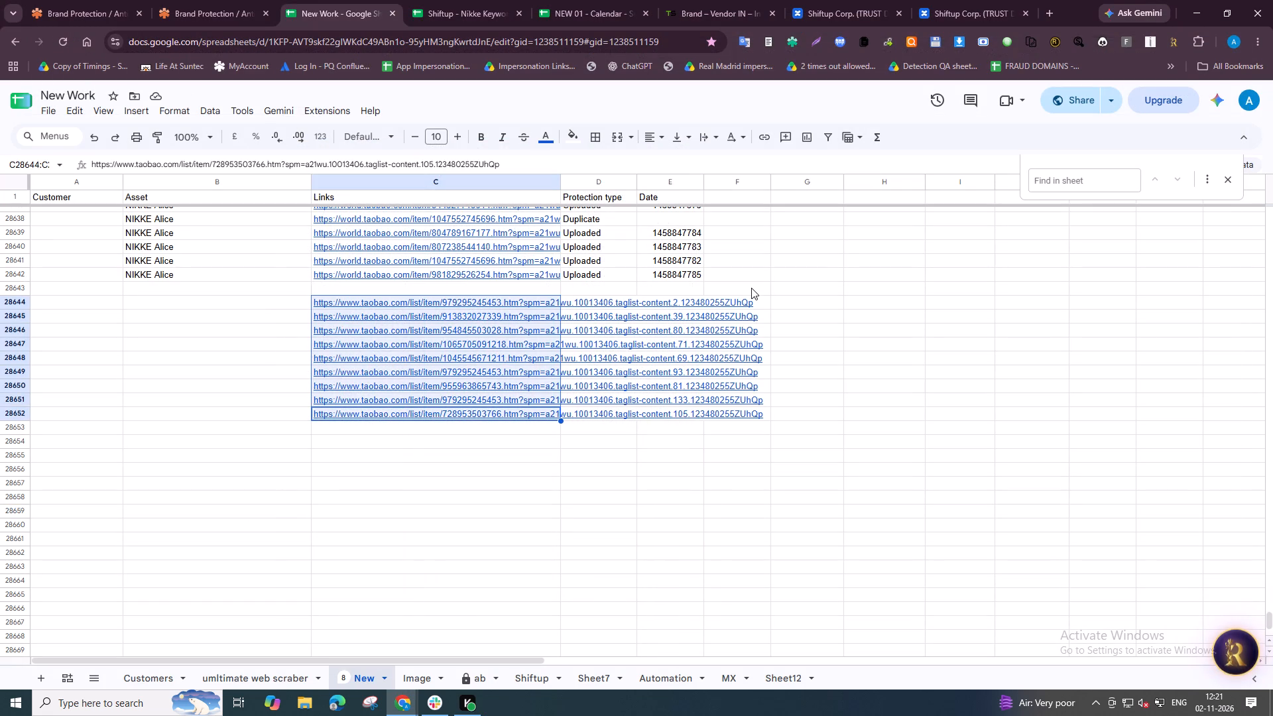
{"action": "key", "text": "ctrl+c"}
{"action": "key", "text": "alt+Tab"}
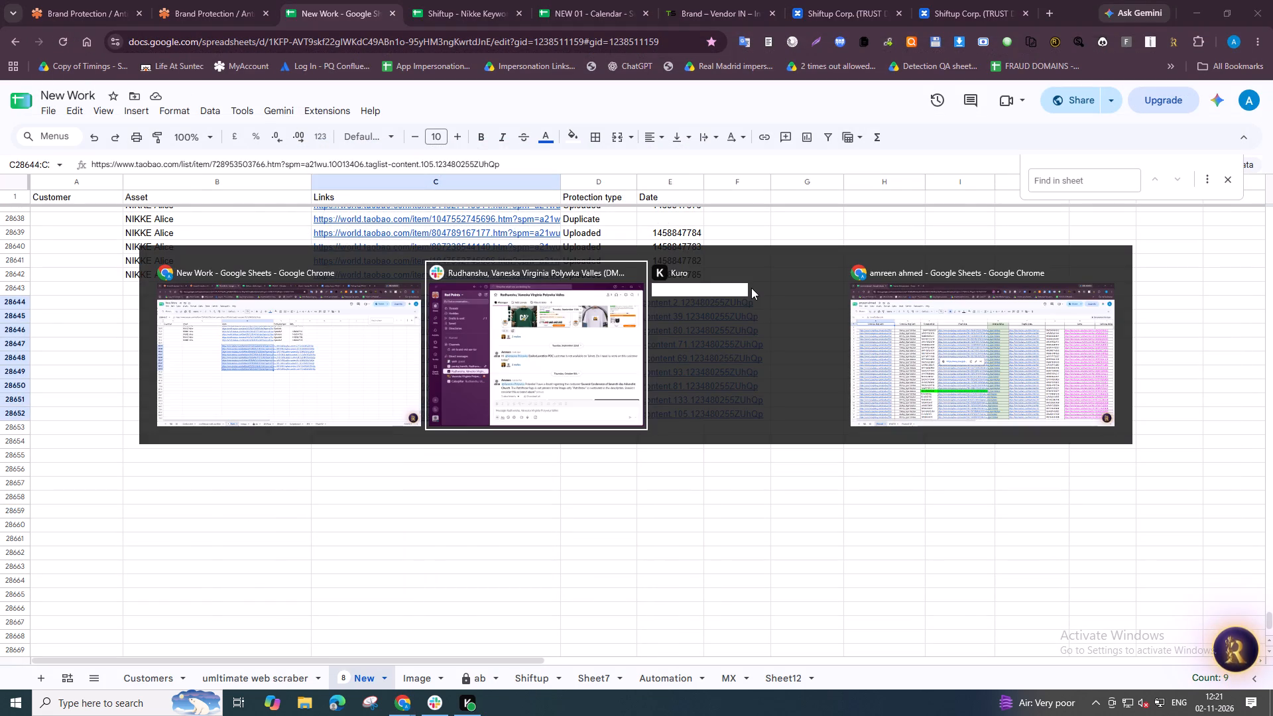
{"action": "key", "text": "alt+Tab"}
{"action": "key", "text": "alt+Tab"}
{"action": "left_click", "coordinate": [307, 679]}
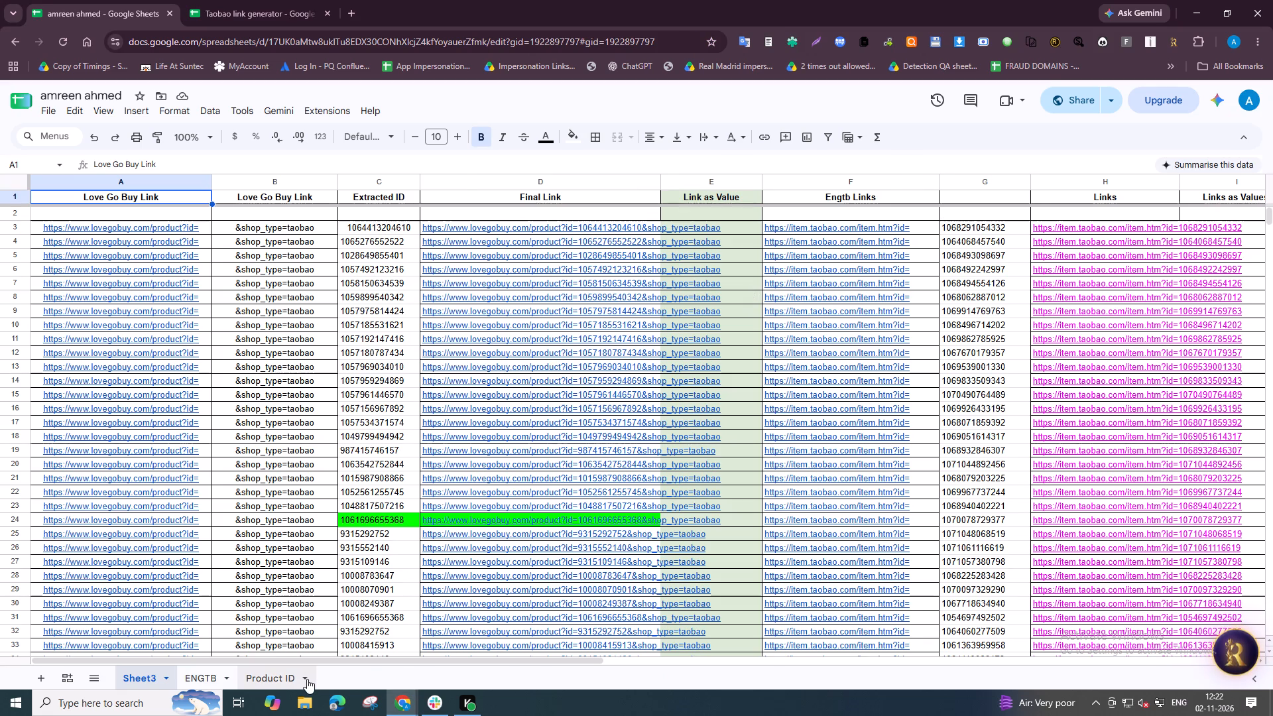
{"action": "left_click", "coordinate": [254, 518]}
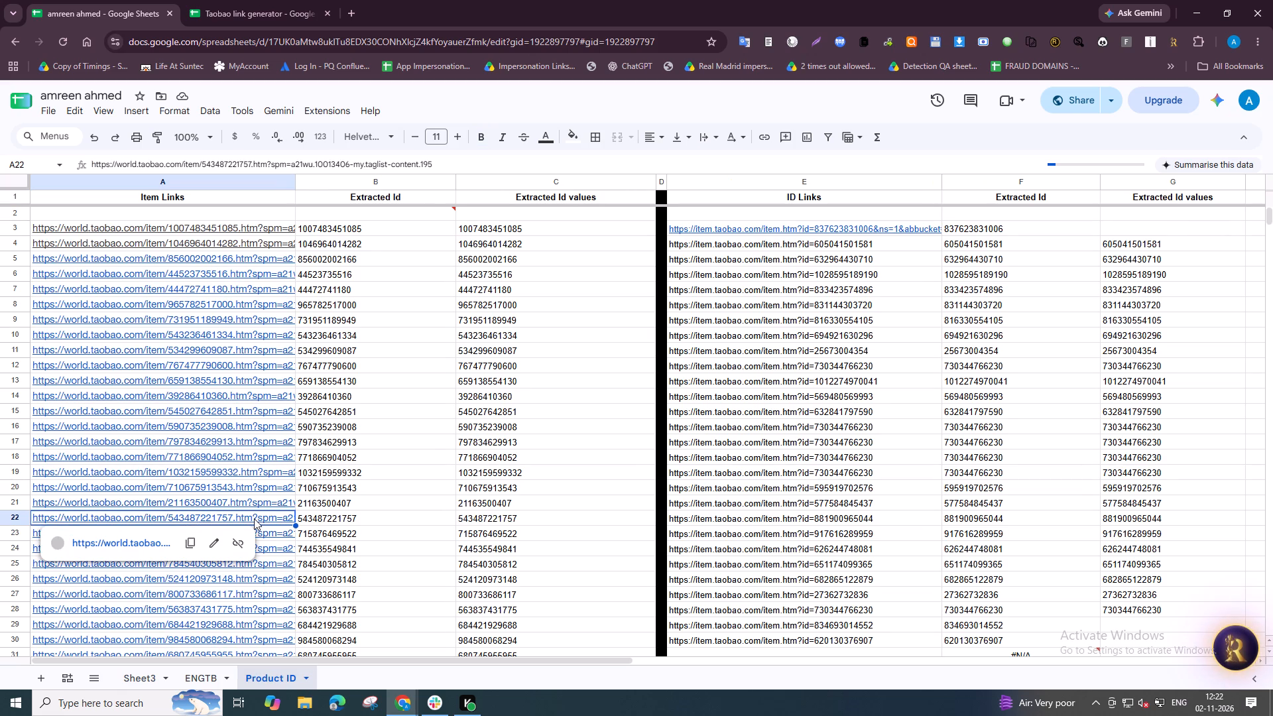
{"action": "key", "text": "ctrl+End"}
{"action": "key", "text": "ctrl+Left"}
{"action": "key", "text": "ctrl+Left"}
{"action": "key", "text": "ctrl+Left"}
{"action": "key", "text": "ctrl+Left"}
{"action": "key", "text": "ctrl+Left"}
{"action": "key", "text": "ctrl+Left"}
{"action": "key", "text": "ctrl+Left"}
{"action": "key", "text": "ctrl+Left"}
{"action": "key", "text": "ctrl+Left"}
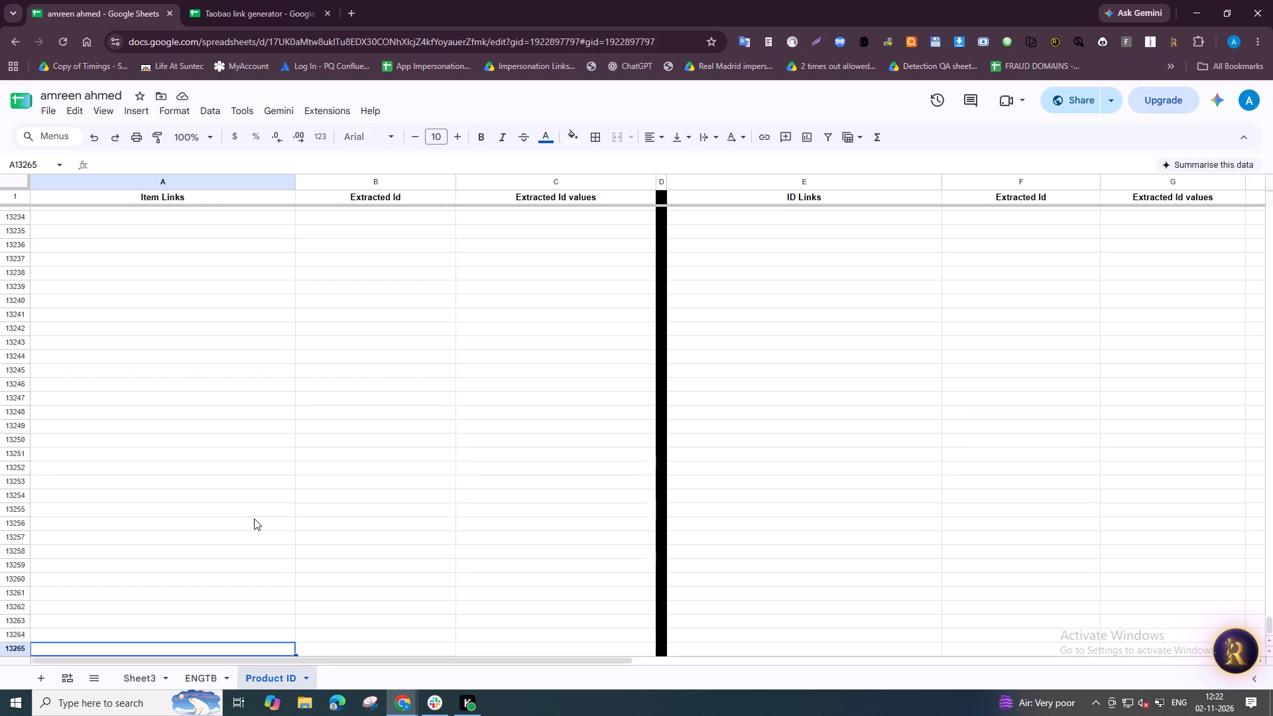
{"action": "key", "text": "ctrl+Up"}
{"action": "key", "text": "Down"}
{"action": "key", "text": "ctrl+shift+v"}
Fill the Extracted Id formula down column B for the new links in rows 13122 to 13130.
{"action": "key", "text": "Right"}
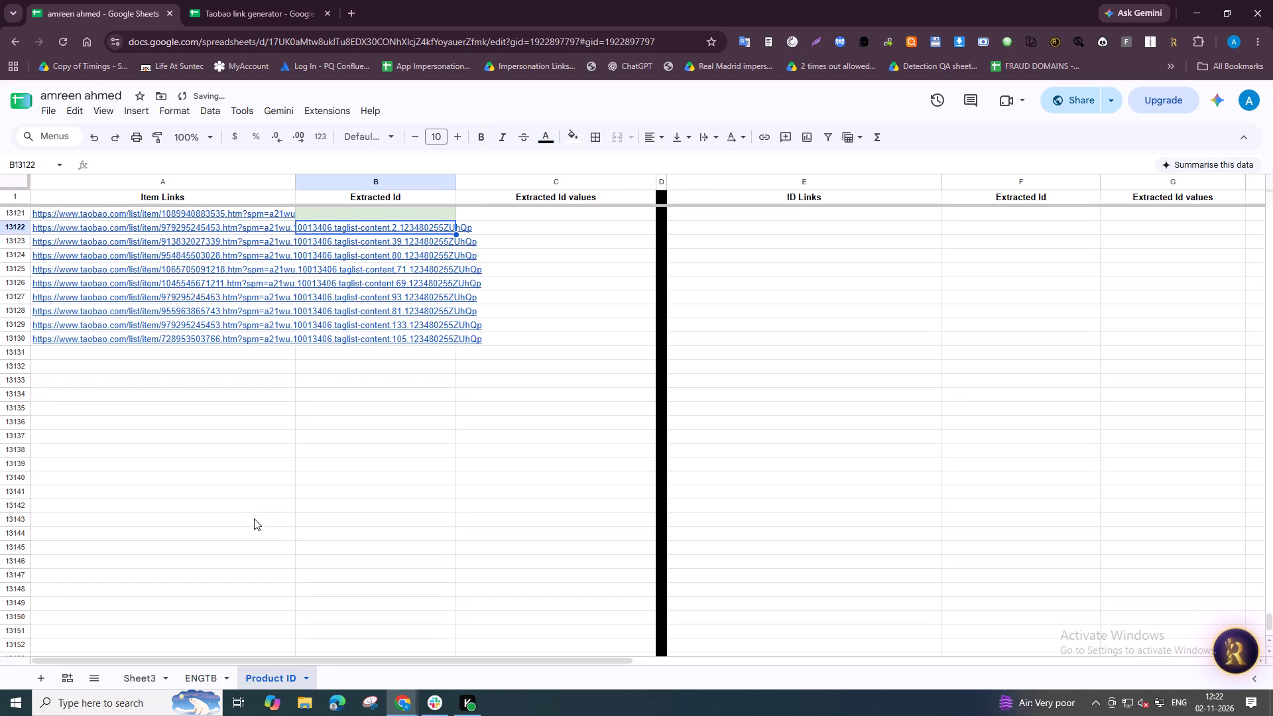
{"action": "key", "text": "ctrl+d"}
{"action": "left_click", "coordinate": [357, 340], "text": "shift"}
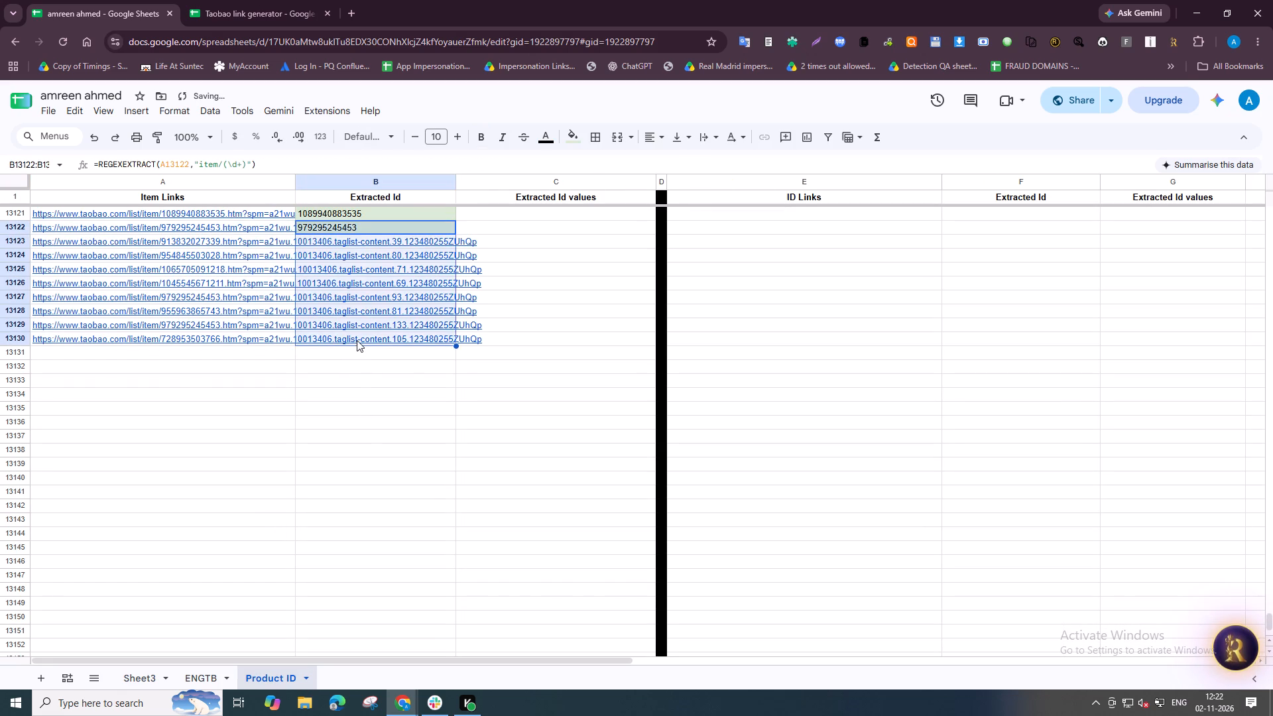
{"action": "key", "text": "ctrl+d"}
Copy the new extracted IDs and paste them as values into Sheet3's Extracted ID column starting at row 6076.
{"action": "key", "text": "ctrl+c"}
{"action": "key", "text": "ctrl+c"}
{"action": "key", "text": "ctrl+c"}
{"action": "left_click", "coordinate": [155, 673]}
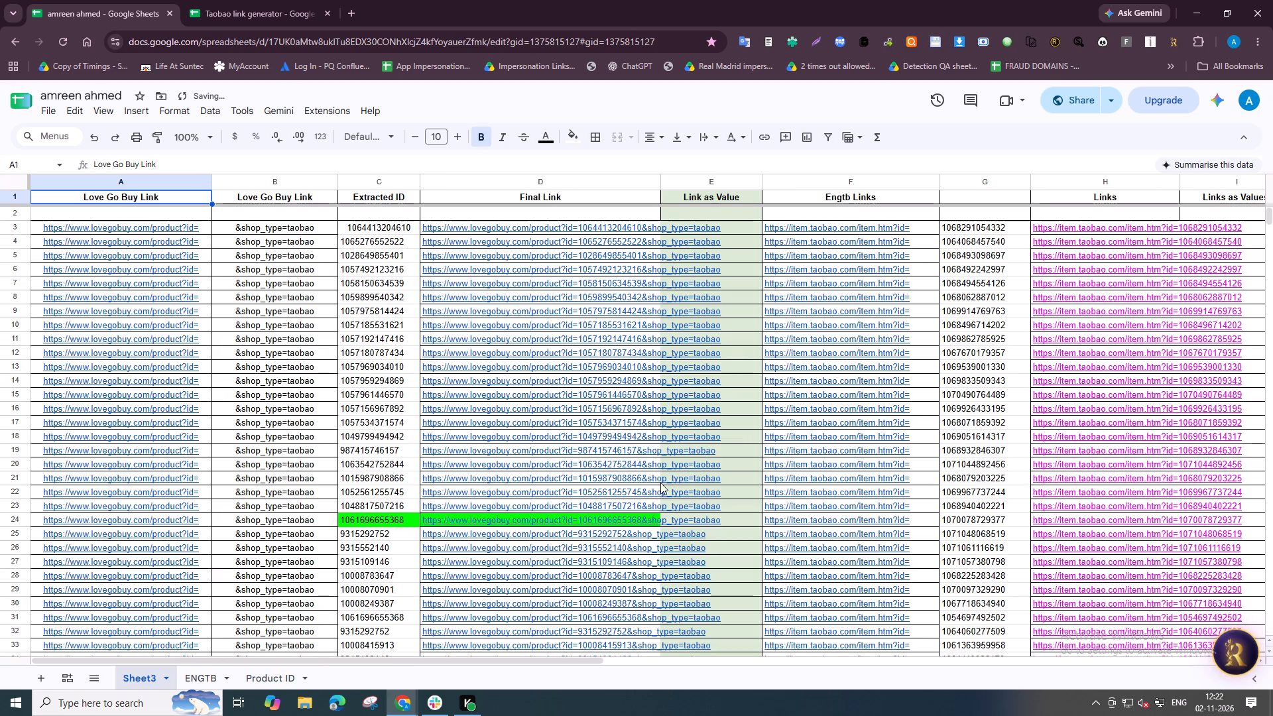
{"action": "left_click_drag", "start_coordinate": [663, 373], "coordinate": [659, 383]}
{"action": "key", "text": "ctrl+End"}
{"action": "key", "text": "ctrl+Left"}
{"action": "key", "text": "ctrl+Left"}
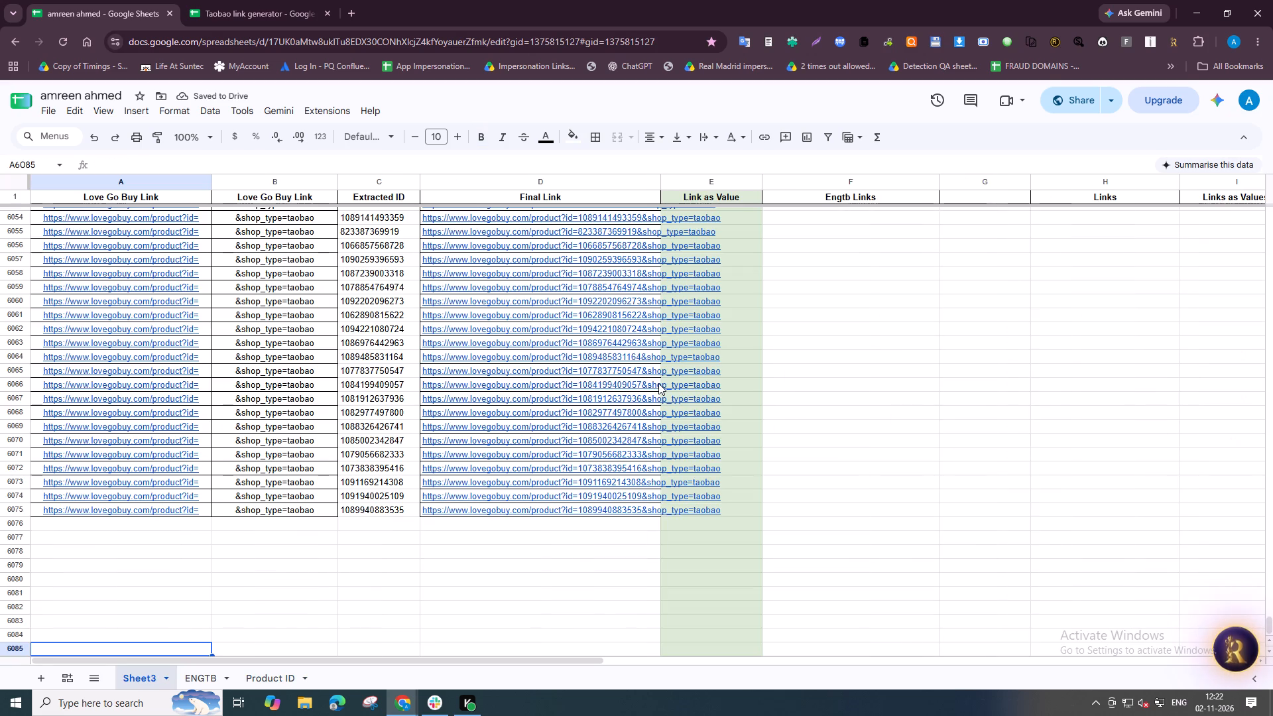
{"action": "key", "text": "ctrl+Up"}
{"action": "key", "text": "Right"}
{"action": "key", "text": "Right"}
{"action": "key", "text": "Down"}
{"action": "key", "text": "ctrl+shift+v"}
Fill the two Love Go Buy Link columns and the Final Link formula down to row 6084 for the new IDs.
{"action": "key", "text": "ctrl+Down"}
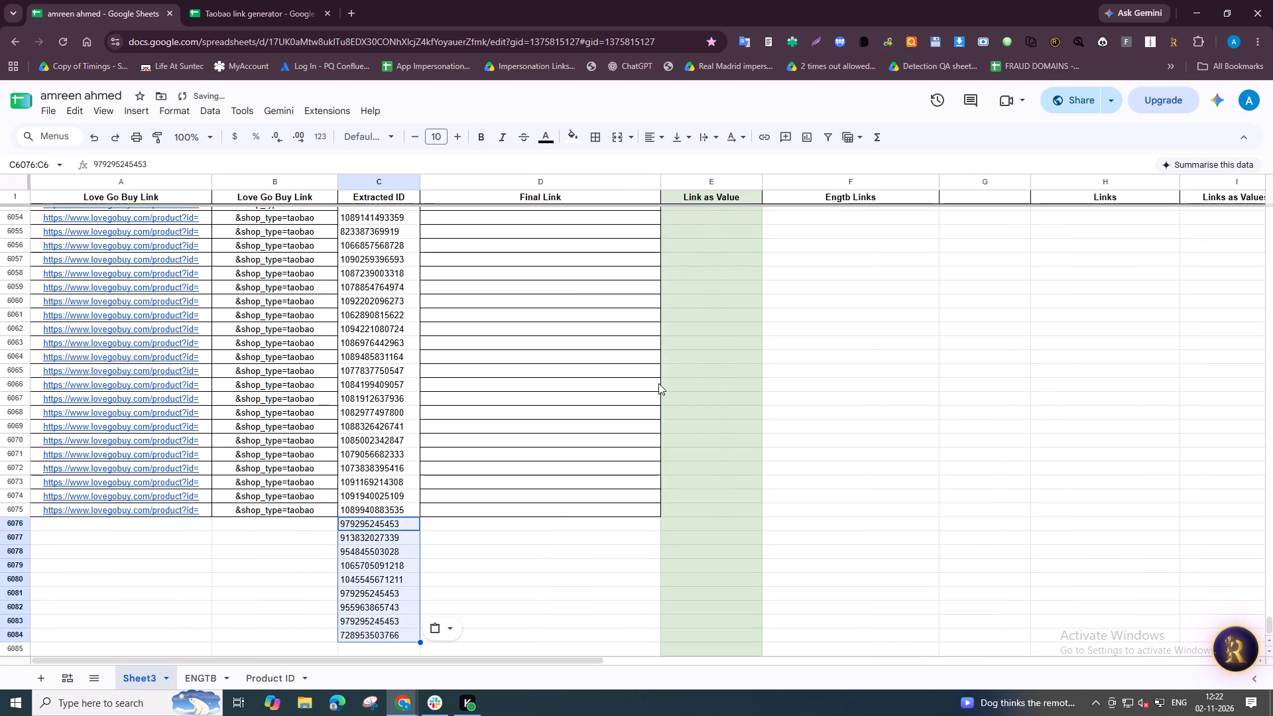
{"action": "key", "text": "ctrl+Left"}
{"action": "key", "text": "ctrl+shift+Left"}
{"action": "key", "text": "Right"}
{"action": "key", "text": "ctrl+shift+Up"}
{"action": "key", "text": "ctrl+shift+Left"}
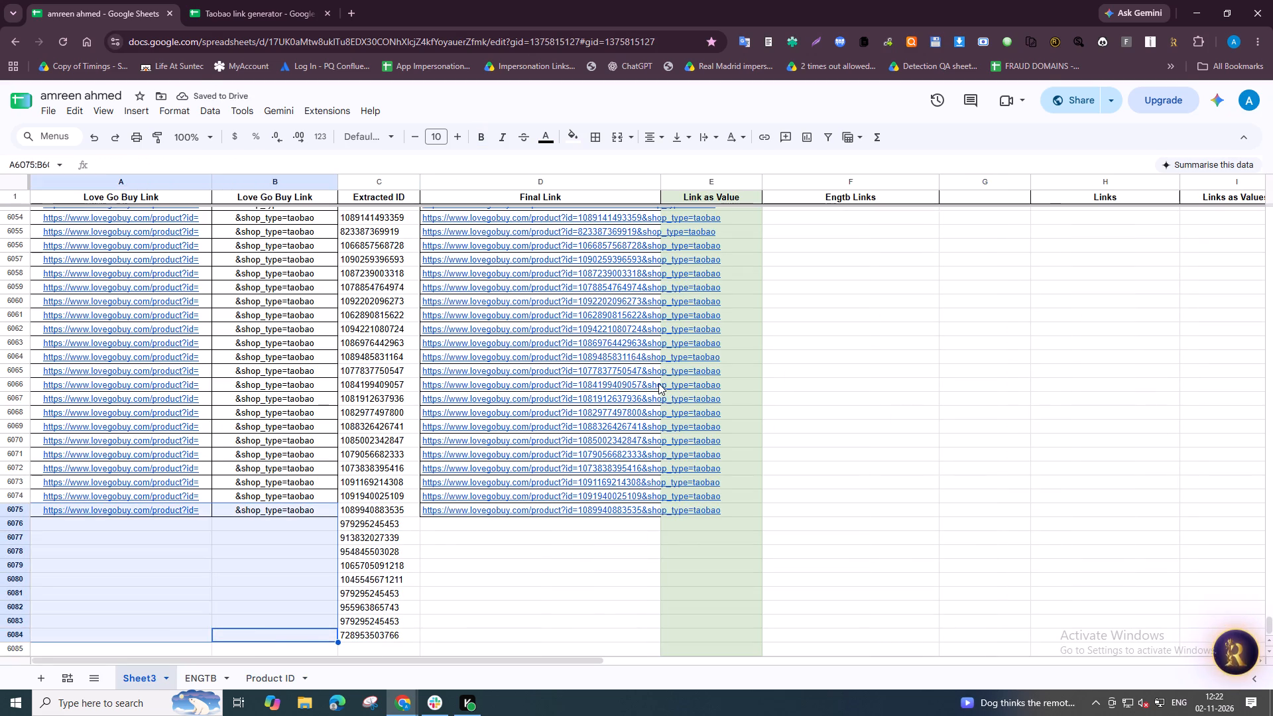
{"action": "key", "text": "ctrl+d"}
{"action": "key", "text": "Right"}
{"action": "key", "text": "Right"}
{"action": "key", "text": "ctrl+shift+Up"}
{"action": "key", "text": "ctrl+d"}
Copy the new lovegobuy links in the Final Link column, rows 6076 to 6084.
{"action": "key", "text": "shift+Down"}
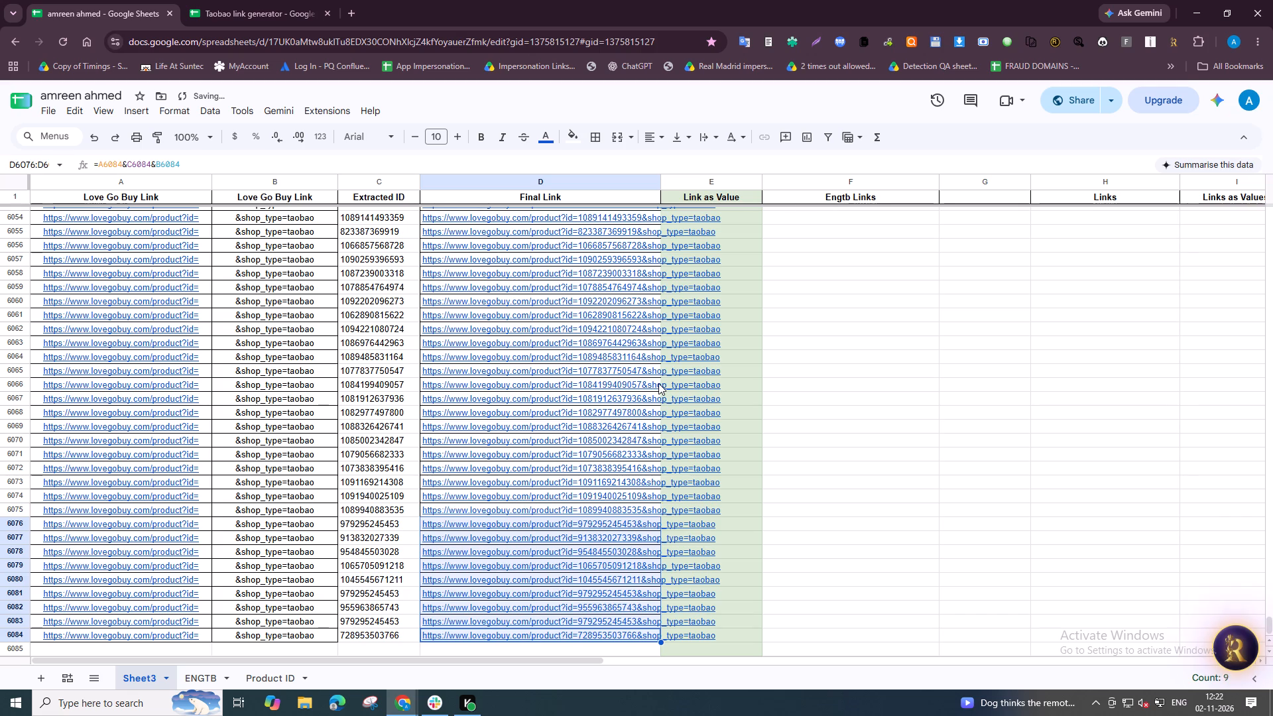
{"action": "key", "text": "ctrl+c"}
{"action": "key", "text": "ctrl+c"}
Open a new browser window and turn on 1ClickVPN with the United Kingdom location.
{"action": "key", "text": "ctrl+n"}
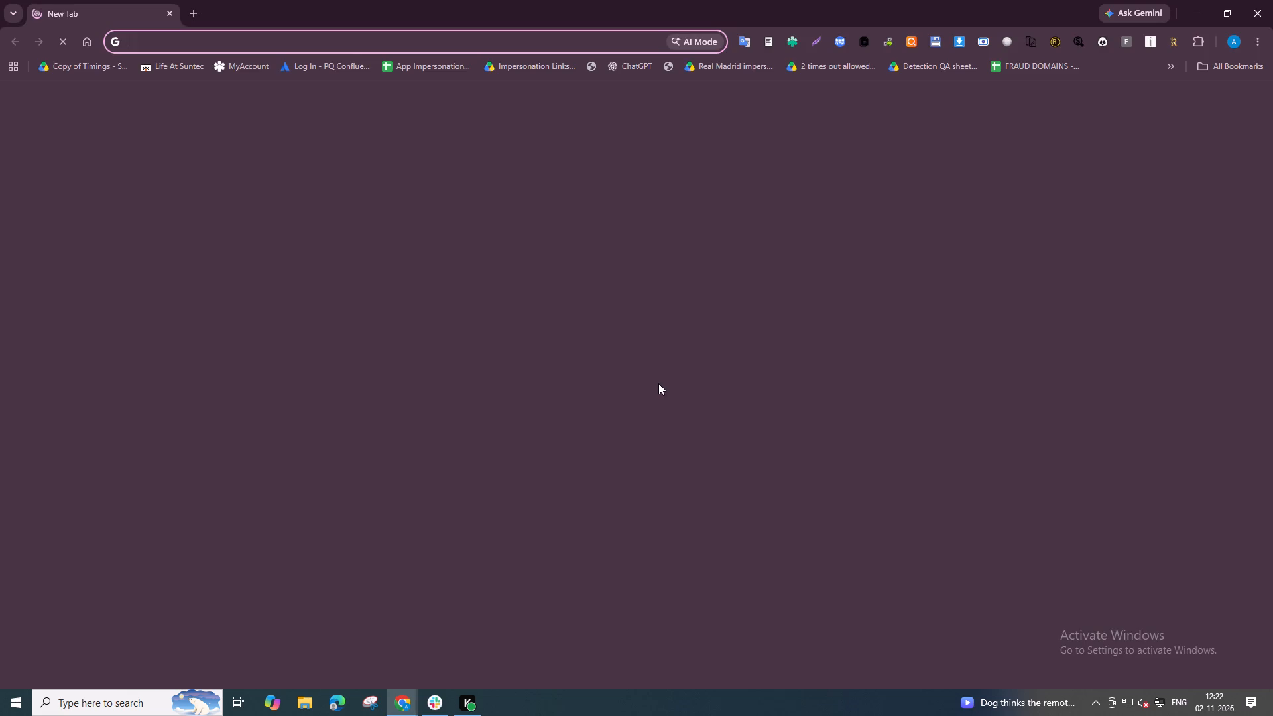
{"action": "left_click", "coordinate": [843, 42]}
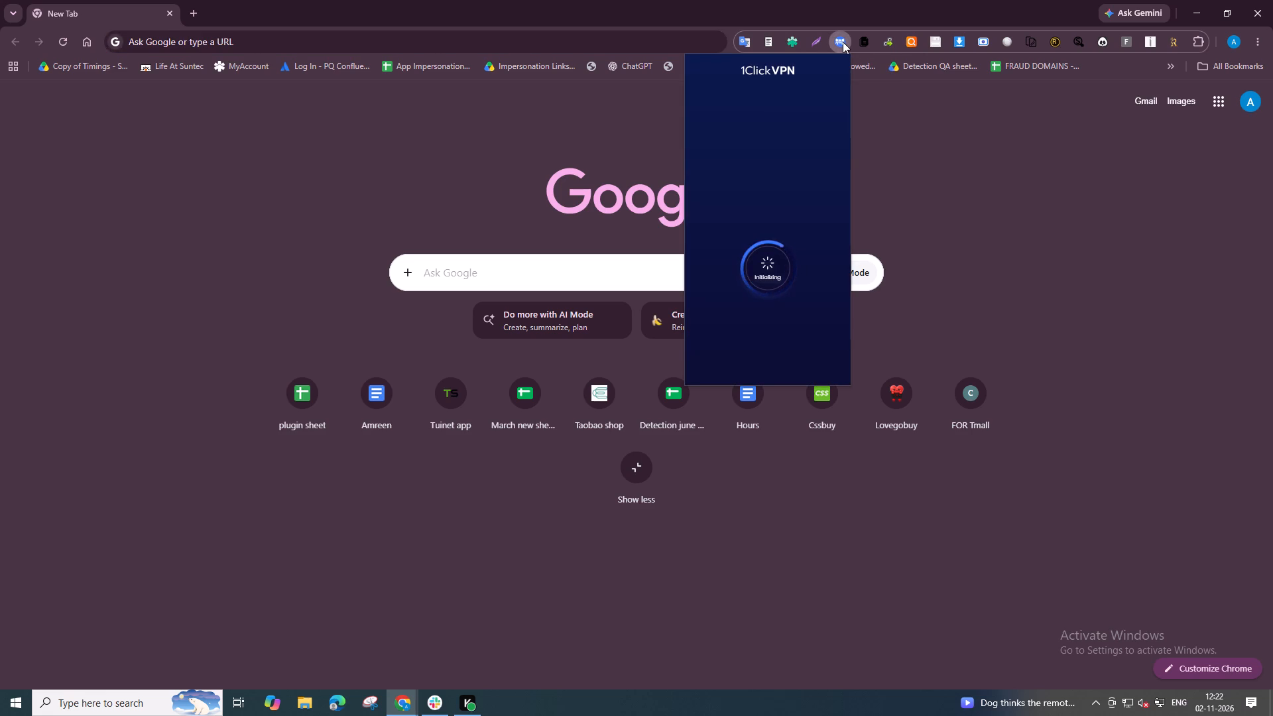
{"action": "left_click", "coordinate": [772, 261]}
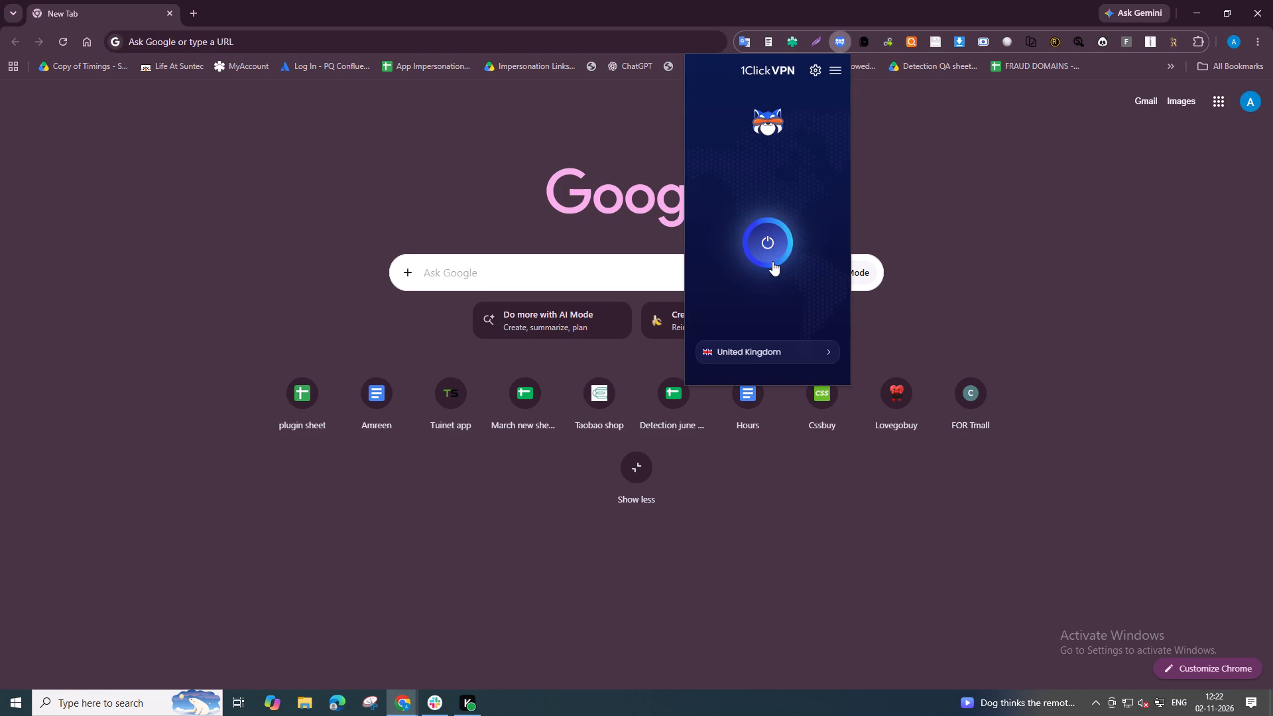
Load the Lovegobuy site, dismiss the coupon offer, open all nine copied product links with Bulk Open, and close the original product tab.
{"action": "left_click", "coordinate": [902, 393]}
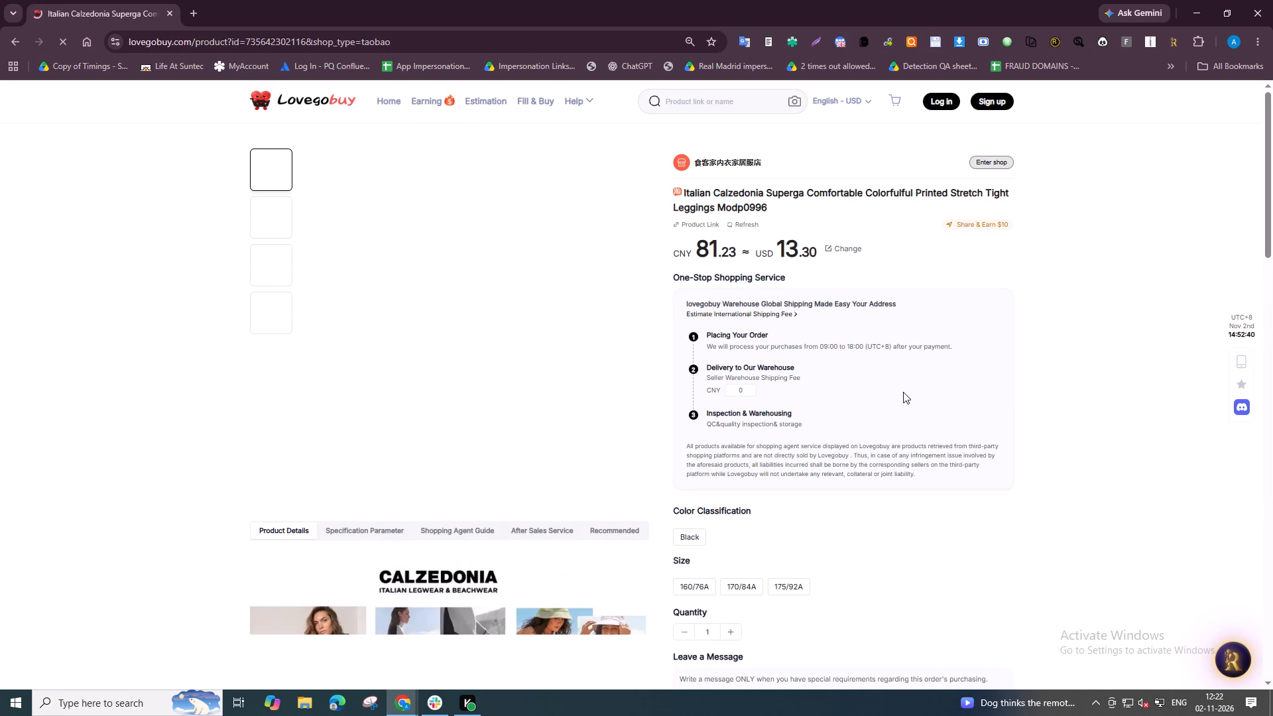
{"action": "left_click", "coordinate": [766, 38]}
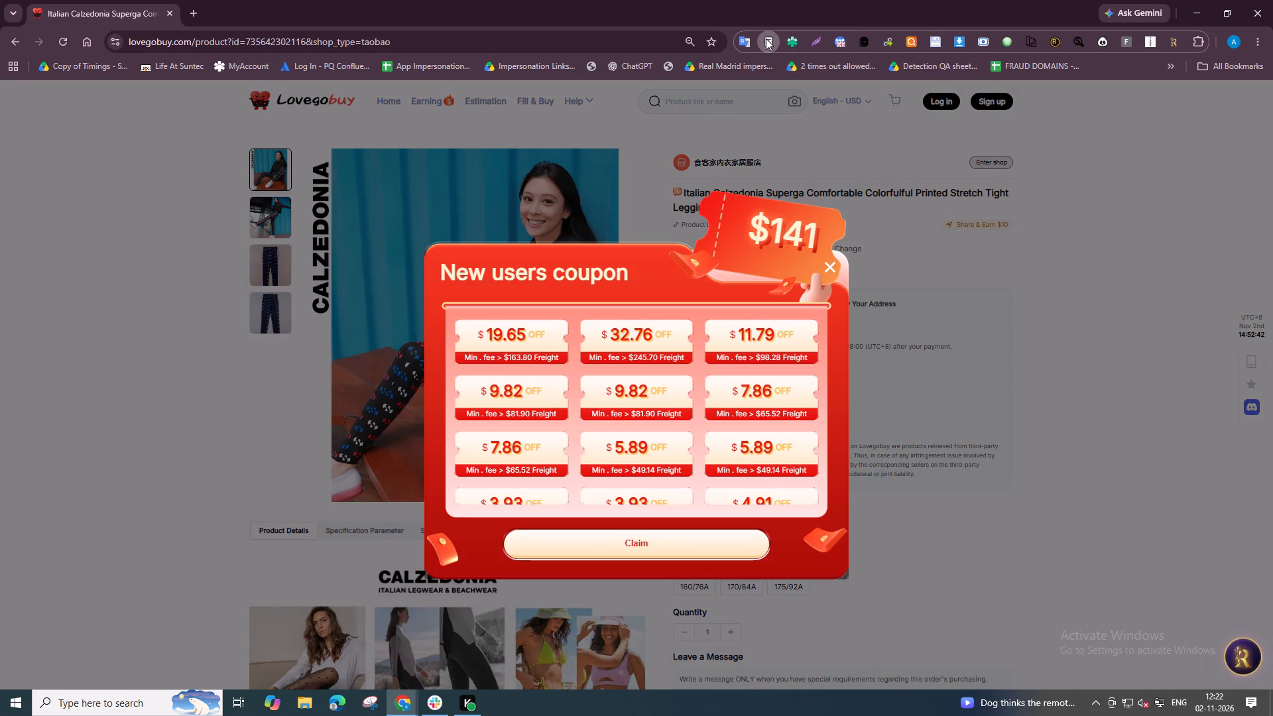
{"action": "left_click", "coordinate": [829, 272]}
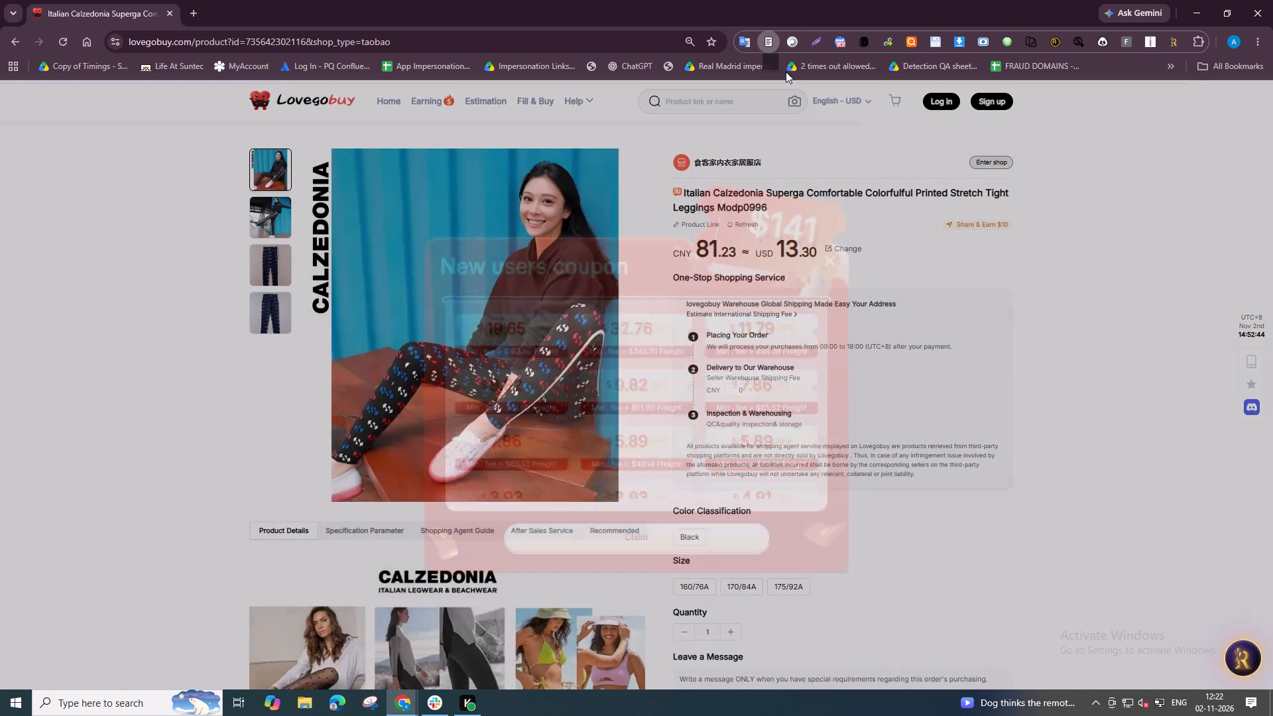
{"action": "left_click", "coordinate": [770, 33]}
{"action": "left_click", "coordinate": [770, 33]}
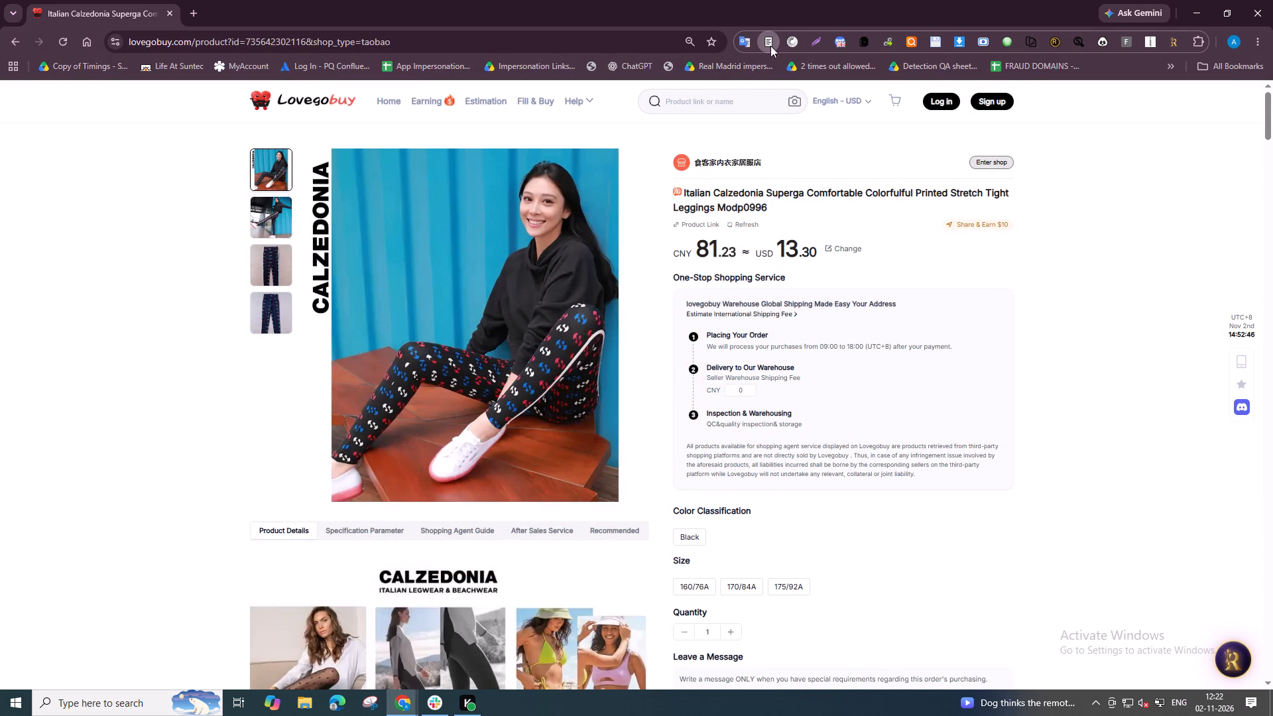
{"action": "key", "text": "Delete"}
{"action": "key", "text": "ctrl+v"}
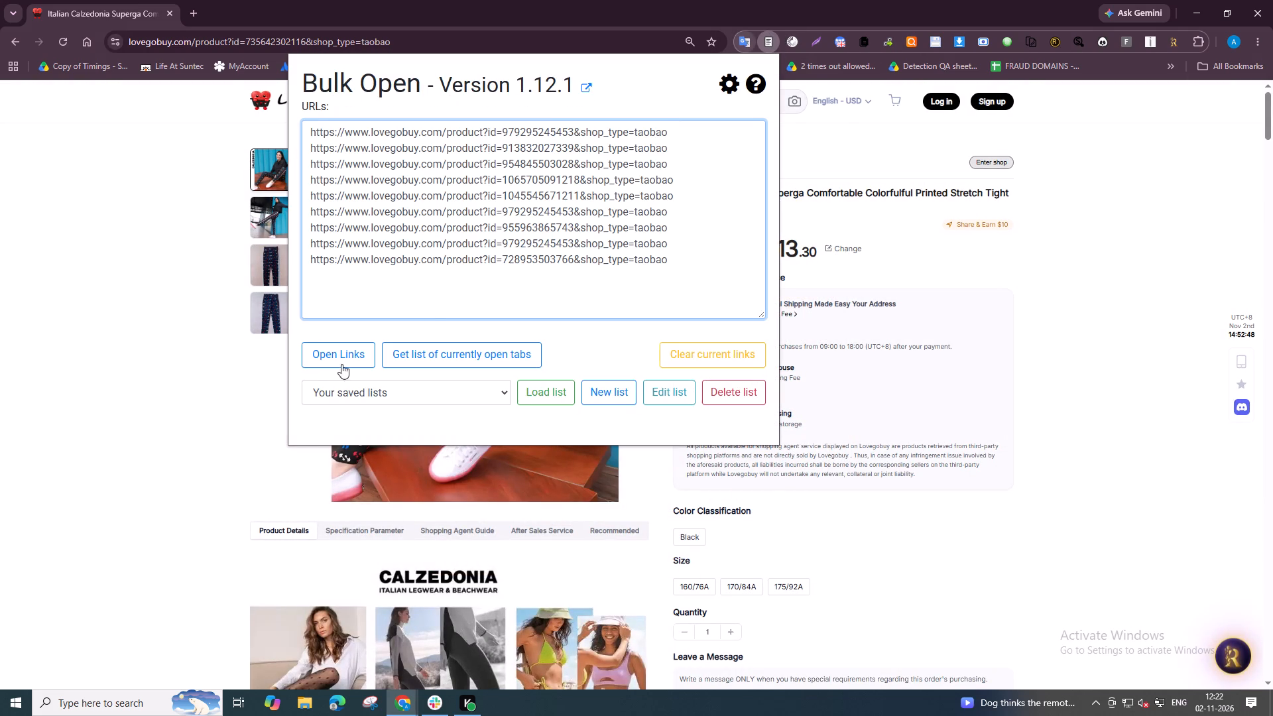
{"action": "left_click", "coordinate": [332, 367]}
{"action": "left_click", "coordinate": [111, 15]}
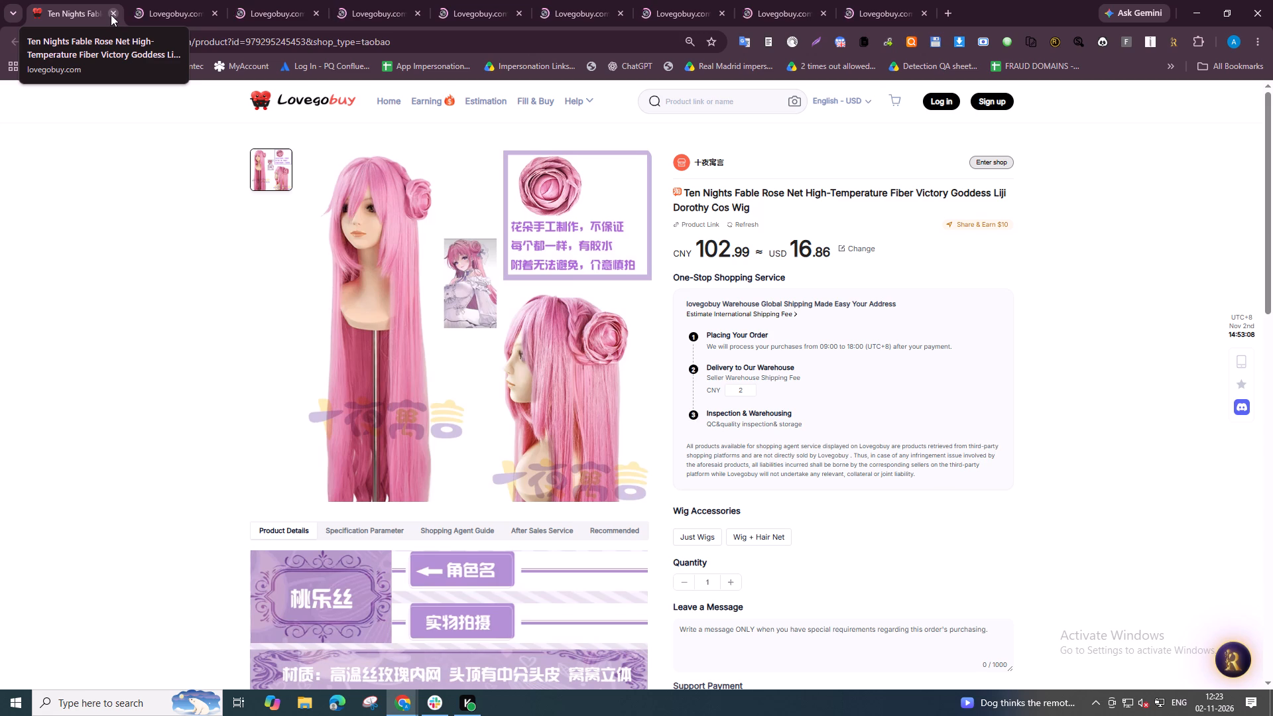
Check the product photos and titles on the opened Lovegobuy pages for the remaining NIKKE Dorothy wig links.
{"action": "key", "text": "ctrl+Tab"}
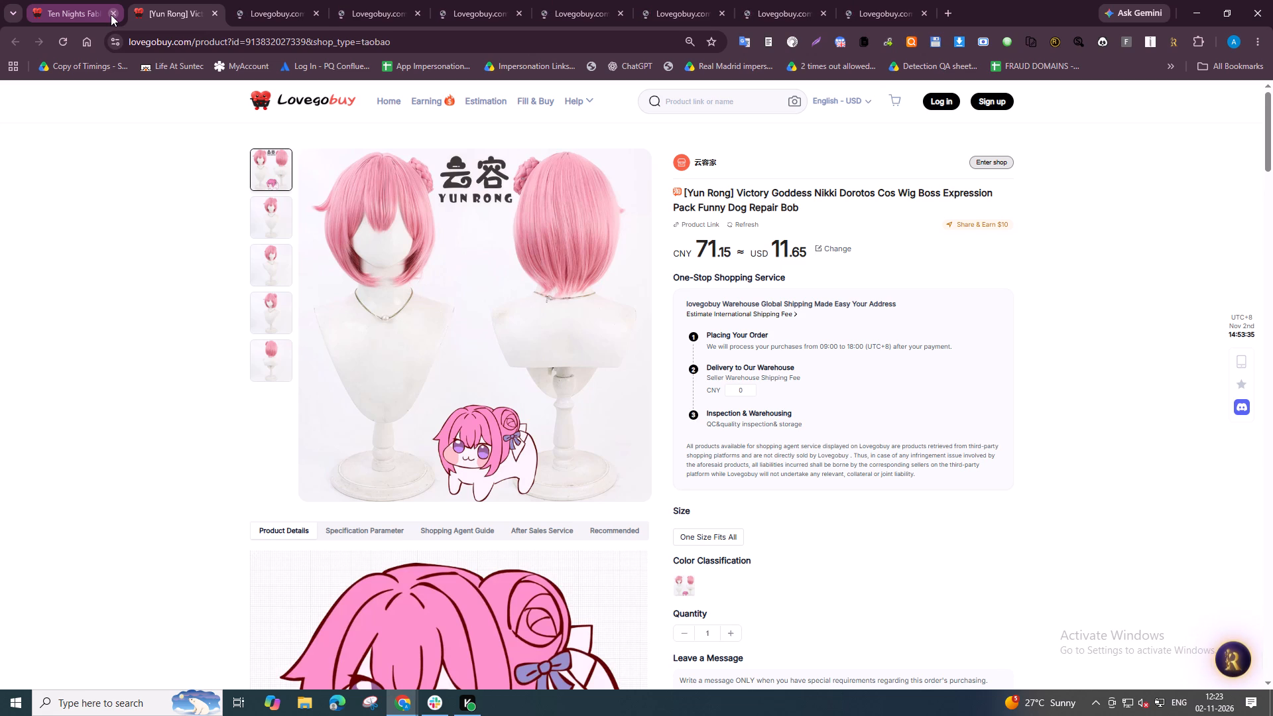
{"action": "key", "text": "ctrl+Tab"}
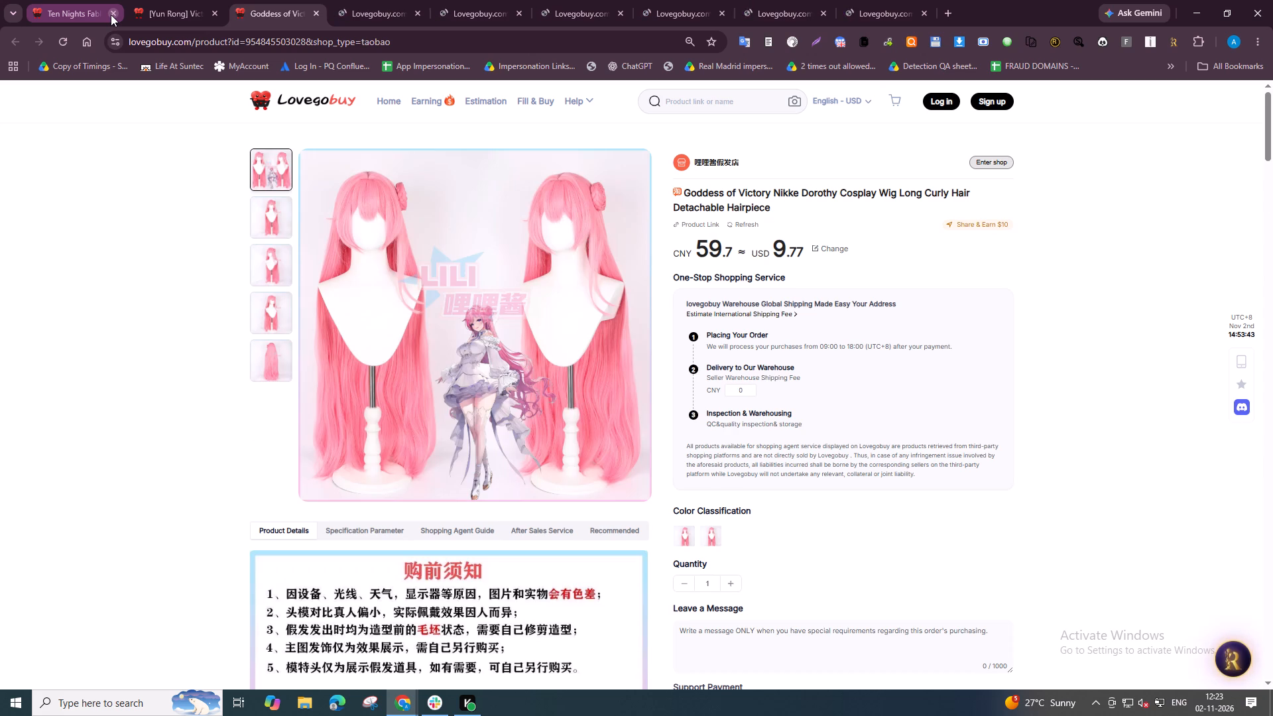
{"action": "key", "text": "ctrl+Tab"}
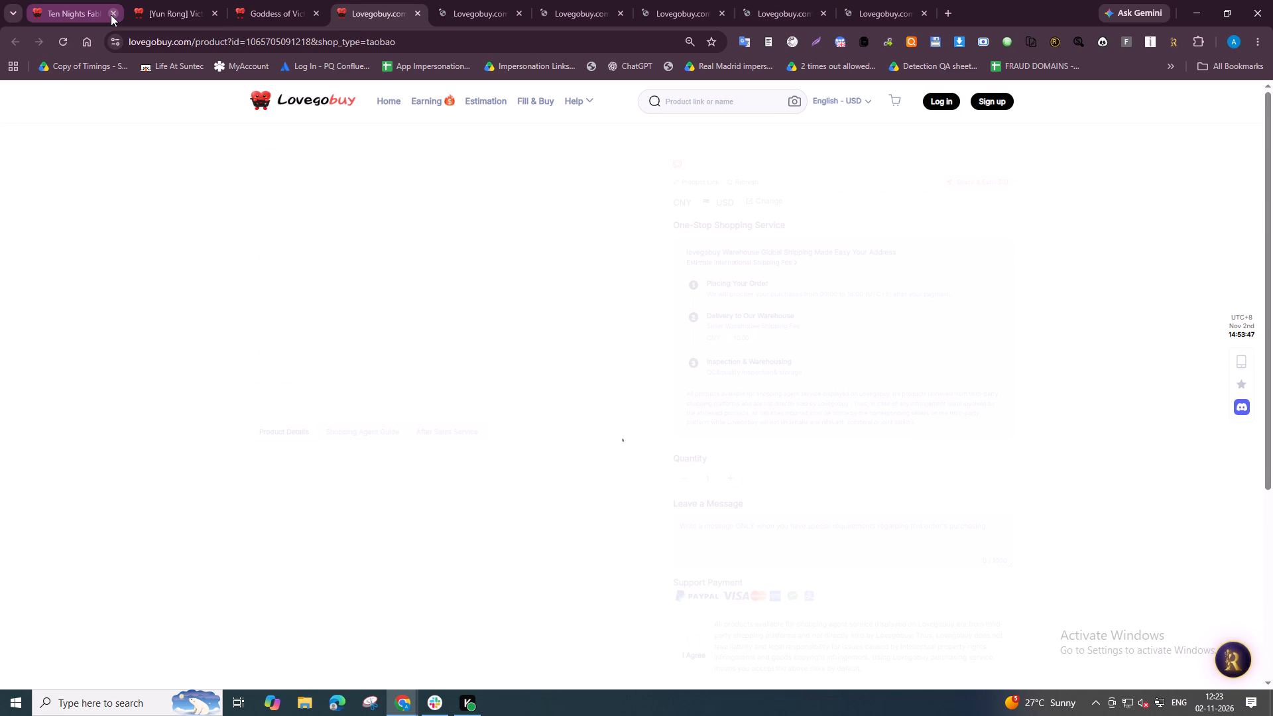
{"action": "key", "text": "ctrl+Tab"}
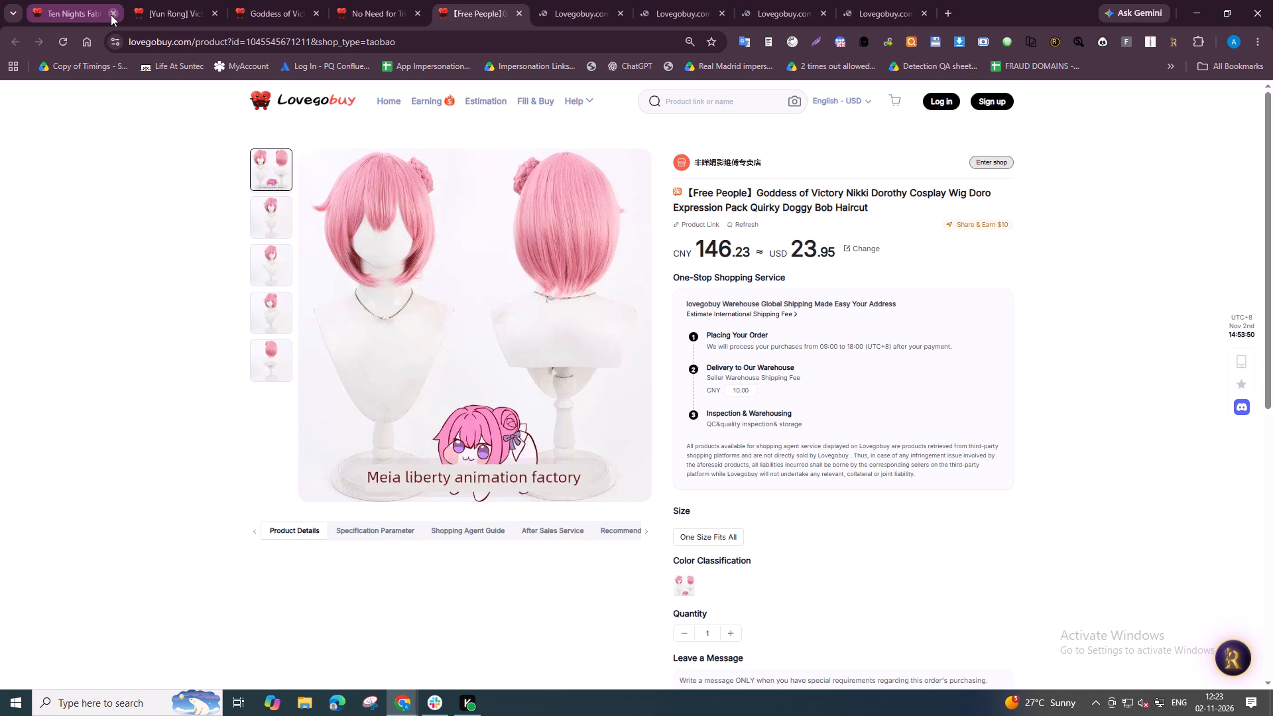
{"action": "key", "text": "ctrl+Tab"}
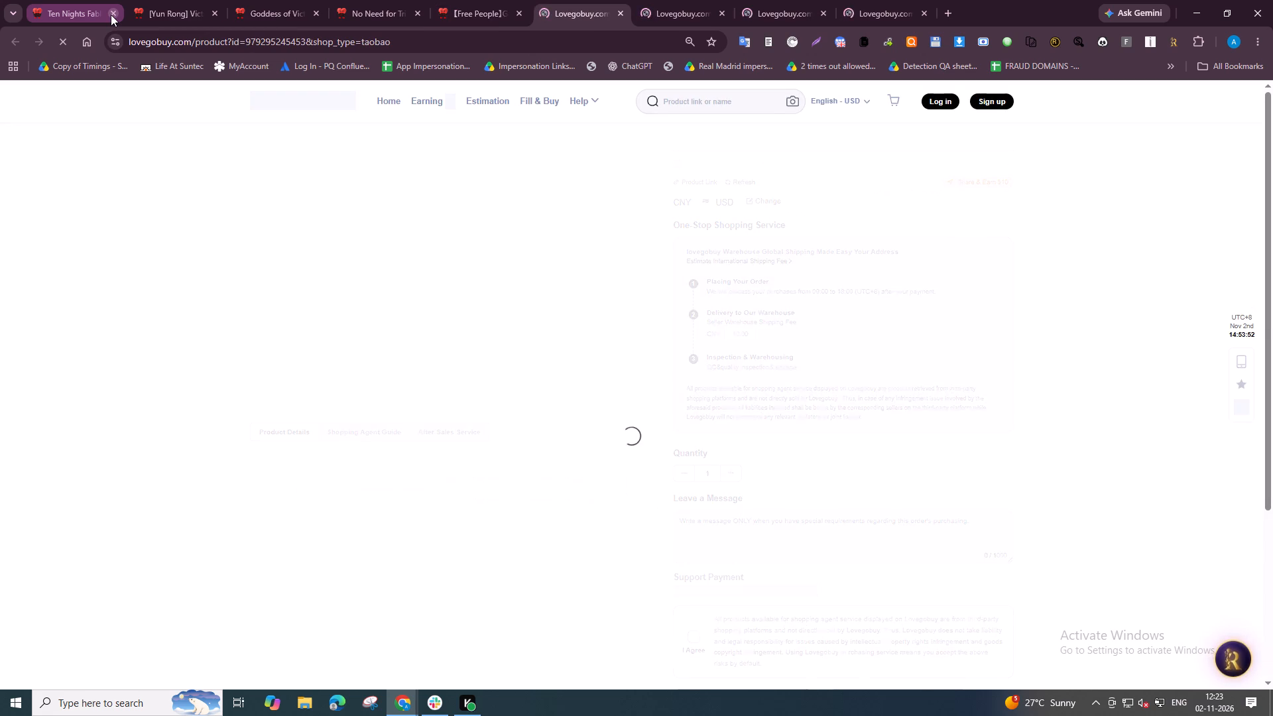
{"action": "key", "text": "ctrl+Tab"}
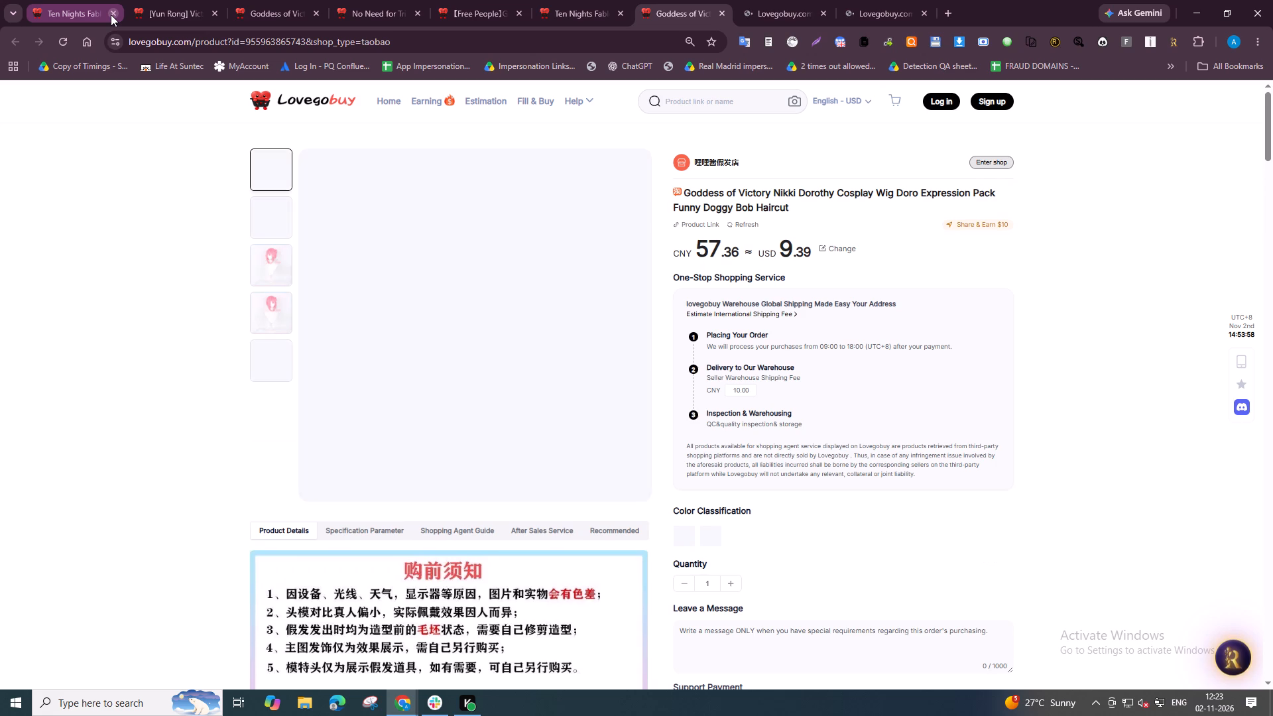
{"action": "key", "text": "ctrl+Tab"}
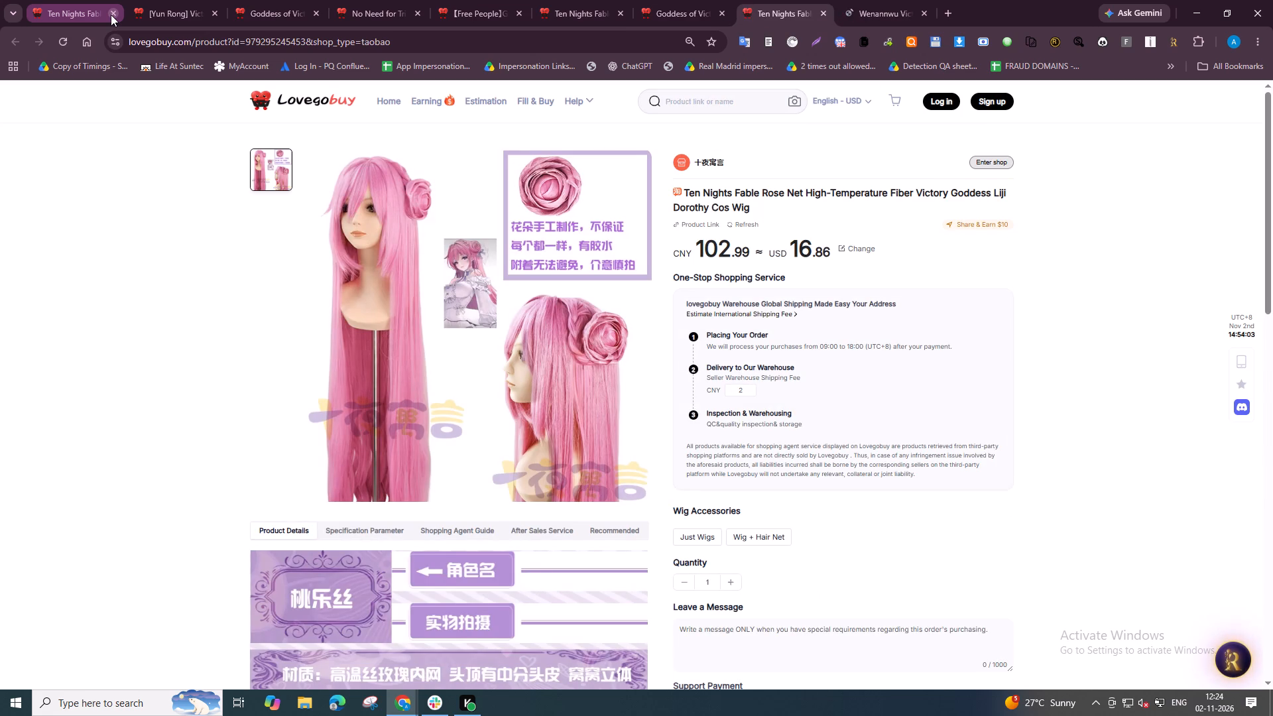
{"action": "key", "text": "ctrl+Tab"}
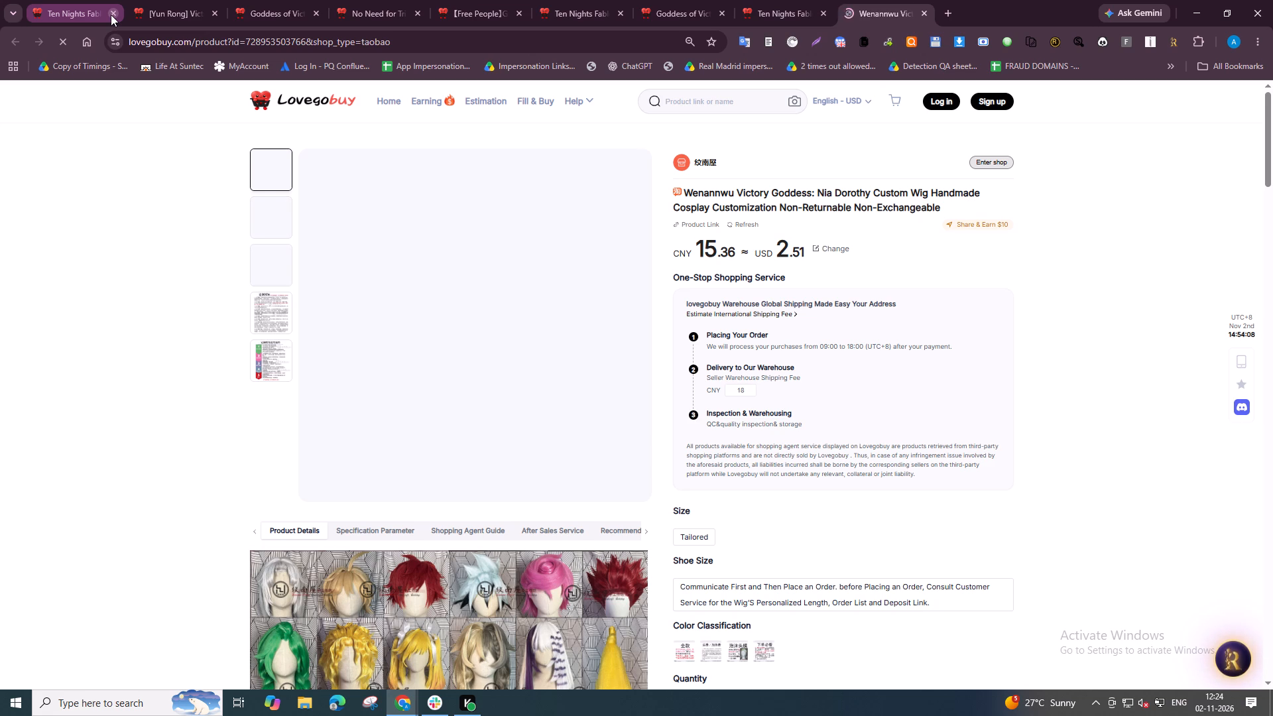
Submit the nine Taobao links from the New Work sheet as Red Points incidents for asset NIKKE Dorothy with Copyright artwork protection.
{"action": "key", "text": "alt+Tab"}
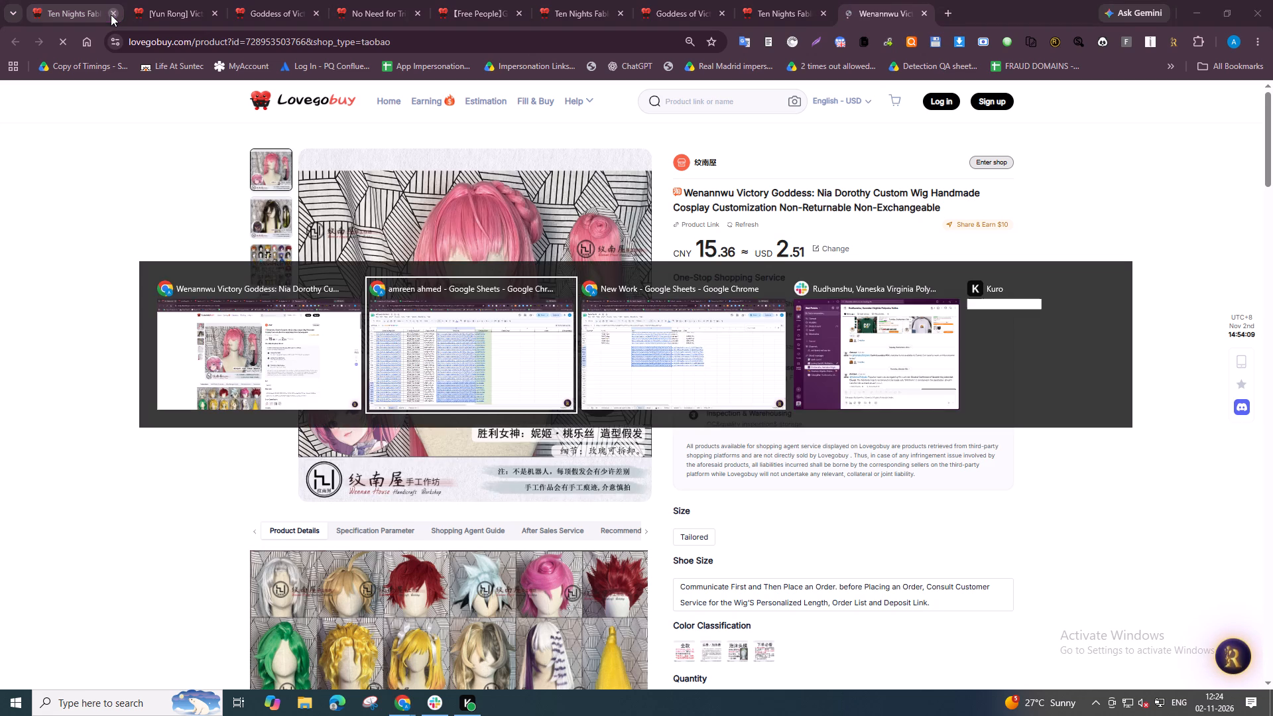
{"action": "key", "text": "alt+Tab"}
{"action": "key", "text": "ctrl+c"}
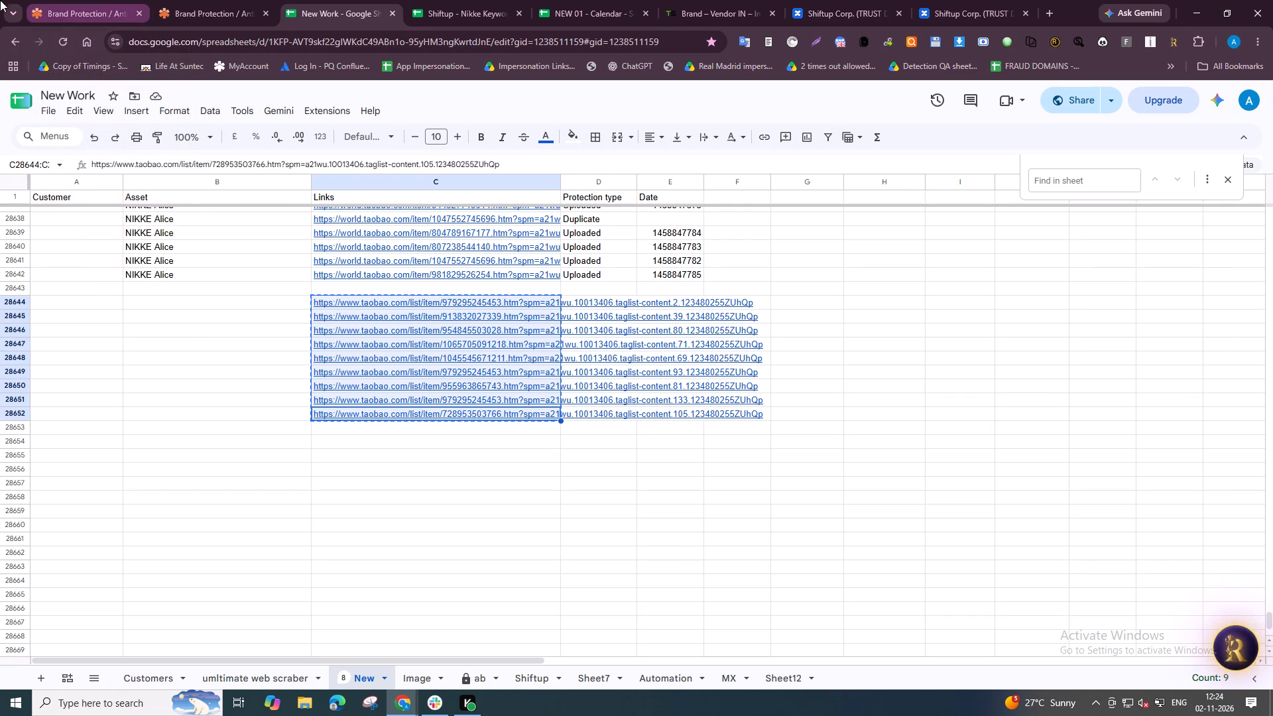
{"action": "left_click", "coordinate": [103, 0]}
{"action": "scroll", "coordinate": [343, 466], "scroll_direction": "down", "scroll_amount": 7}
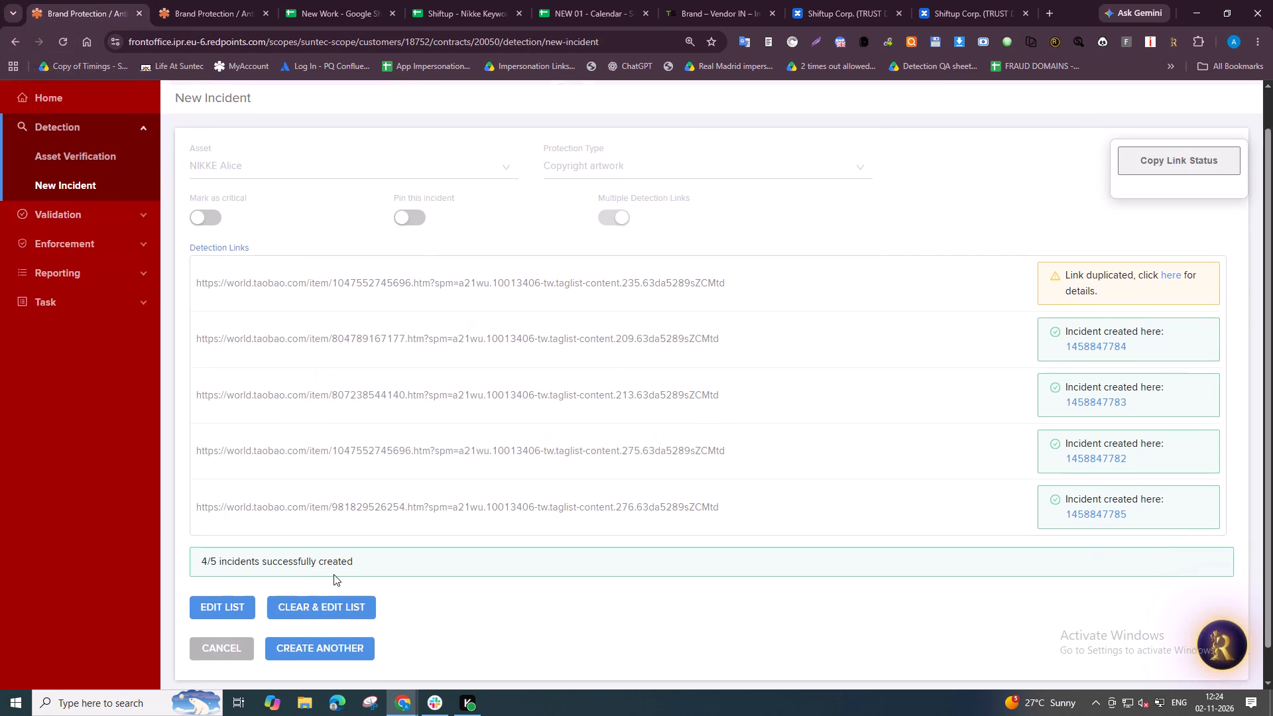
{"action": "left_click", "coordinate": [333, 578]}
{"action": "left_click", "coordinate": [278, 205]}
{"action": "key", "text": "d"}
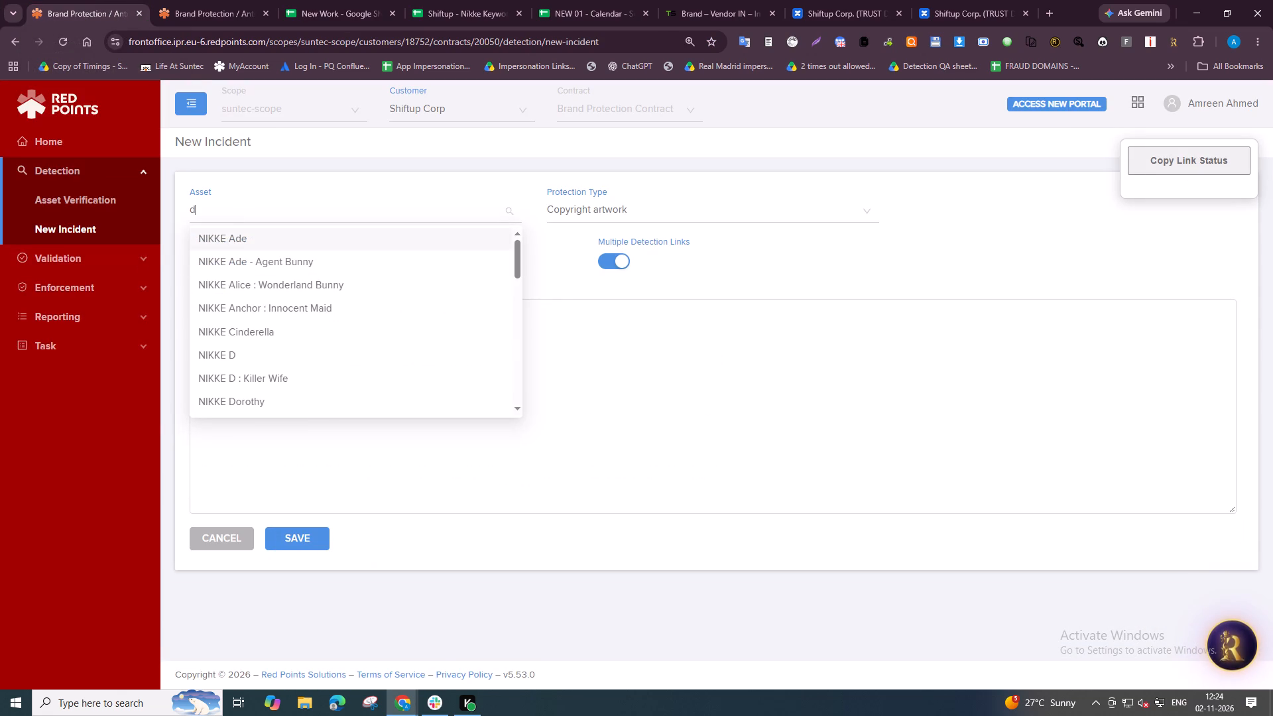
{"action": "type", "text": "oro"}
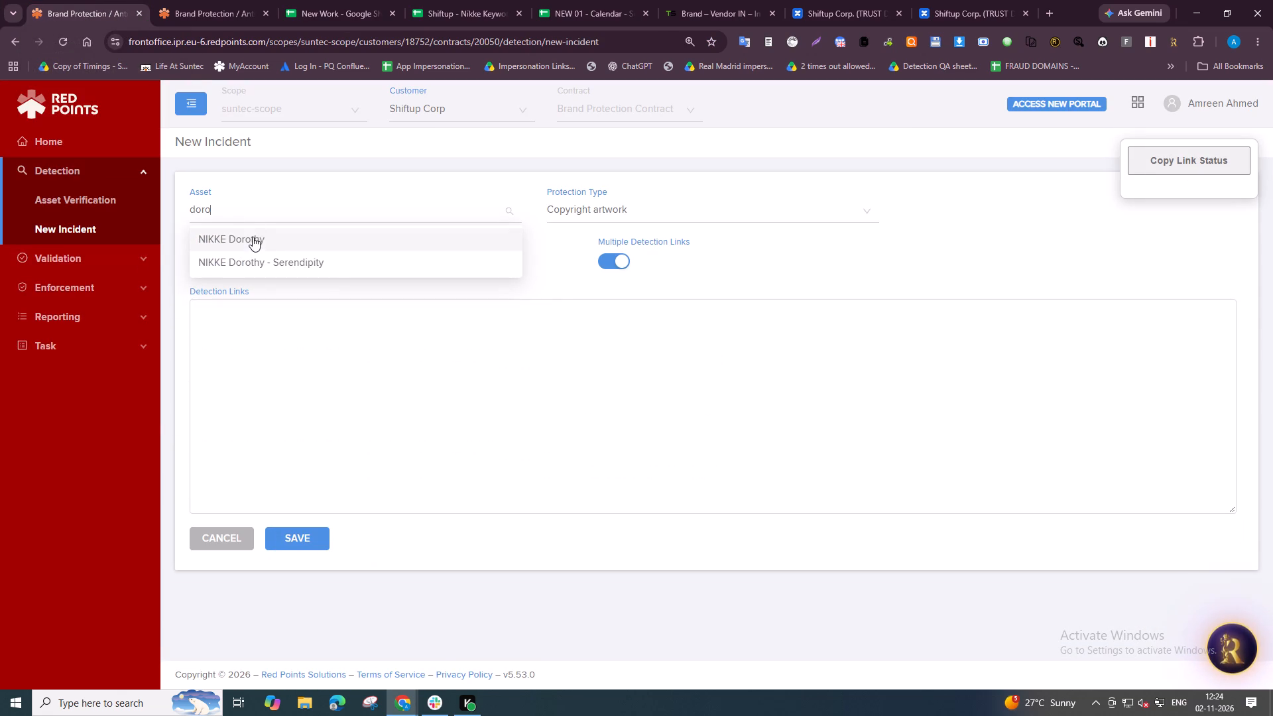
{"action": "left_click", "coordinate": [253, 239]}
{"action": "left_click", "coordinate": [253, 382]}
{"action": "key", "text": "ctrl+v"}
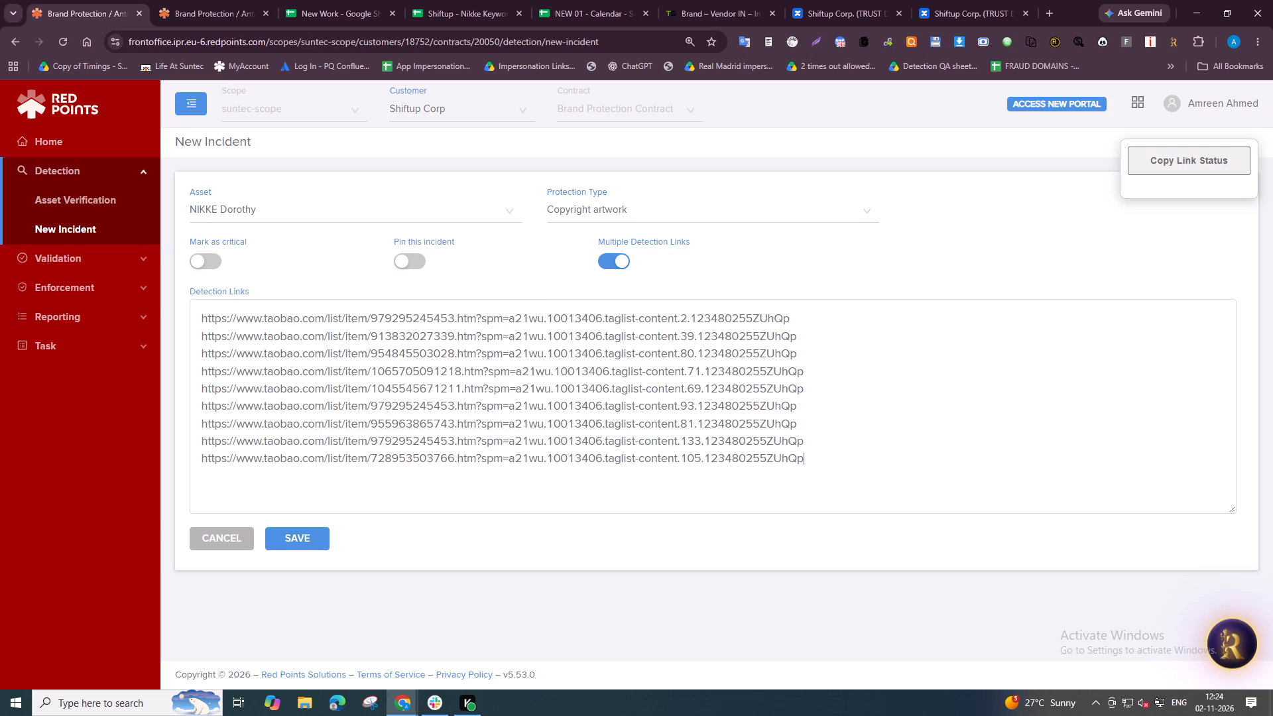
{"action": "left_click", "coordinate": [315, 0]}
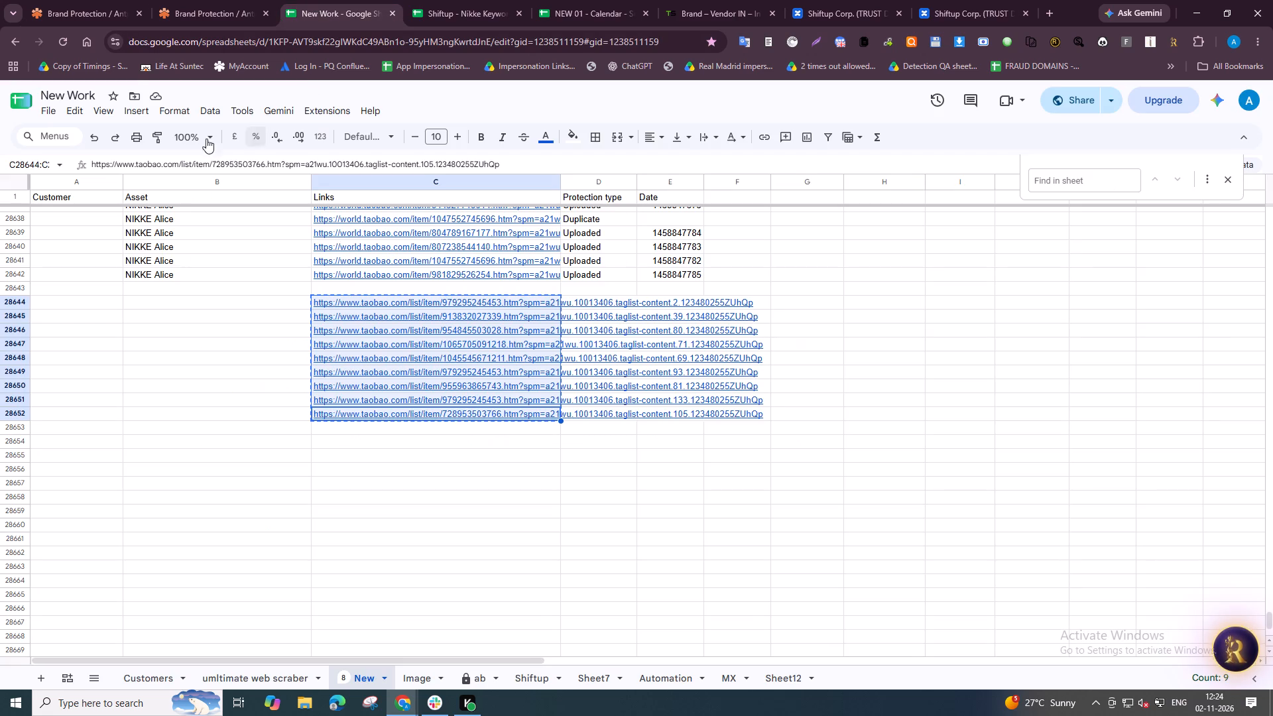
{"action": "left_click", "coordinate": [93, 0]}
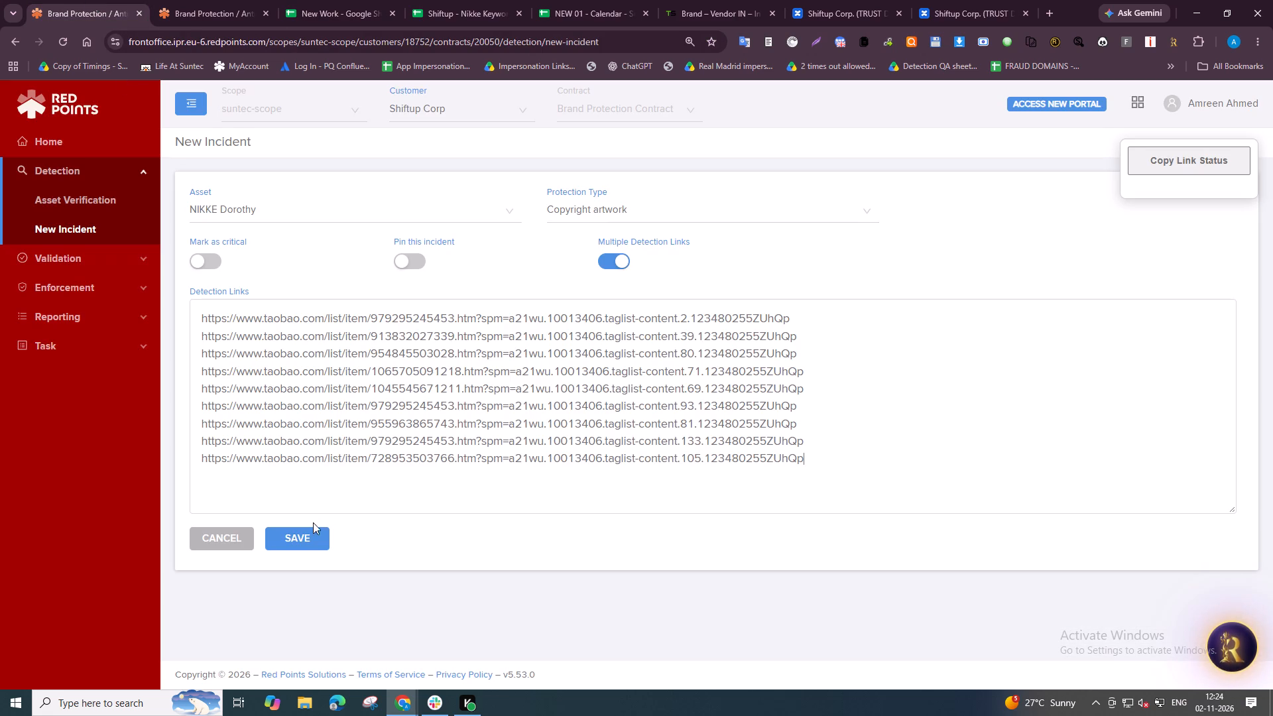
{"action": "left_click", "coordinate": [312, 530]}
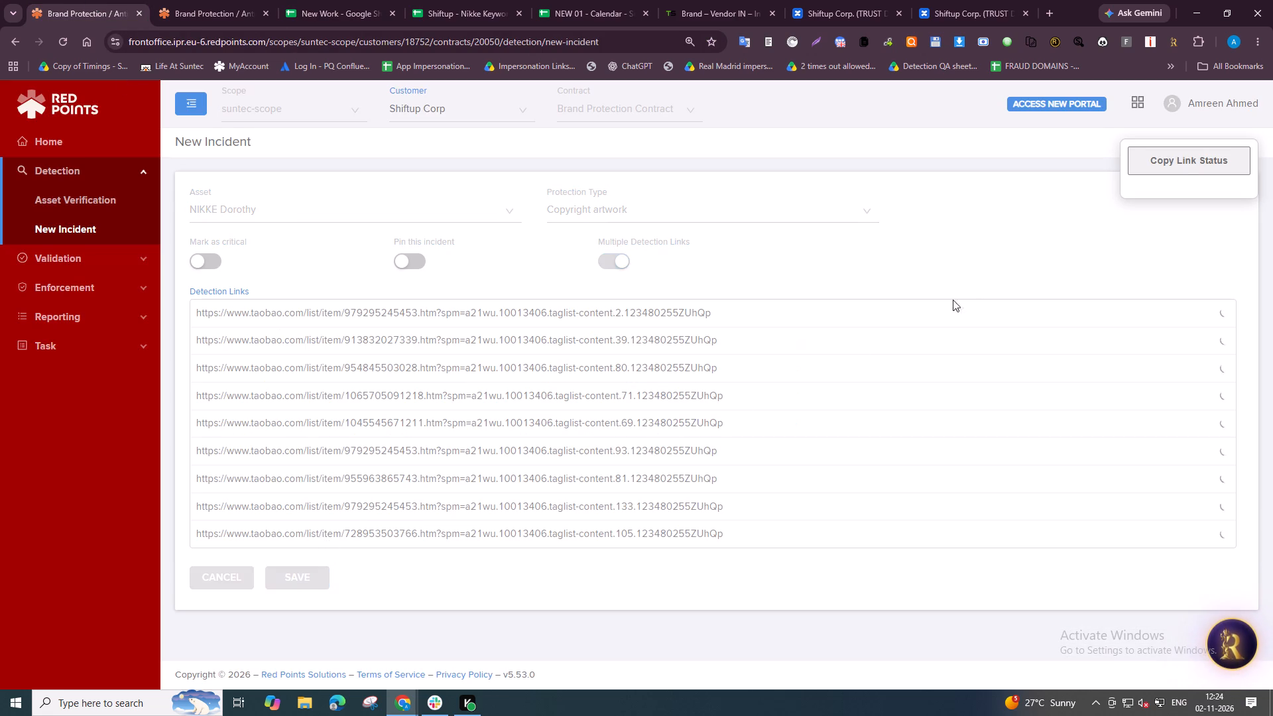
Copy the link statuses into the New Work sheet and move the nine result rows, without their header, up to C28643.
{"action": "left_click", "coordinate": [1178, 162]}
{"action": "left_click", "coordinate": [391, 0]}
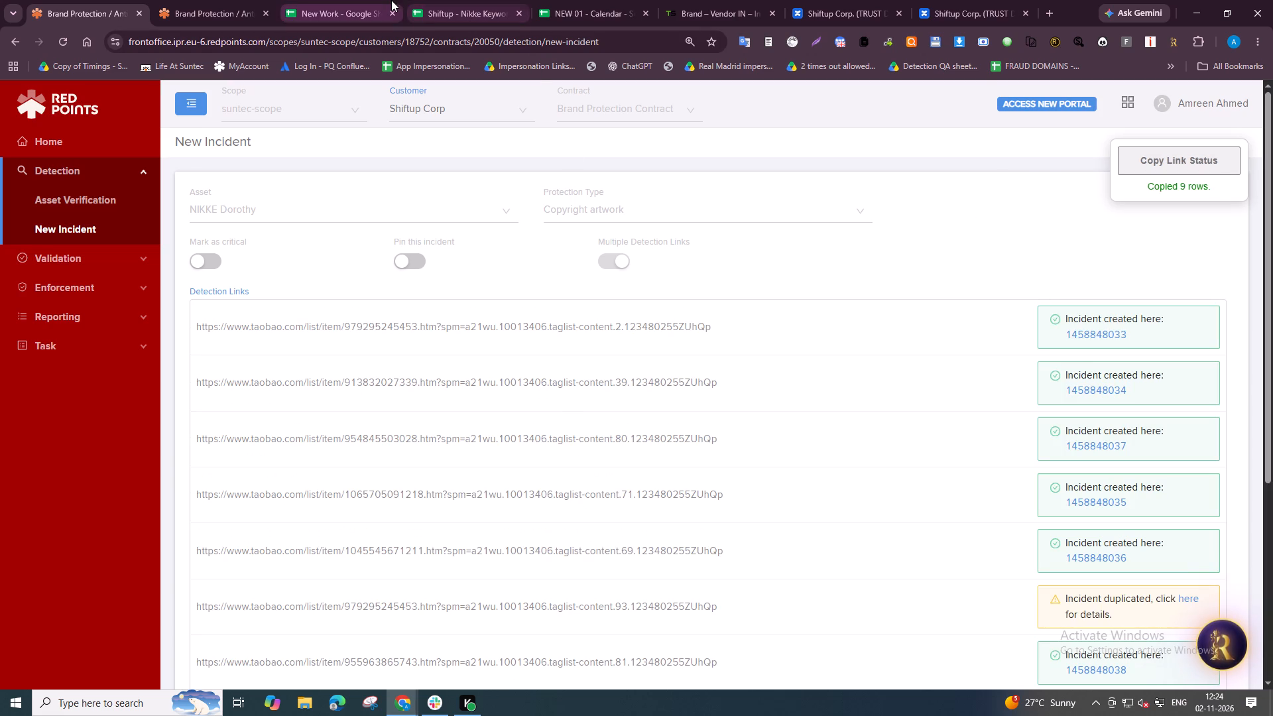
{"action": "key", "text": "ctrl+v"}
{"action": "key", "text": "Down"}
{"action": "key", "text": "ctrl+shift+Down"}
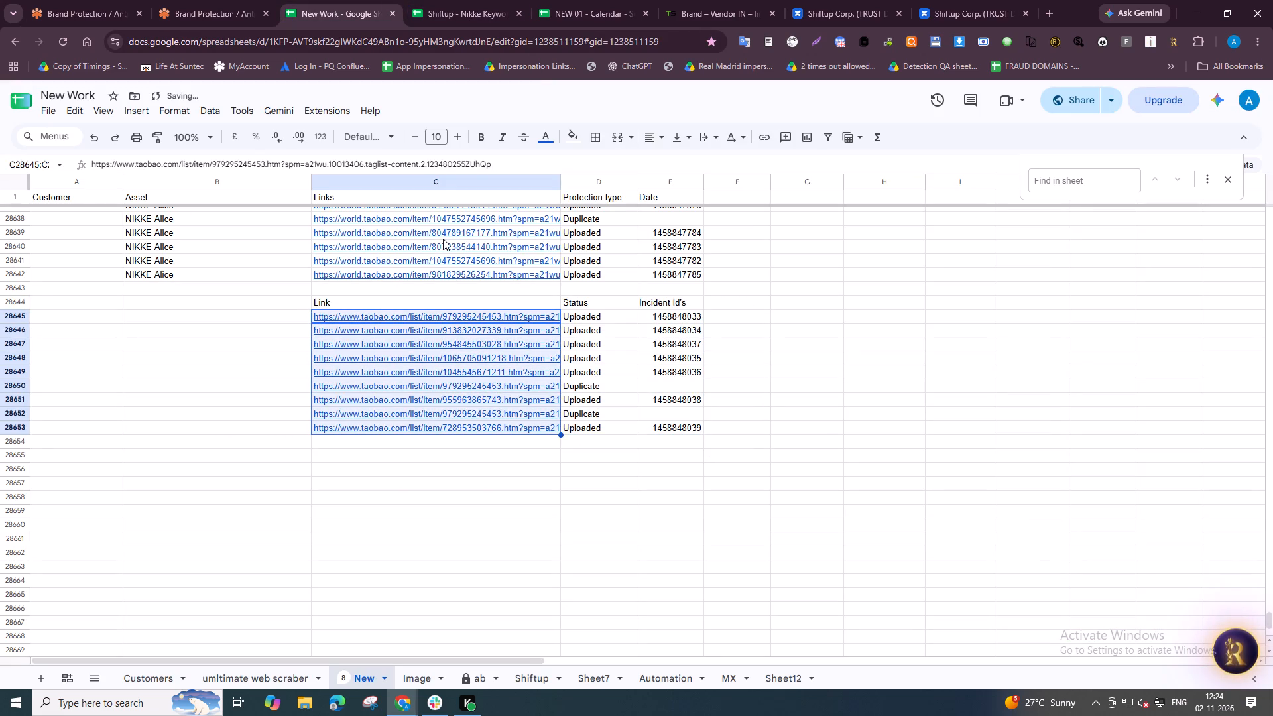
{"action": "key", "text": "ctrl+shift+Right"}
{"action": "key", "text": "ctrl+x"}
{"action": "key", "text": "Up"}
{"action": "key", "text": "Up"}
{"action": "key", "text": "ctrl+v"}
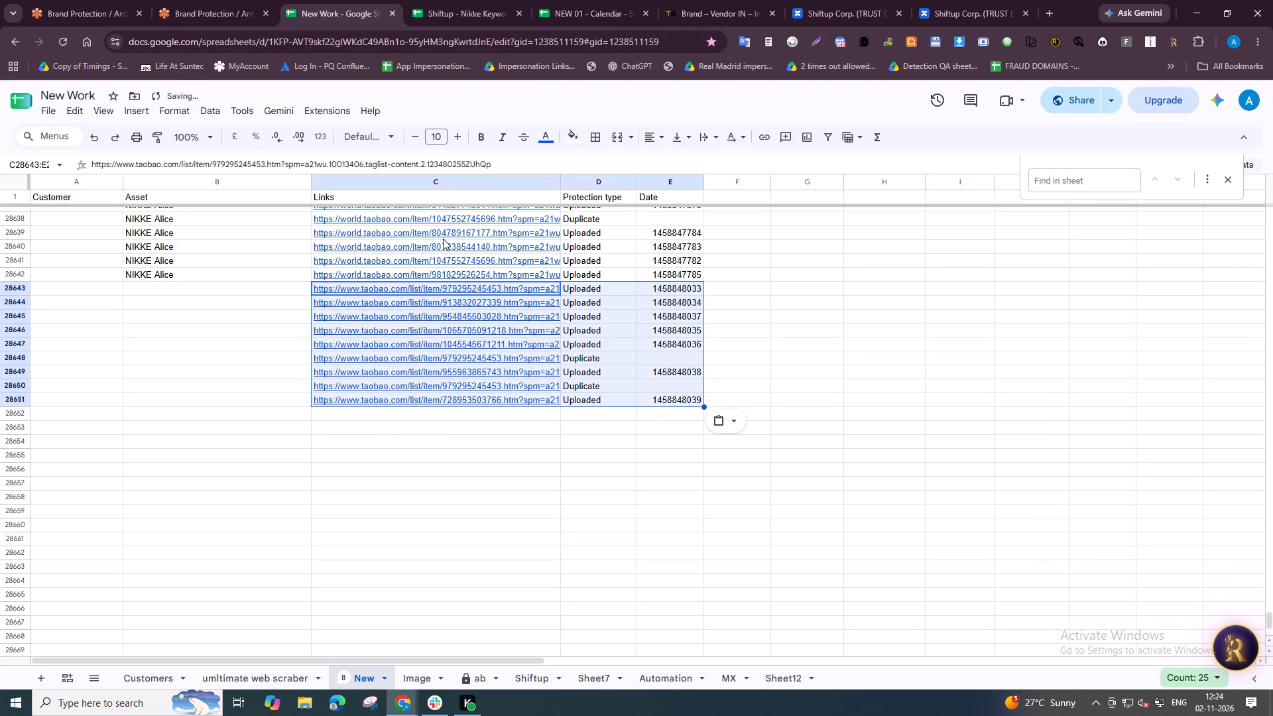
Copy the asset name NIKKE Dorothy from the incident form and fill it down the Asset column, rows 28643 to 28651.
{"action": "left_click", "coordinate": [30, 0]}
{"action": "scroll", "coordinate": [273, 276], "scroll_direction": "up", "scroll_amount": 2}
{"action": "left_click", "coordinate": [256, 209], "text": "alt"}
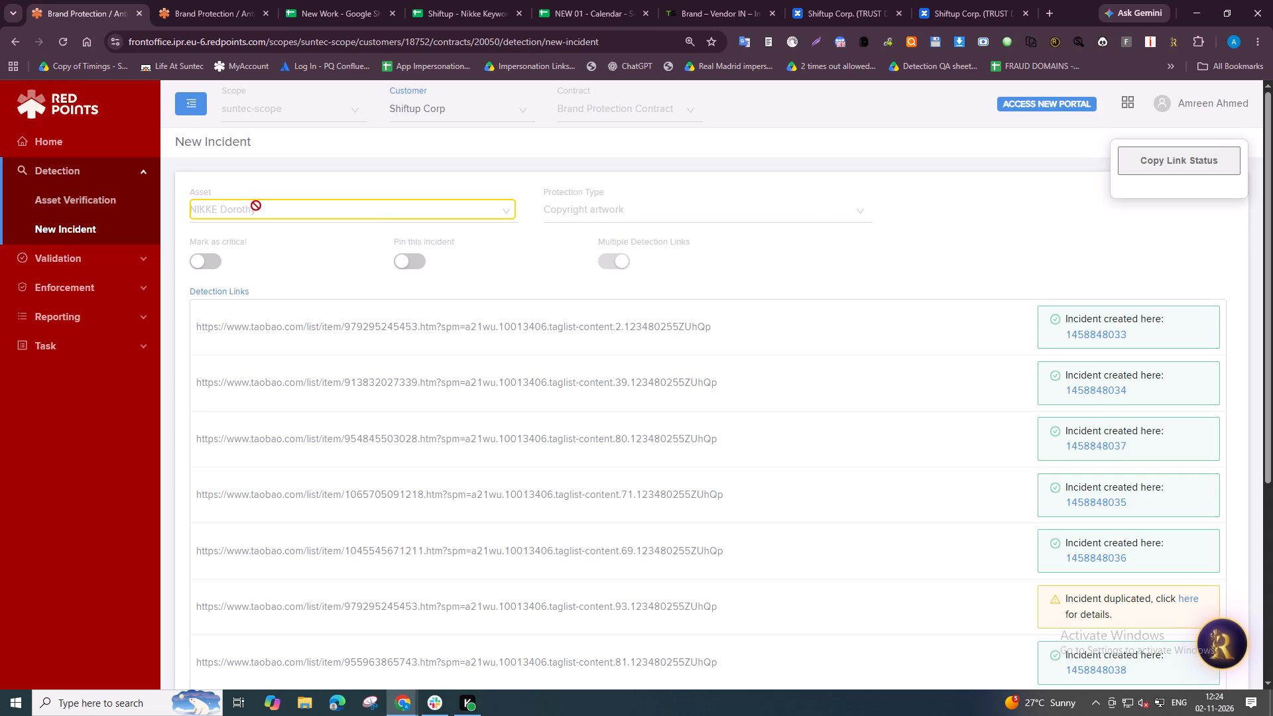
{"action": "left_click", "coordinate": [326, 0]}
{"action": "left_click", "coordinate": [239, 294]}
{"action": "key", "text": "ctrl+v"}
{"action": "key", "text": "Right"}
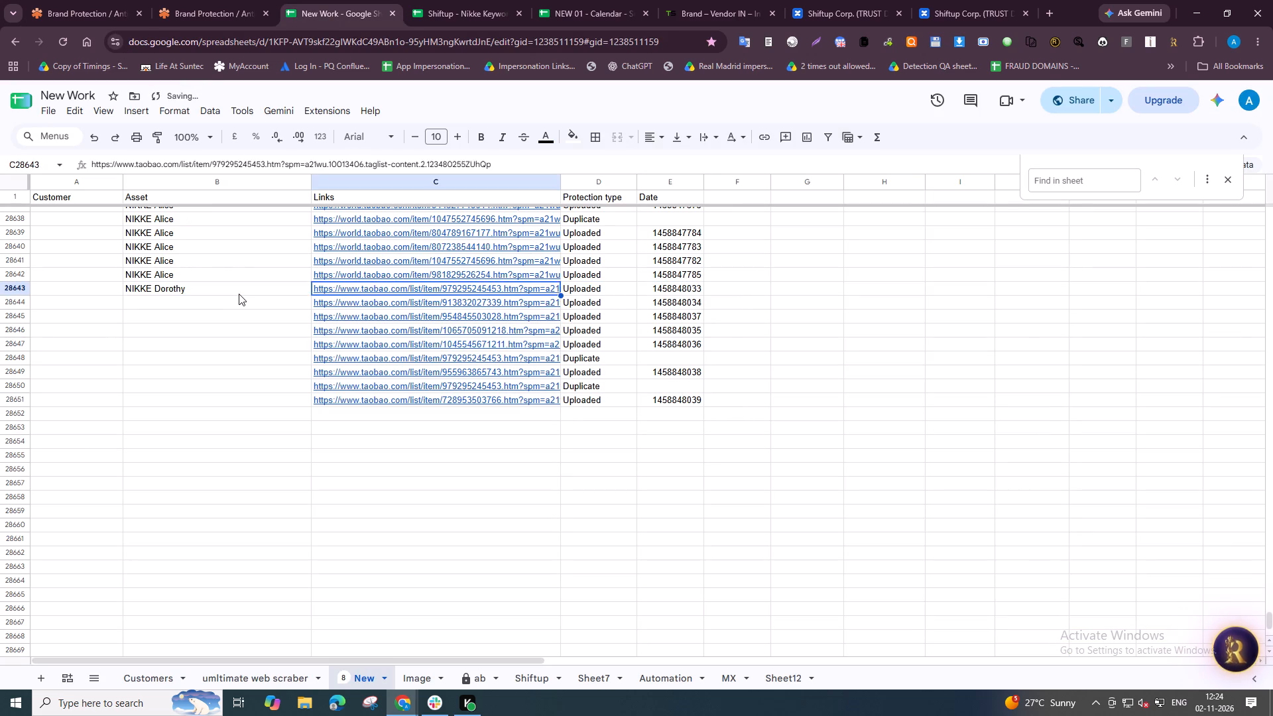
{"action": "key", "text": "ctrl+Down"}
{"action": "key", "text": "Left"}
{"action": "key", "text": "ctrl+shift+Up"}
{"action": "key", "text": "ctrl+d"}
Fill the customer Shiftup Corp down the Customer column from row 28587 to row 28651.
{"action": "key", "text": "Left"}
{"action": "key", "text": "ctrl+shift+Up"}
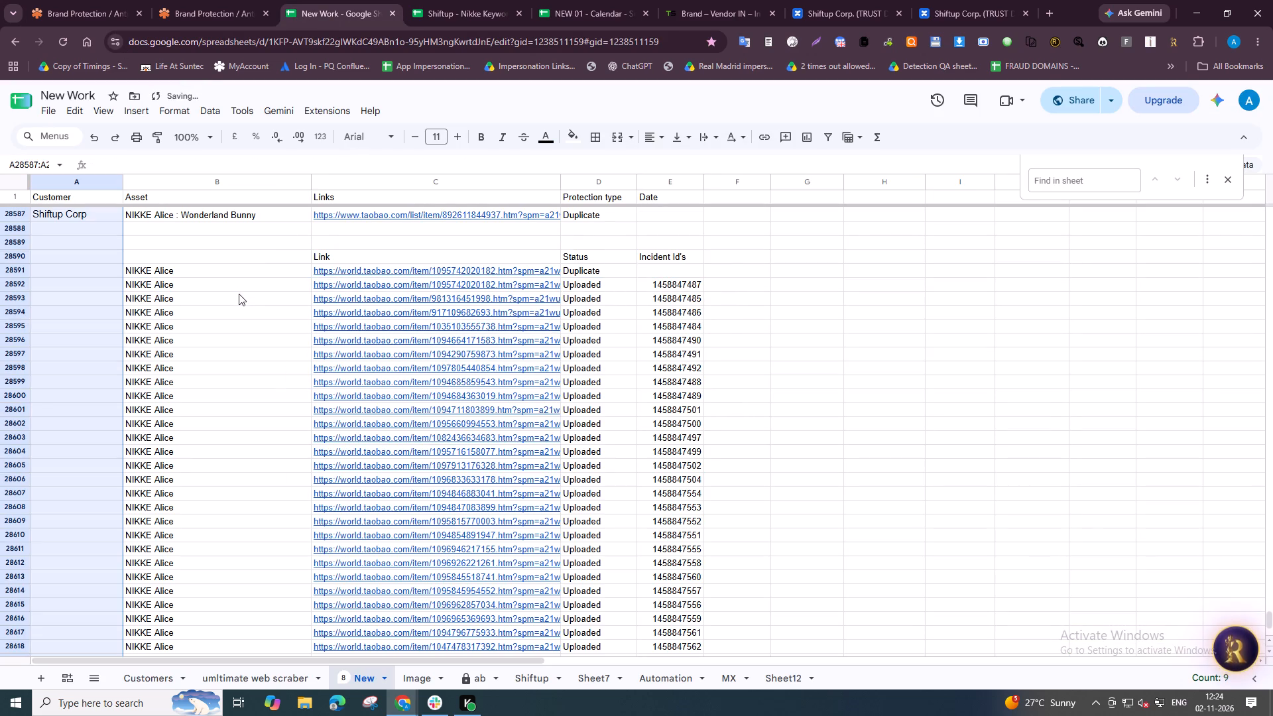
{"action": "key", "text": "ctrl+d"}
Clear the Customer cells in rows 28588 to 28590 and delete those three rows.
{"action": "left_click", "coordinate": [113, 259]}
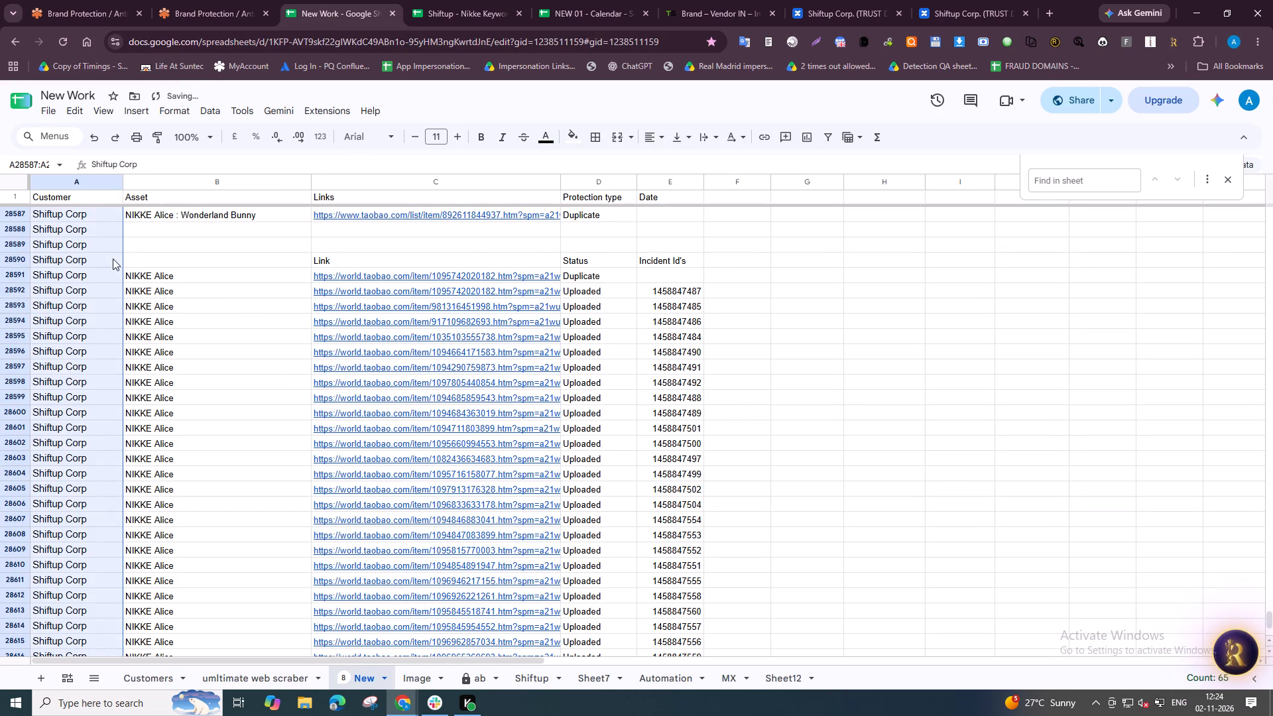
{"action": "key", "text": "shift+Up"}
{"action": "key", "text": "shift+Up"}
{"action": "key", "text": "Delete"}
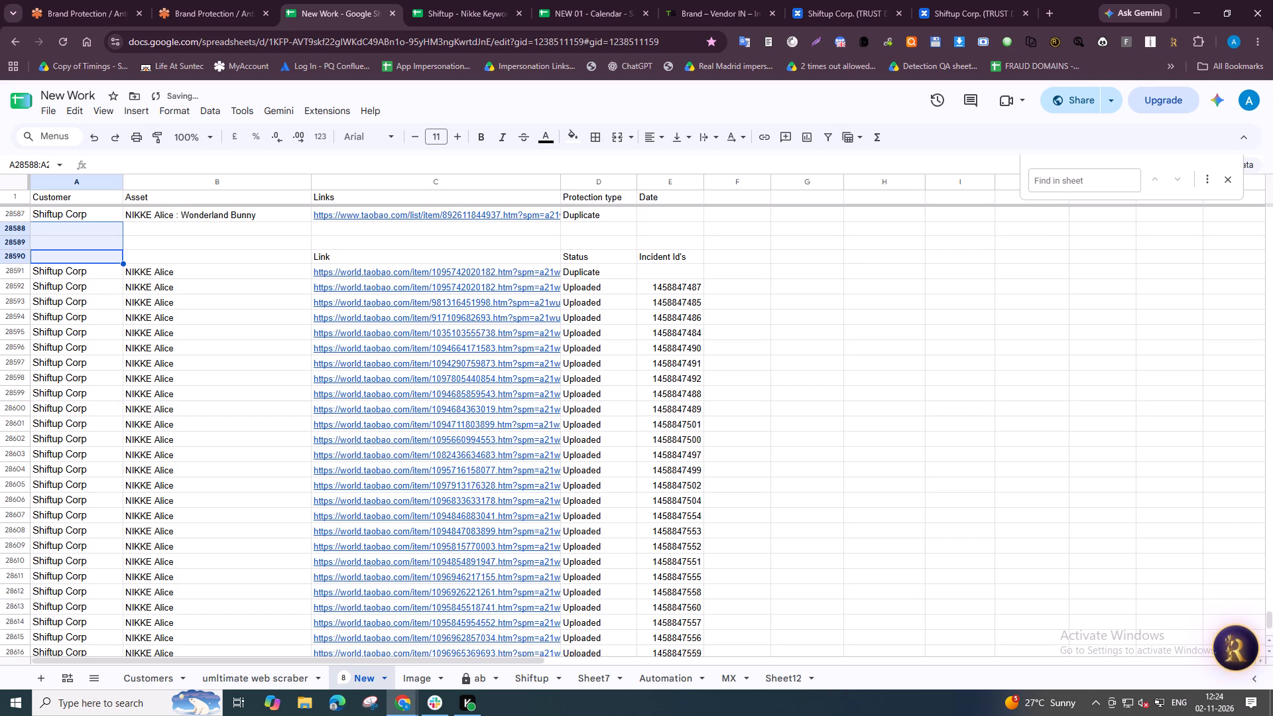
{"action": "left_click", "coordinate": [12, 257]}
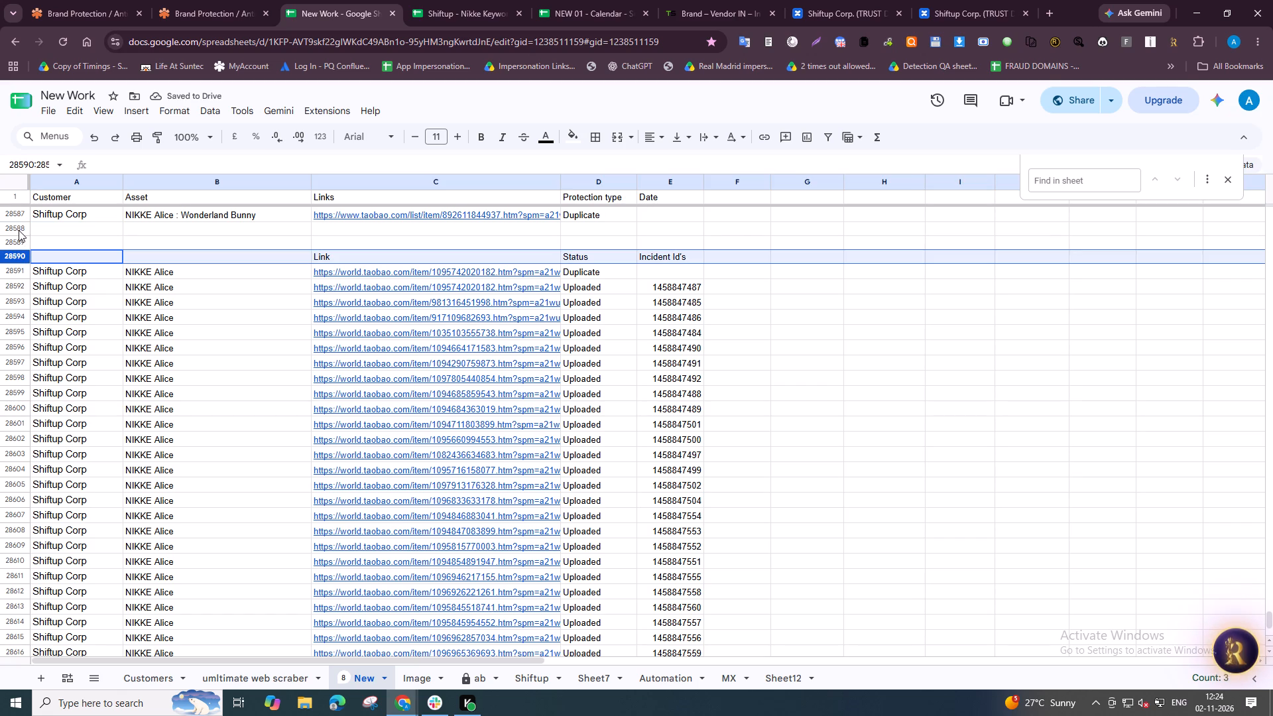
{"action": "left_click", "coordinate": [17, 230], "text": "shift"}
{"action": "right_click", "coordinate": [17, 230]}
{"action": "left_click", "coordinate": [78, 381]}
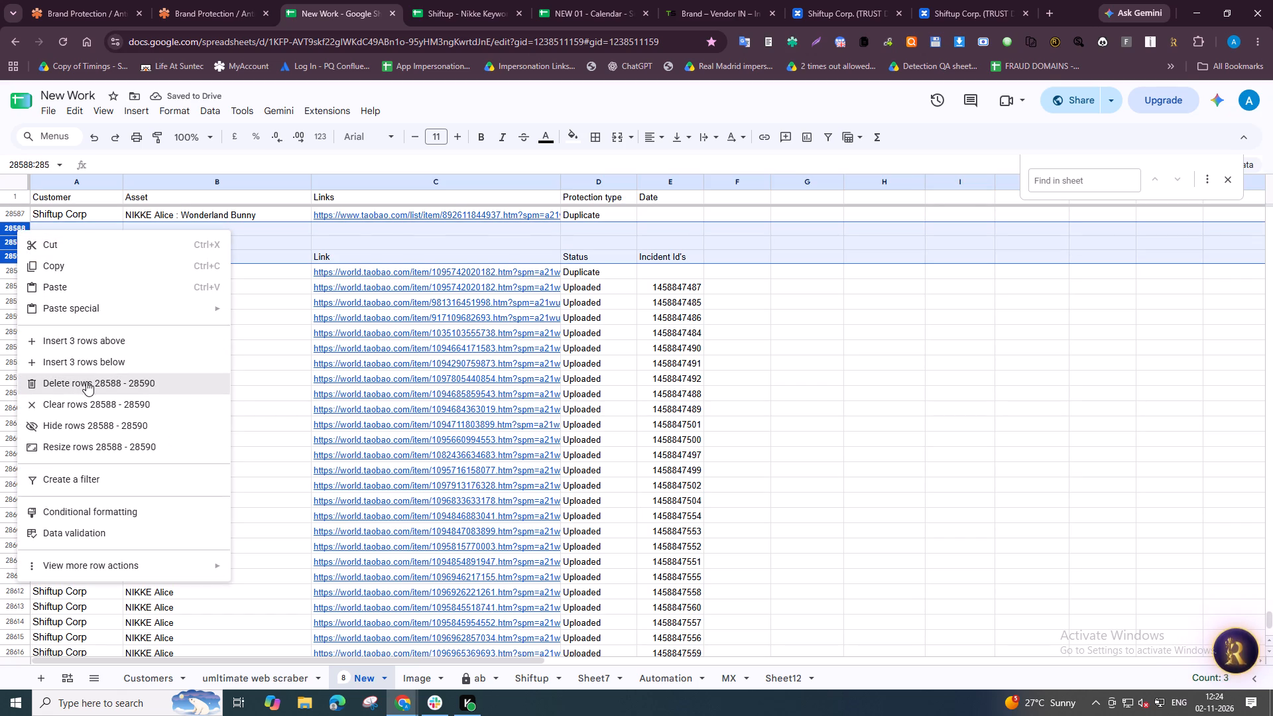
{"action": "left_click", "coordinate": [851, 370]}
Count the Shiftup Corp incident IDs from E28568 down past the last NIKKE Dorothy row.
{"action": "scroll", "coordinate": [694, 437], "scroll_direction": "up", "scroll_amount": 6}
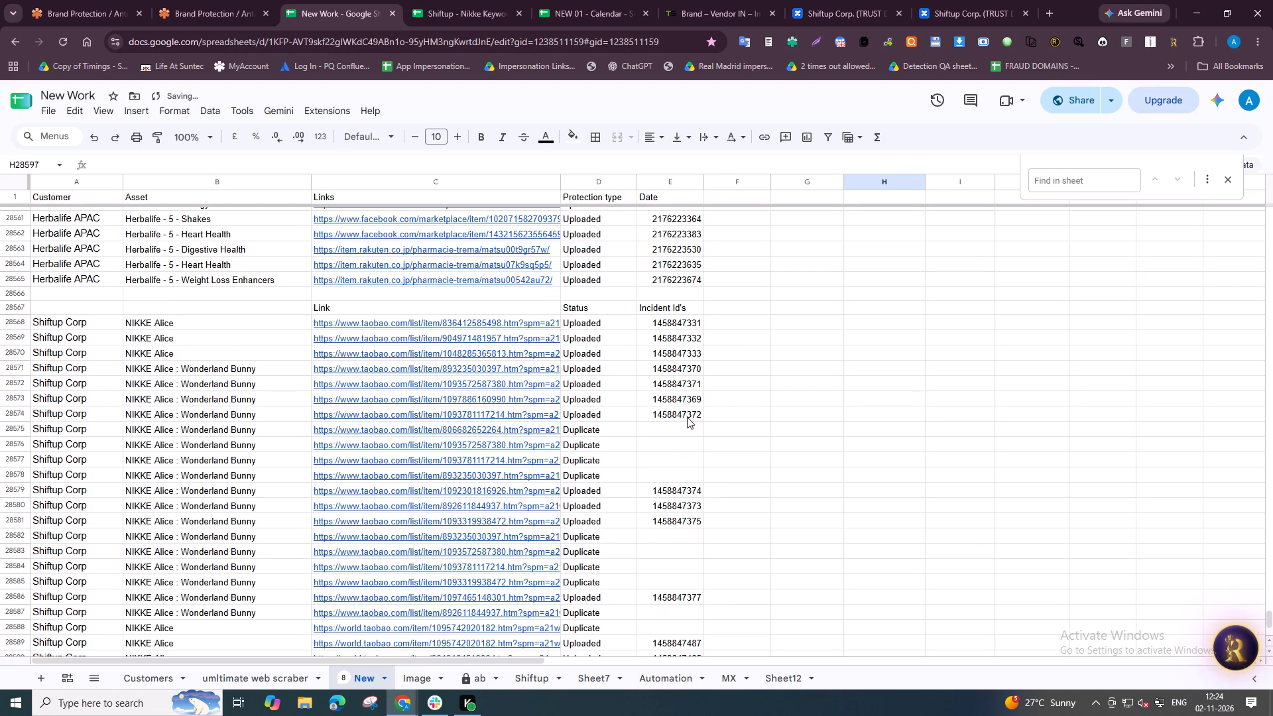
{"action": "left_click", "coordinate": [681, 323]}
{"action": "scroll", "coordinate": [668, 441], "scroll_direction": "down", "scroll_amount": 18}
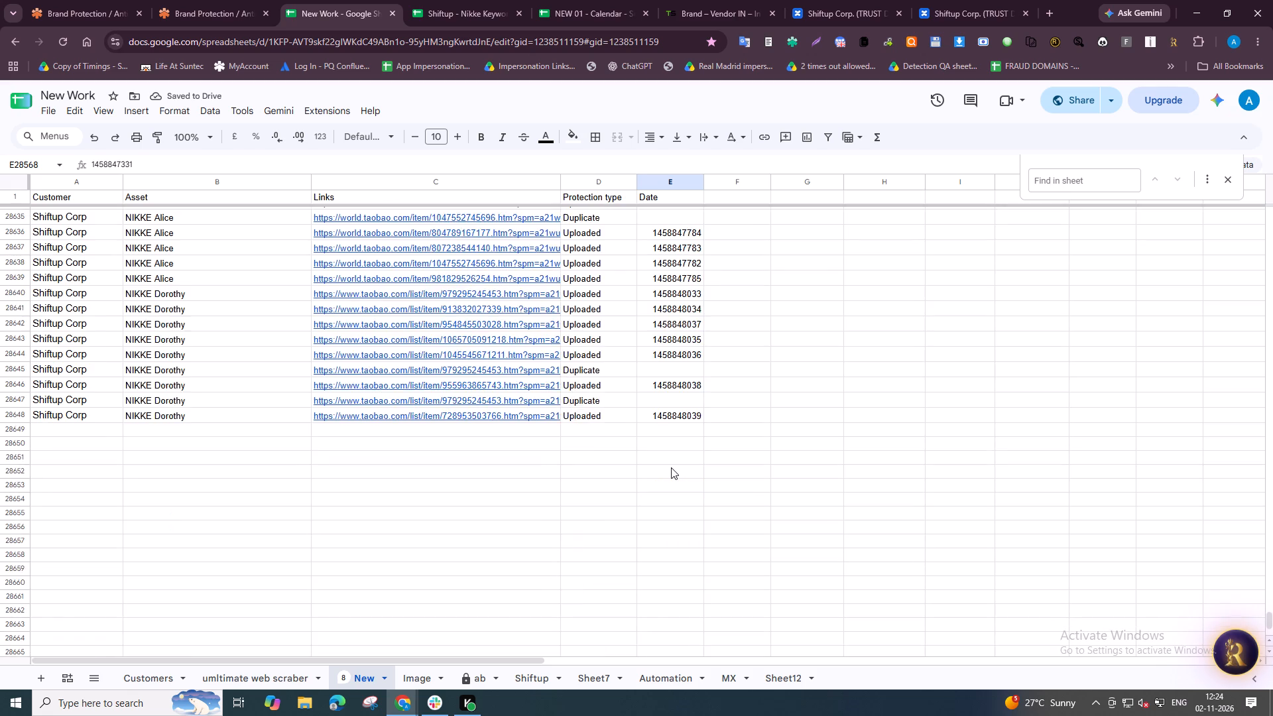
{"action": "scroll", "coordinate": [671, 467], "scroll_direction": "down", "scroll_amount": 4}
{"action": "left_click", "coordinate": [672, 468], "text": "shift"}
Enter 60 beside the Shiftup Corp target, in cell I28334 of the customer summary table.
{"action": "left_click", "coordinate": [891, 369]}
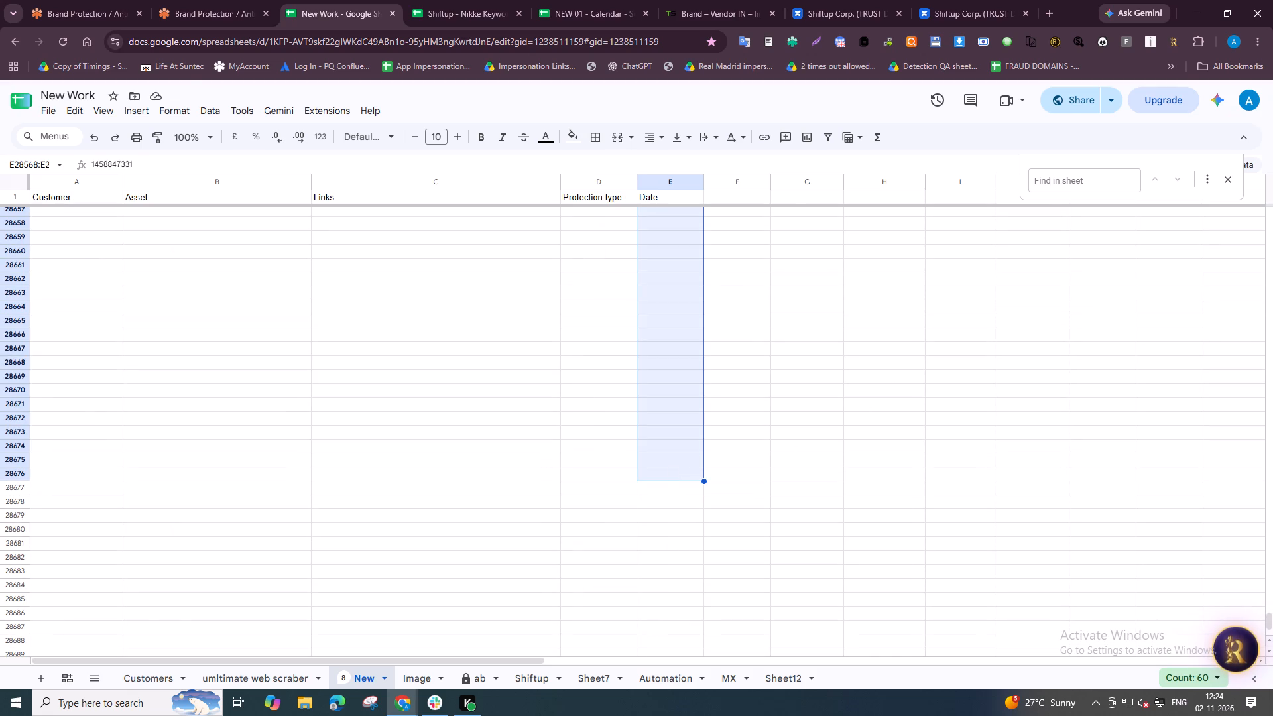
{"action": "key", "text": "ctrl+Up"}
{"action": "key", "text": "ctrl+Up"}
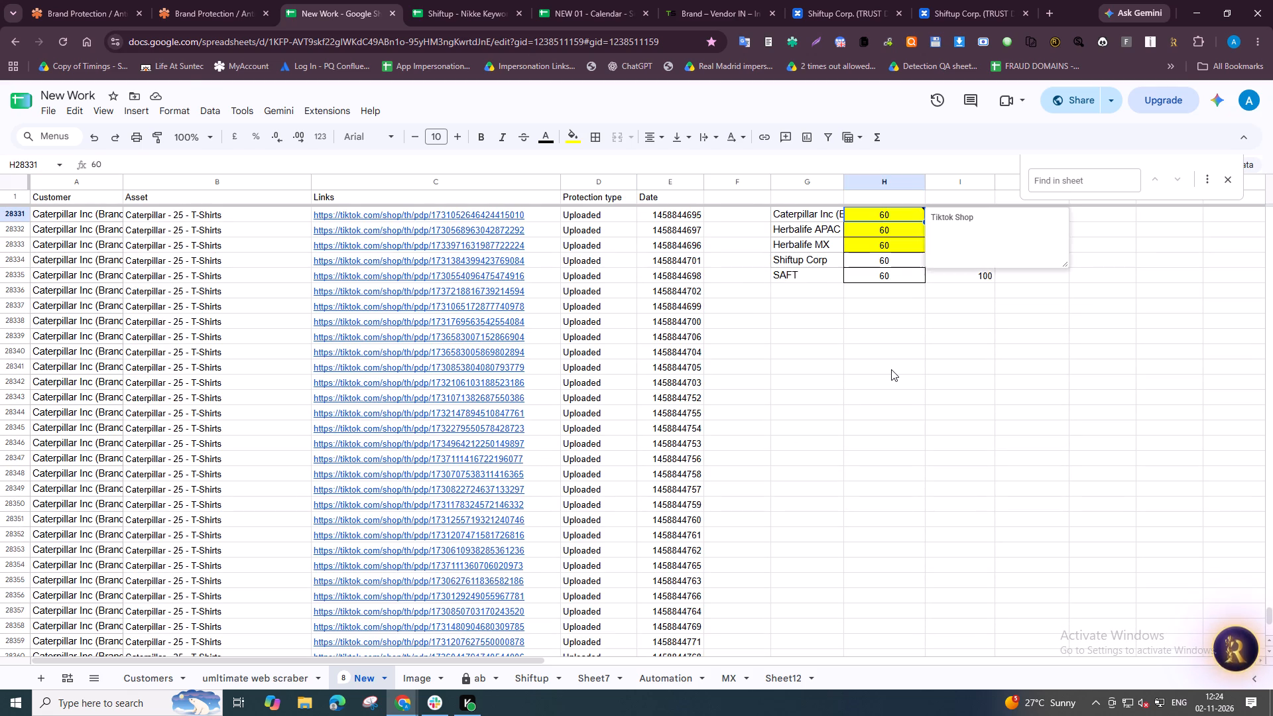
{"action": "key", "text": "Up"}
{"action": "key", "text": "Down"}
{"action": "key", "text": "Right"}
{"action": "key", "text": "Down"}
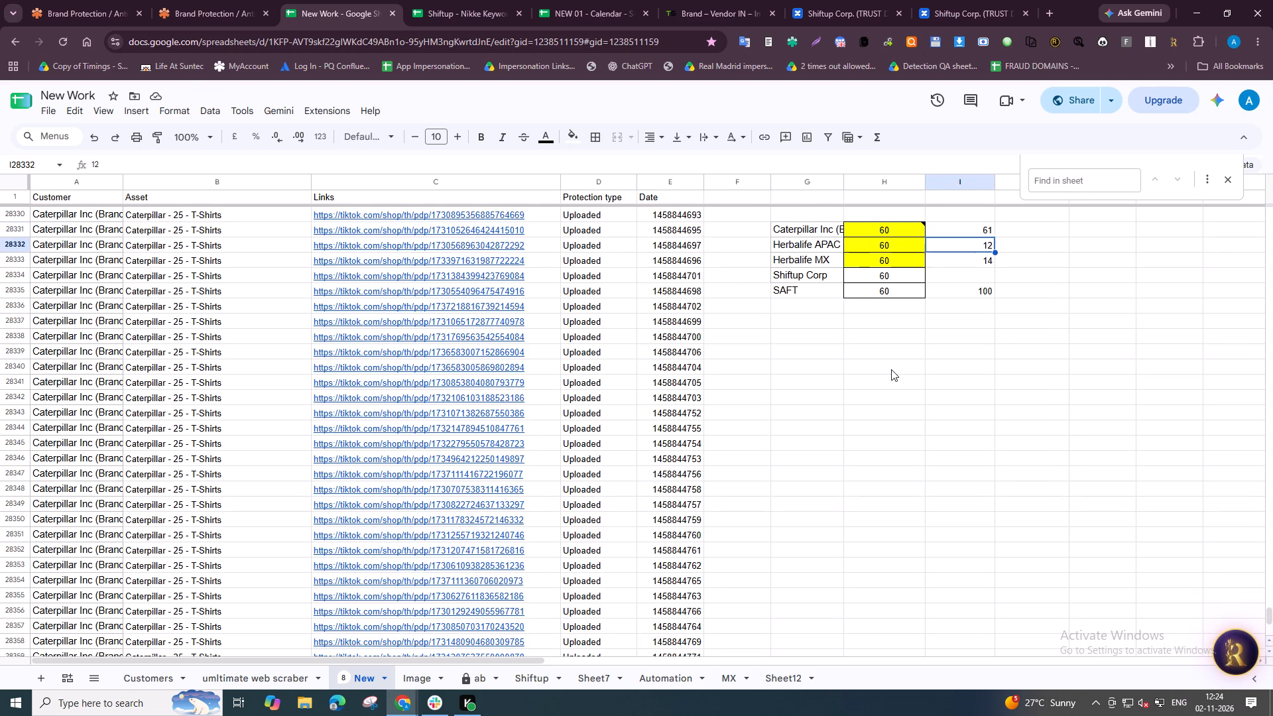
{"action": "key", "text": "Down"}
{"action": "key", "text": "Down"}
{"action": "type", "text": "60"}
{"action": "key", "text": "Up"}
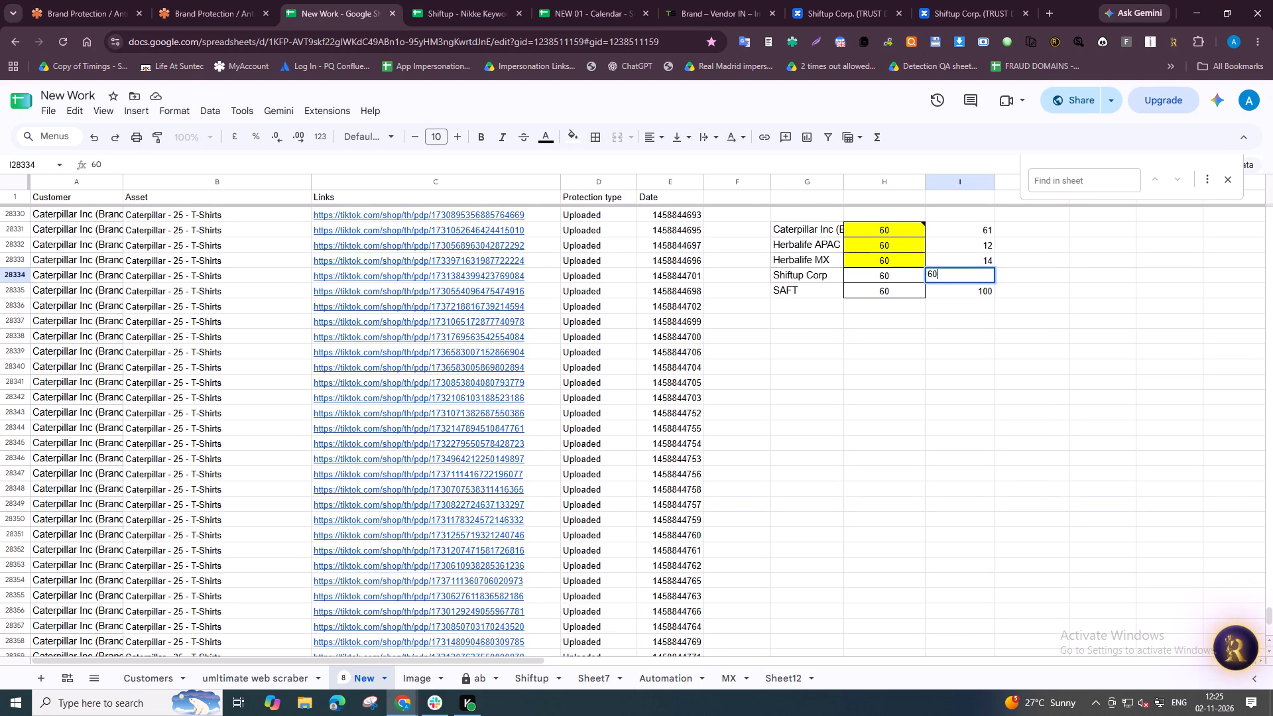
Check the sums of the achieved counts in I28331:I28335 and of the targets in column H of the customer summary table.
{"action": "key", "text": "Up"}
{"action": "key", "text": "Up"}
{"action": "key", "text": "ctrl+shift+Down"}
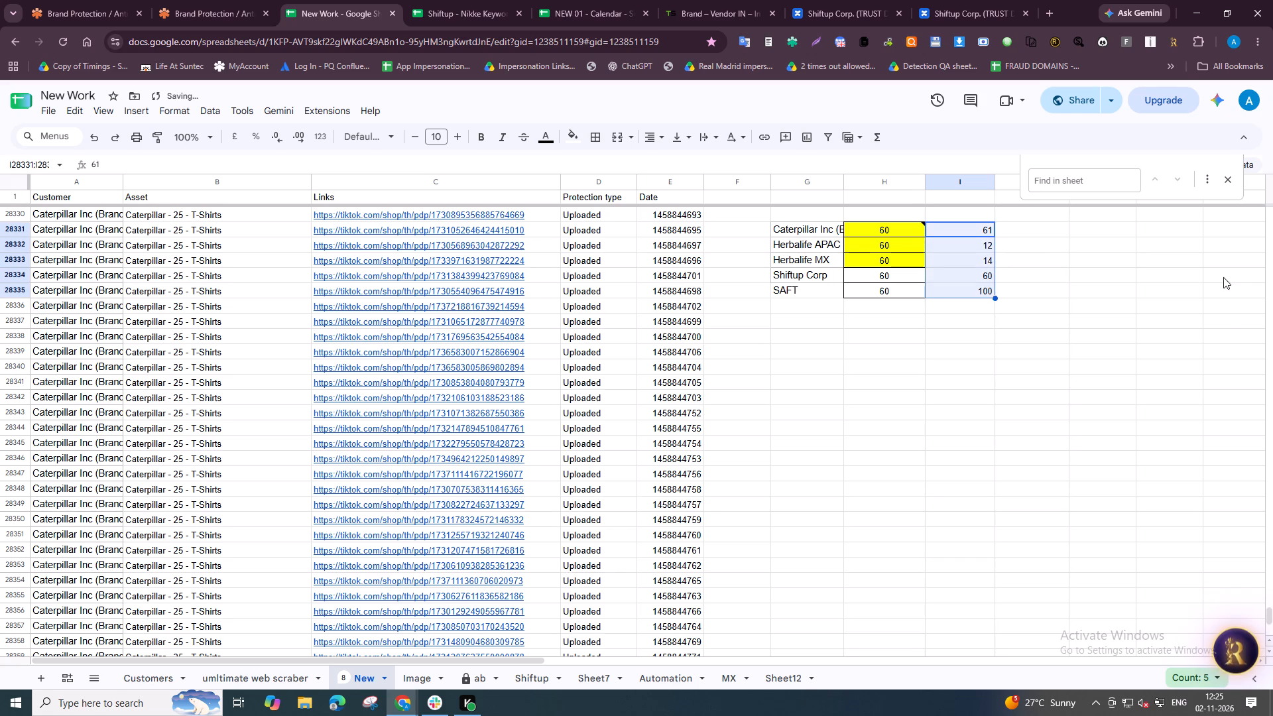
{"action": "left_click", "coordinate": [1189, 678]}
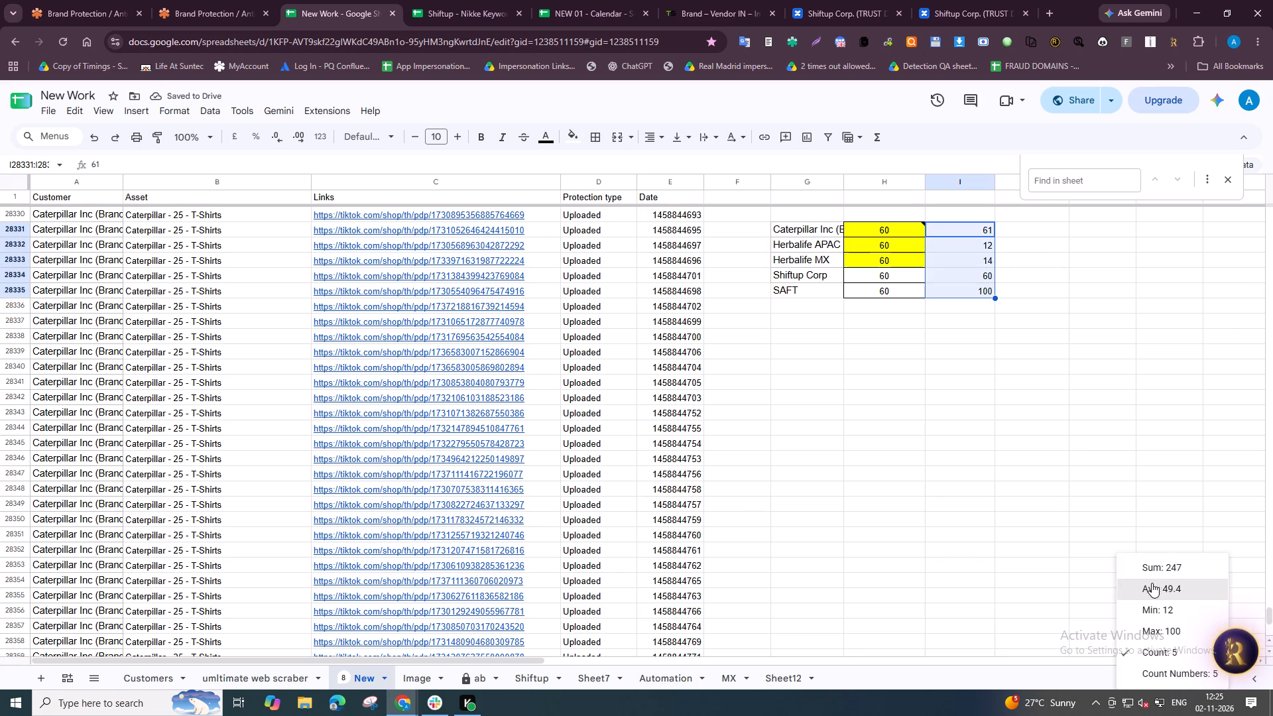
{"action": "left_click", "coordinate": [1186, 567]}
{"action": "left_click", "coordinate": [987, 577]}
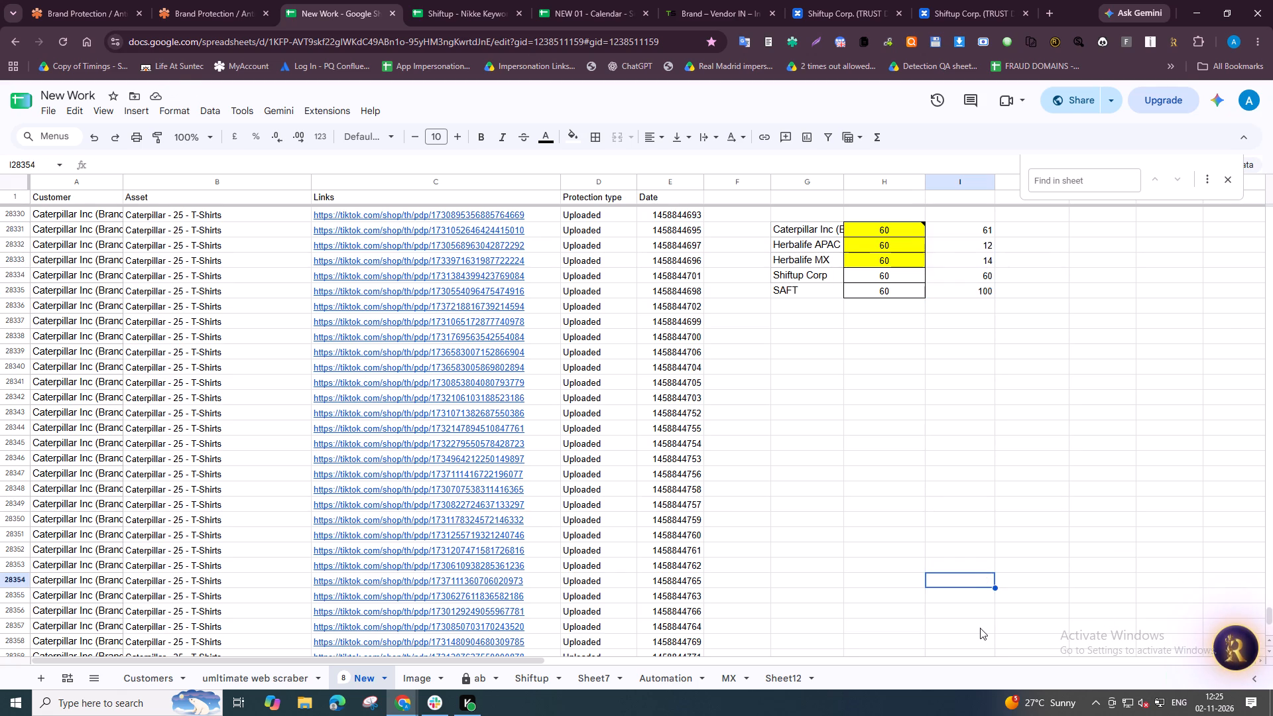
{"action": "left_click_drag", "start_coordinate": [900, 226], "coordinate": [895, 286]}
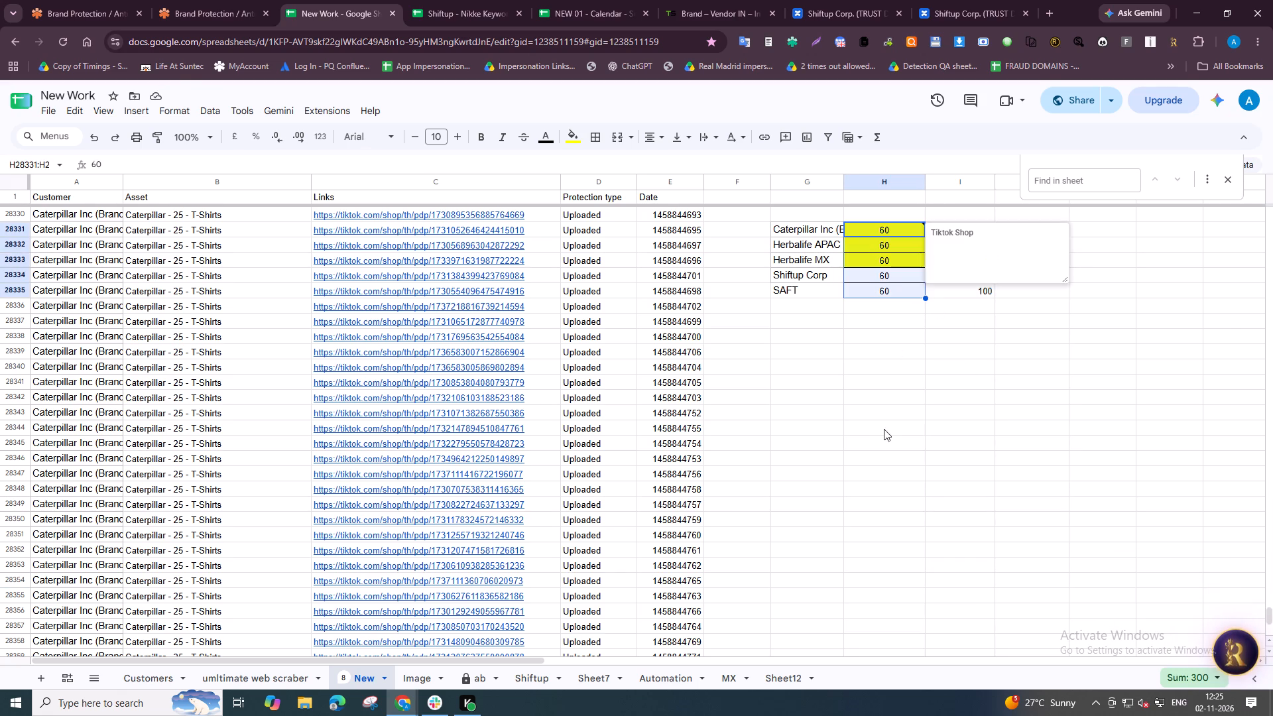
{"action": "left_click", "coordinate": [887, 428]}
Close the Shiftup - Nikke Keywords spreadsheet and return to the New Work sheet.
{"action": "left_click", "coordinate": [450, 0]}
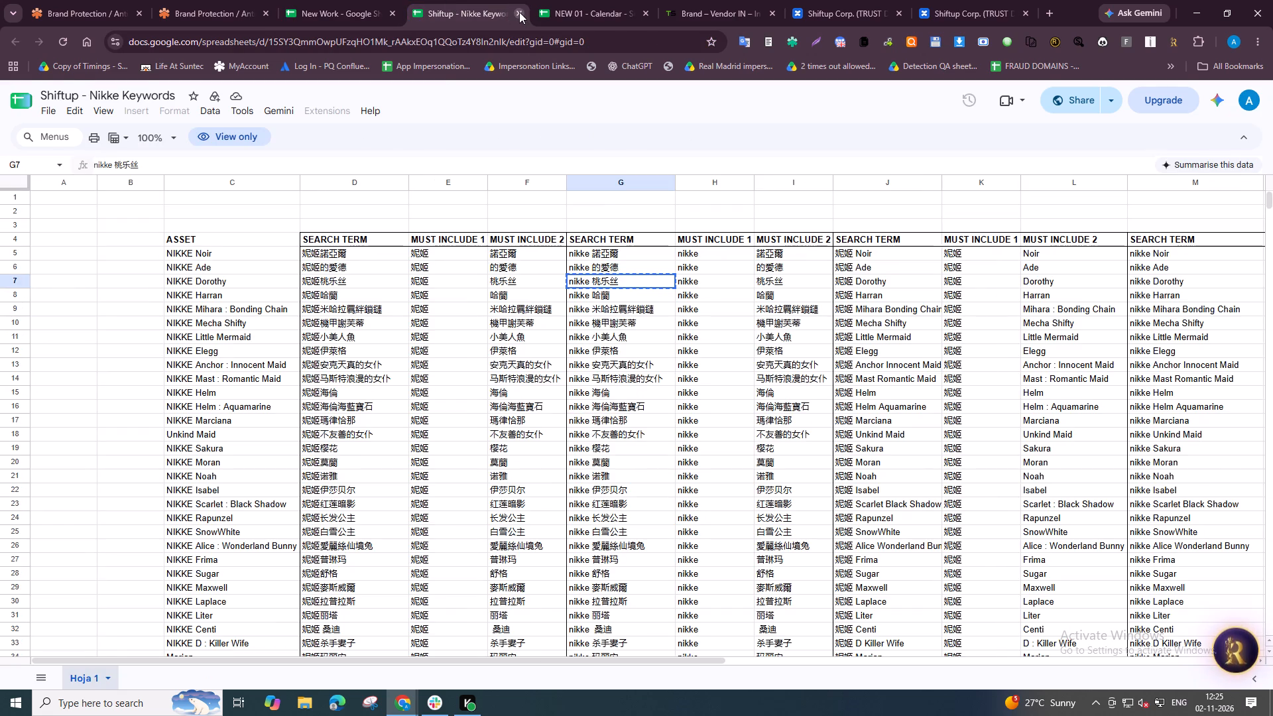
{"action": "left_click", "coordinate": [519, 12]}
{"action": "left_click", "coordinate": [335, 0]}
In the NEW 01 - Calendar - Suntec - Brand spreadsheet's NS-2 sheet, enter 30 for the Establishment LAVERNE customer under 2/11.
{"action": "left_click", "coordinate": [465, 0]}
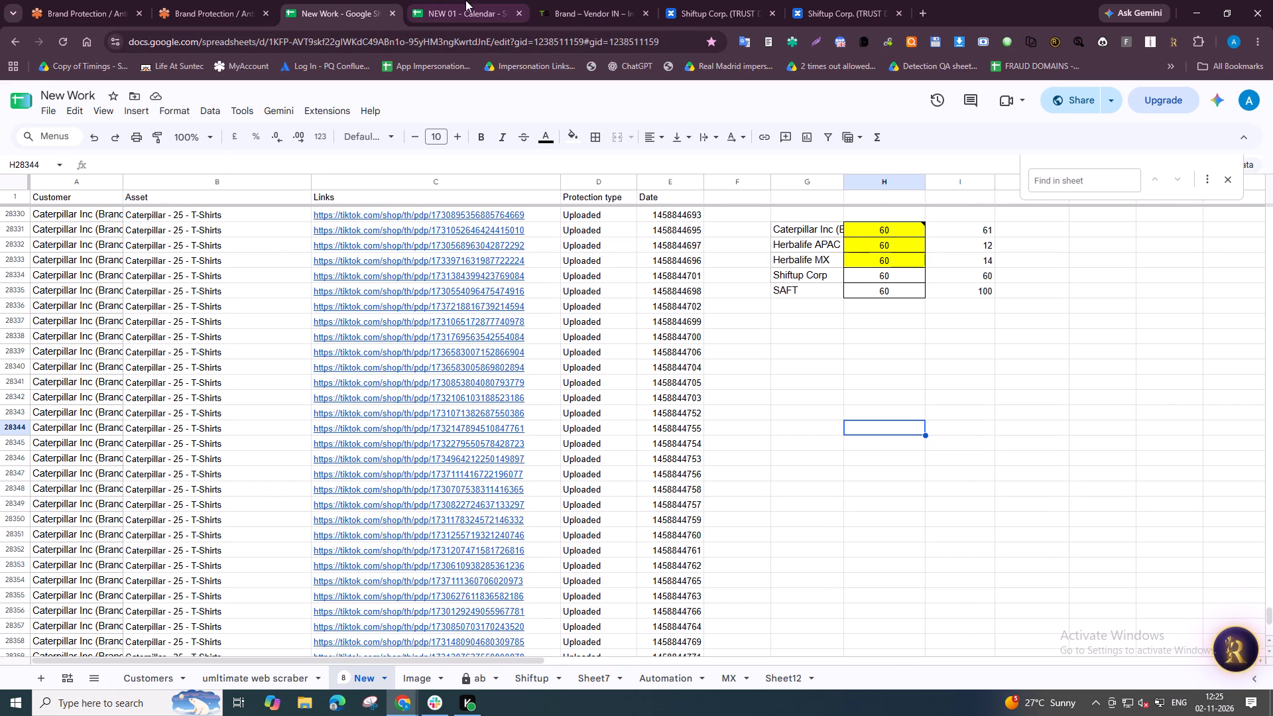
{"action": "scroll", "coordinate": [892, 537], "scroll_direction": "up", "scroll_amount": 1}
{"action": "scroll", "coordinate": [899, 518], "scroll_direction": "down", "scroll_amount": 4}
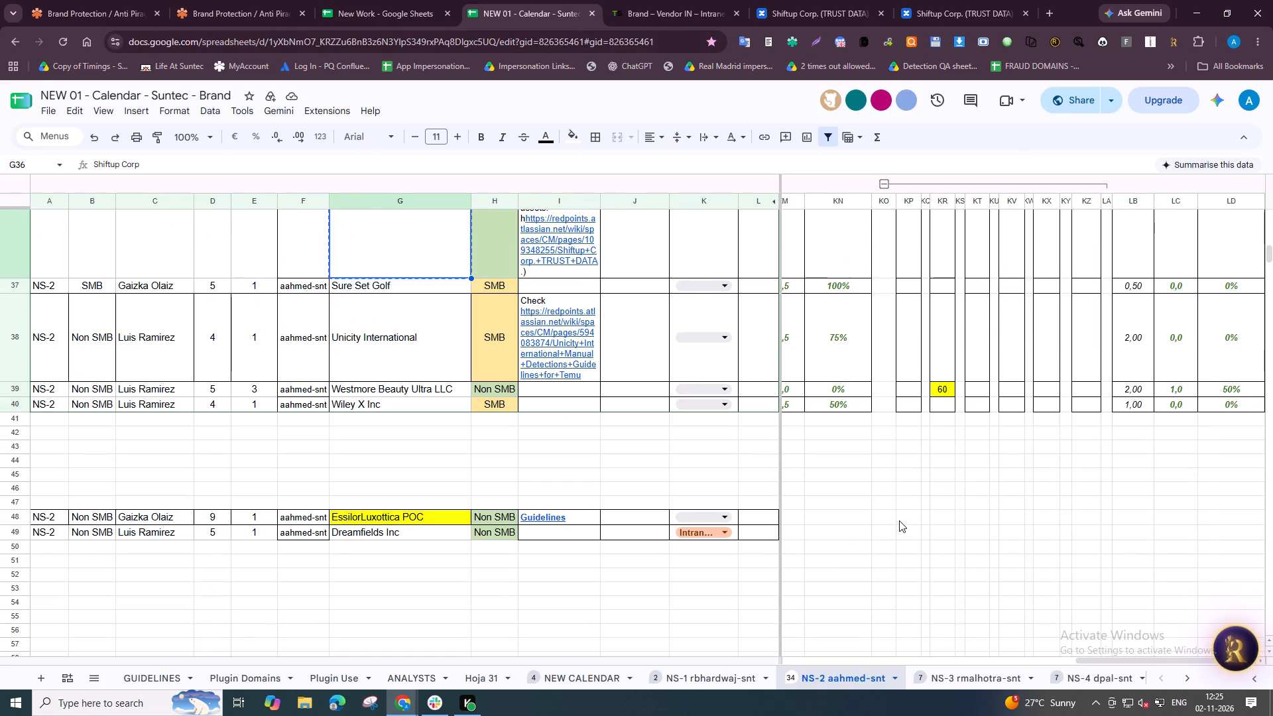
{"action": "scroll", "coordinate": [899, 520], "scroll_direction": "up", "scroll_amount": 14}
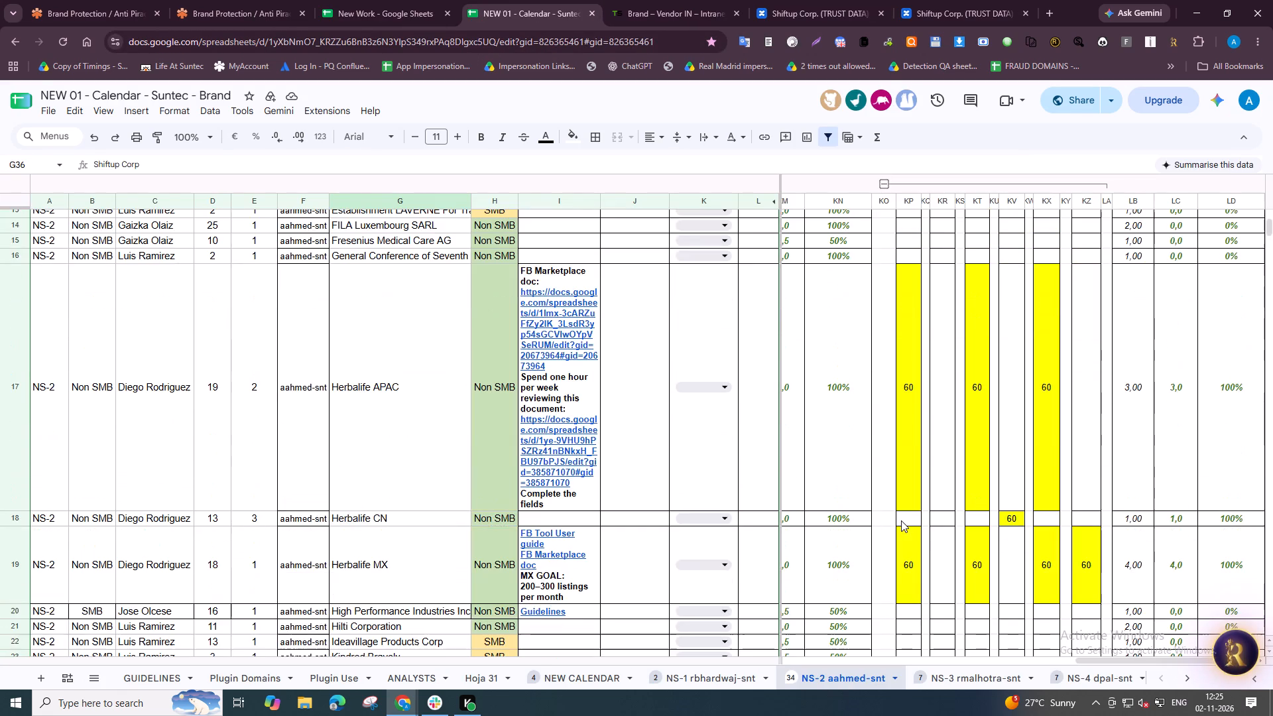
{"action": "scroll", "coordinate": [901, 520], "scroll_direction": "down", "scroll_amount": 3}
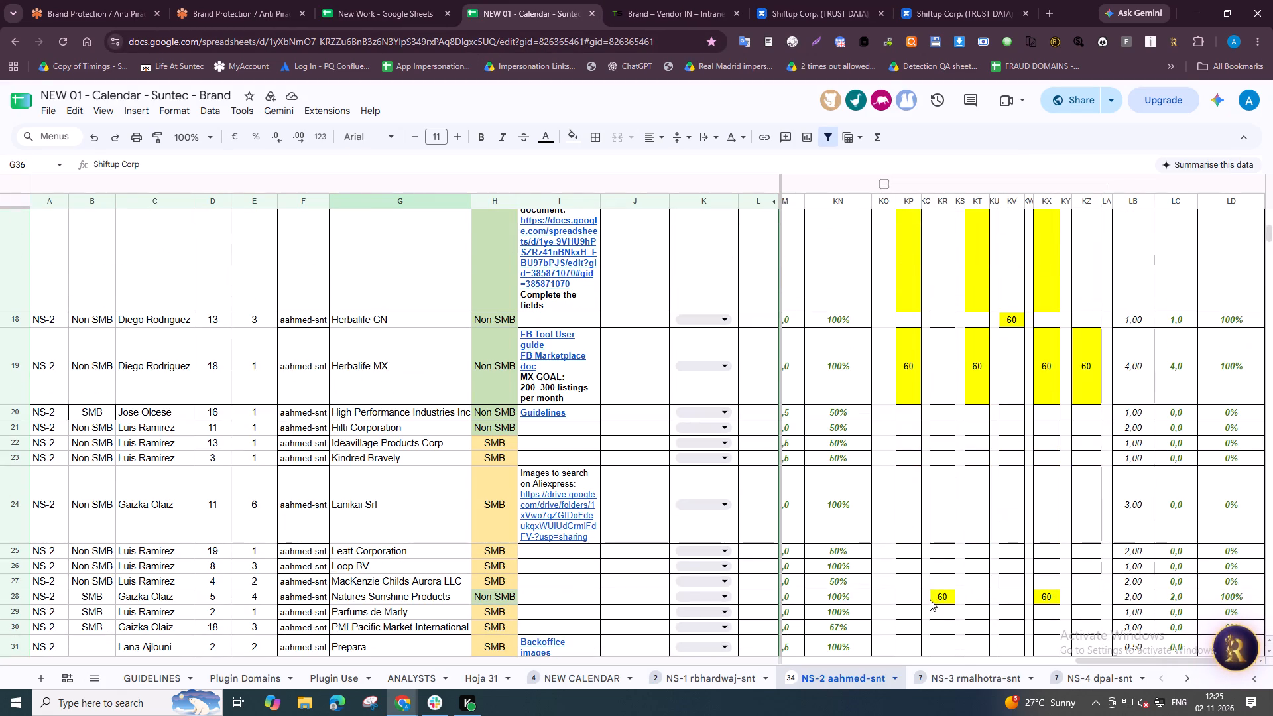
{"action": "scroll", "coordinate": [963, 564], "scroll_direction": "up", "scroll_amount": 3}
{"action": "scroll", "coordinate": [1018, 524], "scroll_direction": "up", "scroll_amount": 6}
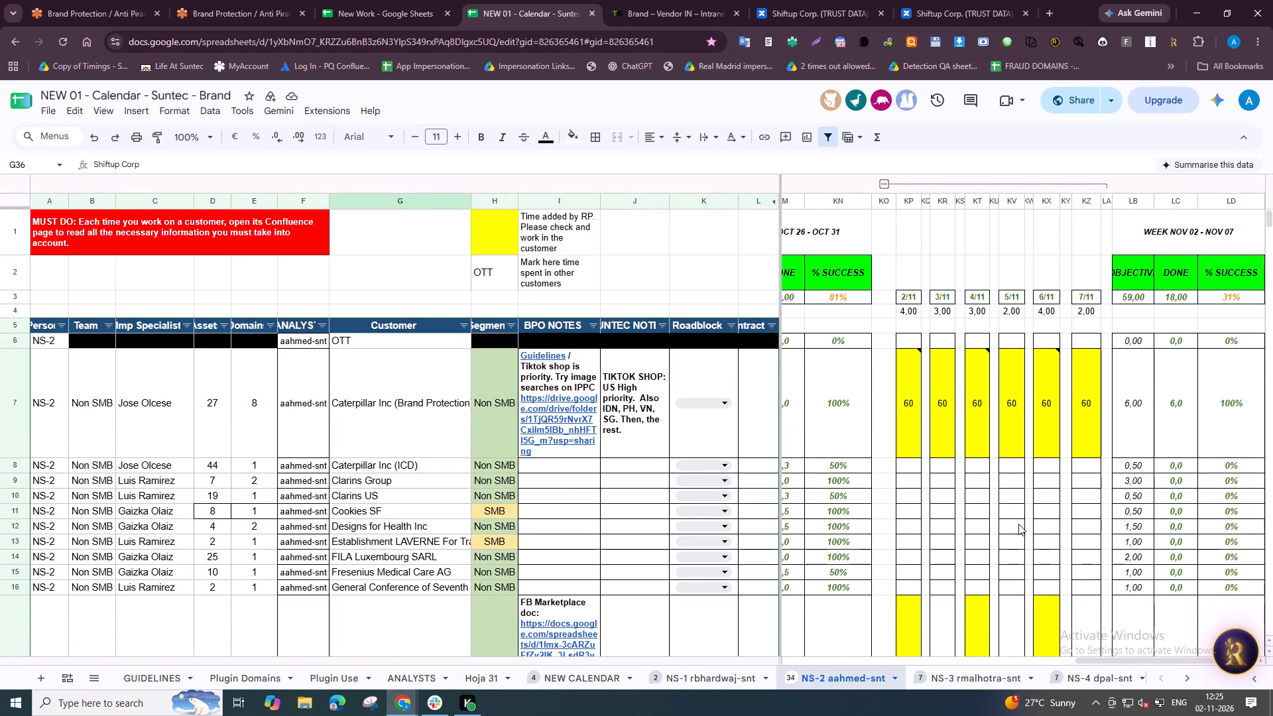
{"action": "scroll", "coordinate": [1018, 524], "scroll_direction": "down", "scroll_amount": 2}
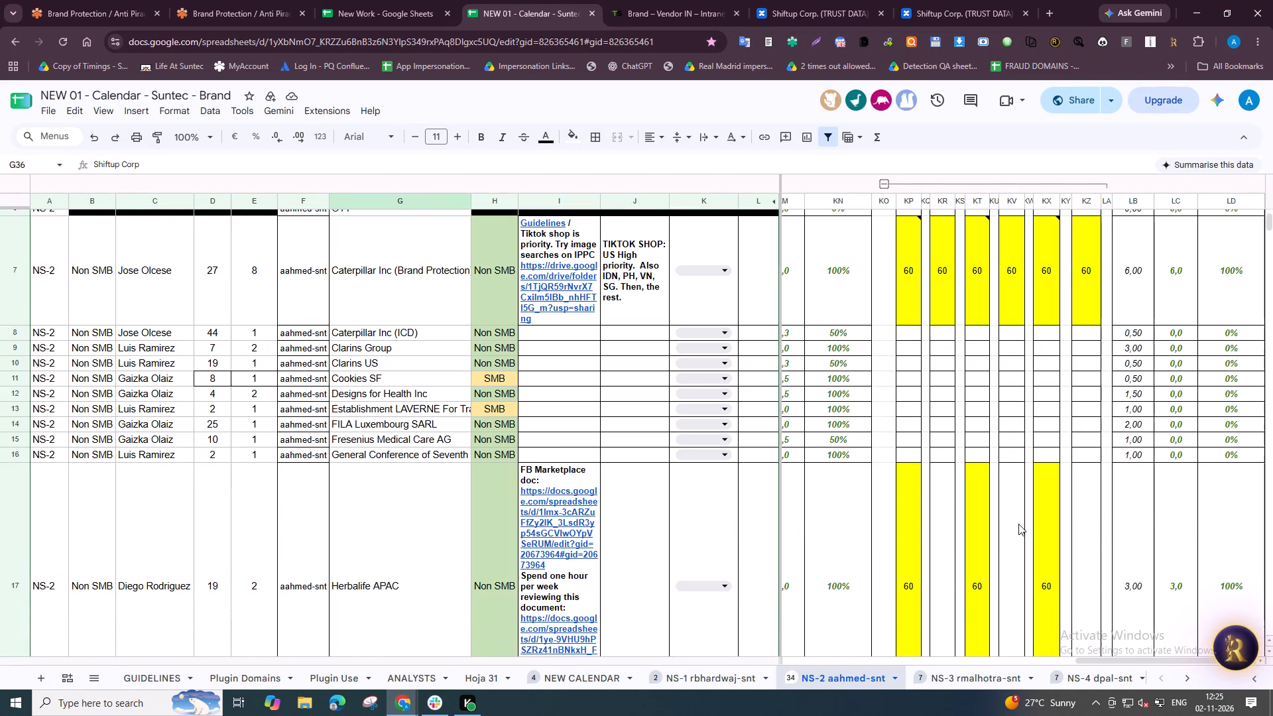
{"action": "left_click", "coordinate": [23, 409]}
{"action": "left_click", "coordinate": [910, 409]}
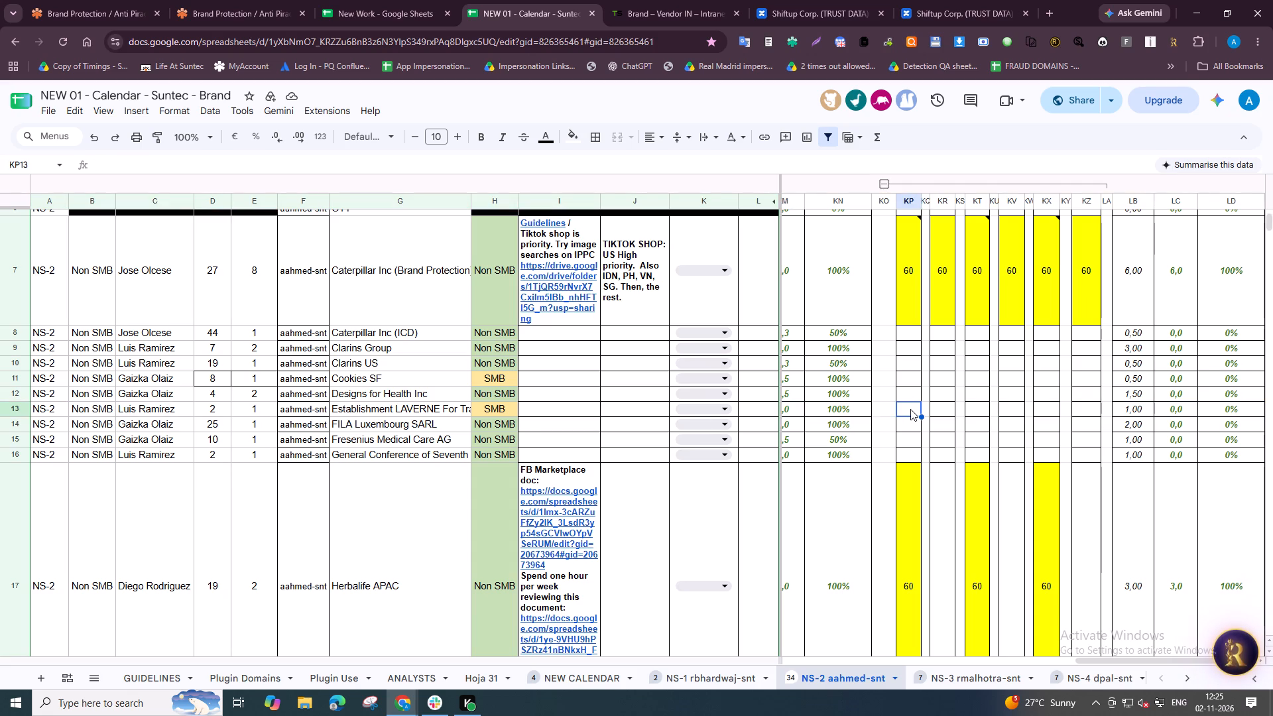
{"action": "type", "text": "30"}
{"action": "key", "text": "Down"}
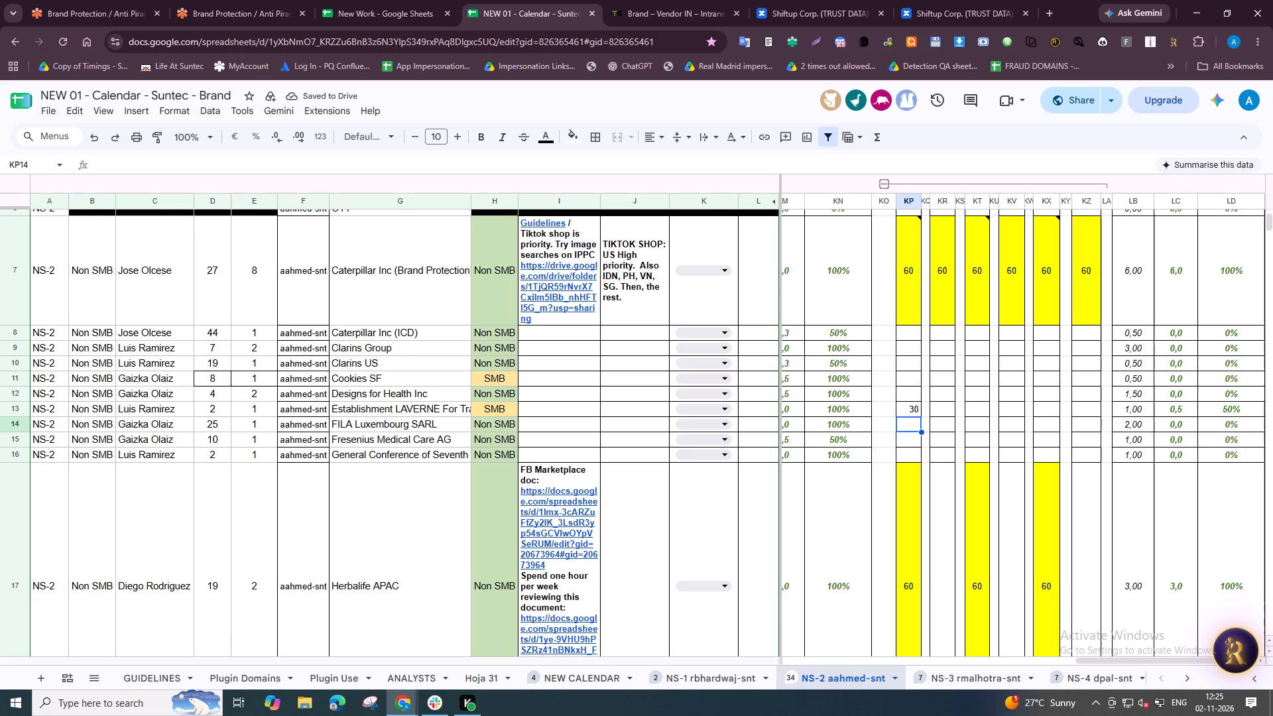
Enter 60 for the General Conference of Seventh customer under 2/11, in cell KP16.
{"action": "key", "text": "Down"}
{"action": "key", "text": "Down"}
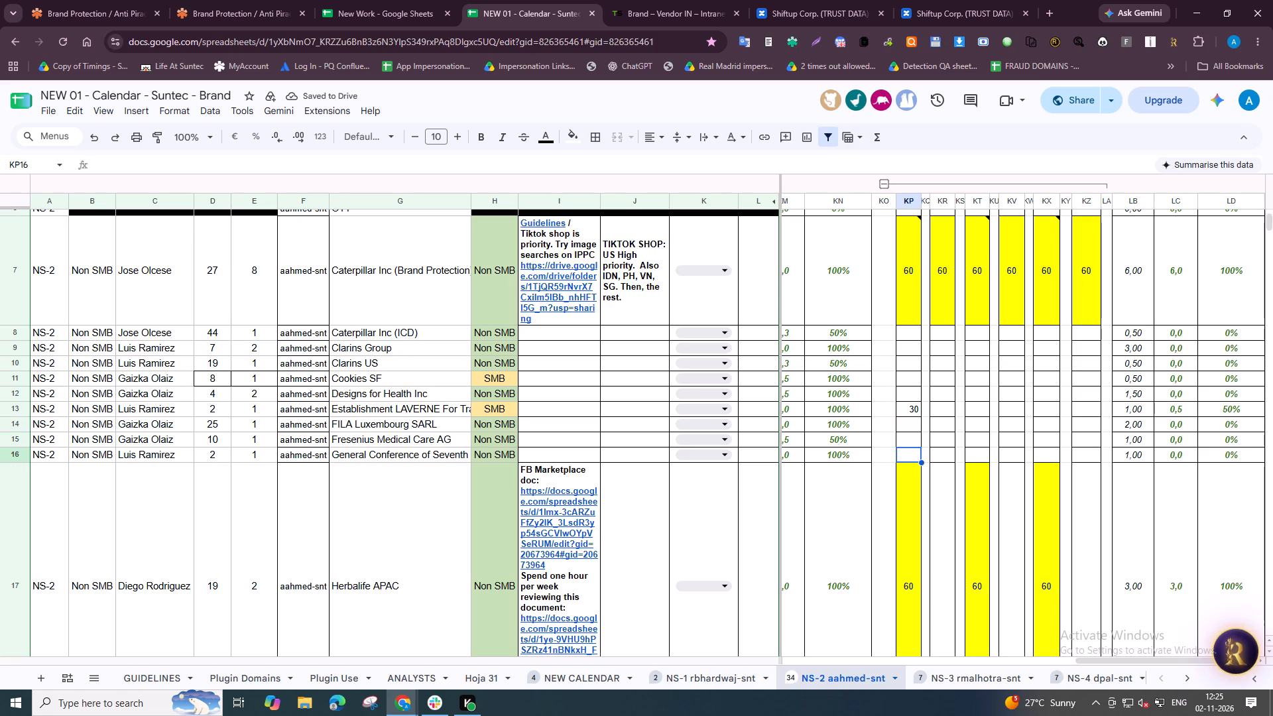
{"action": "type", "text": "60"}
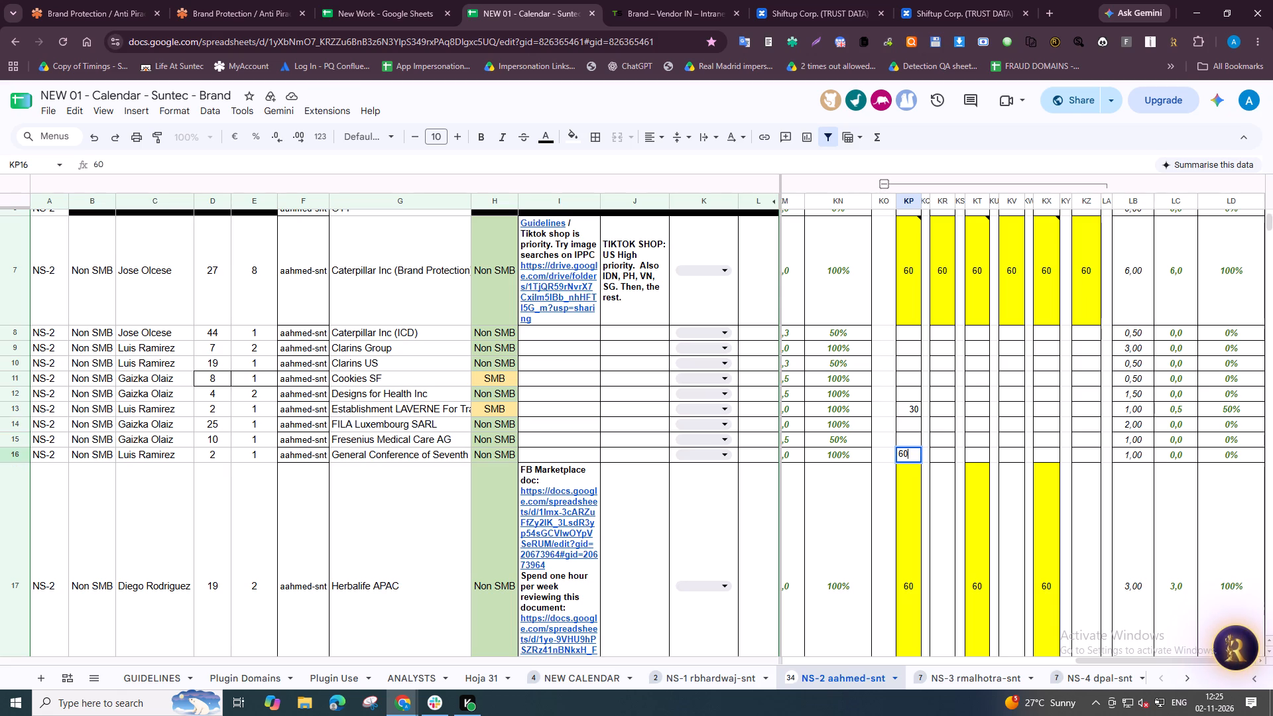
{"action": "key", "text": "Up"}
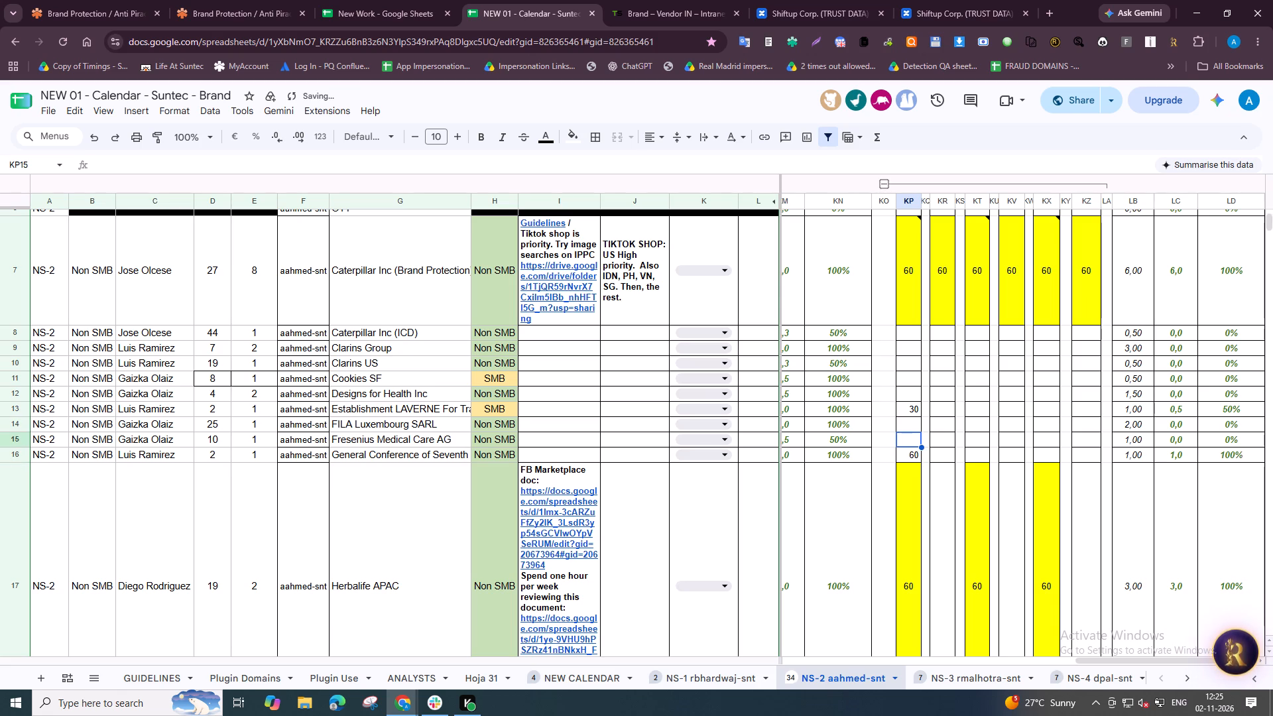
Enter 60 for Kindred Bravely under 2/11, in cell KP23.
{"action": "key", "text": "Down"}
{"action": "key", "text": "Down"}
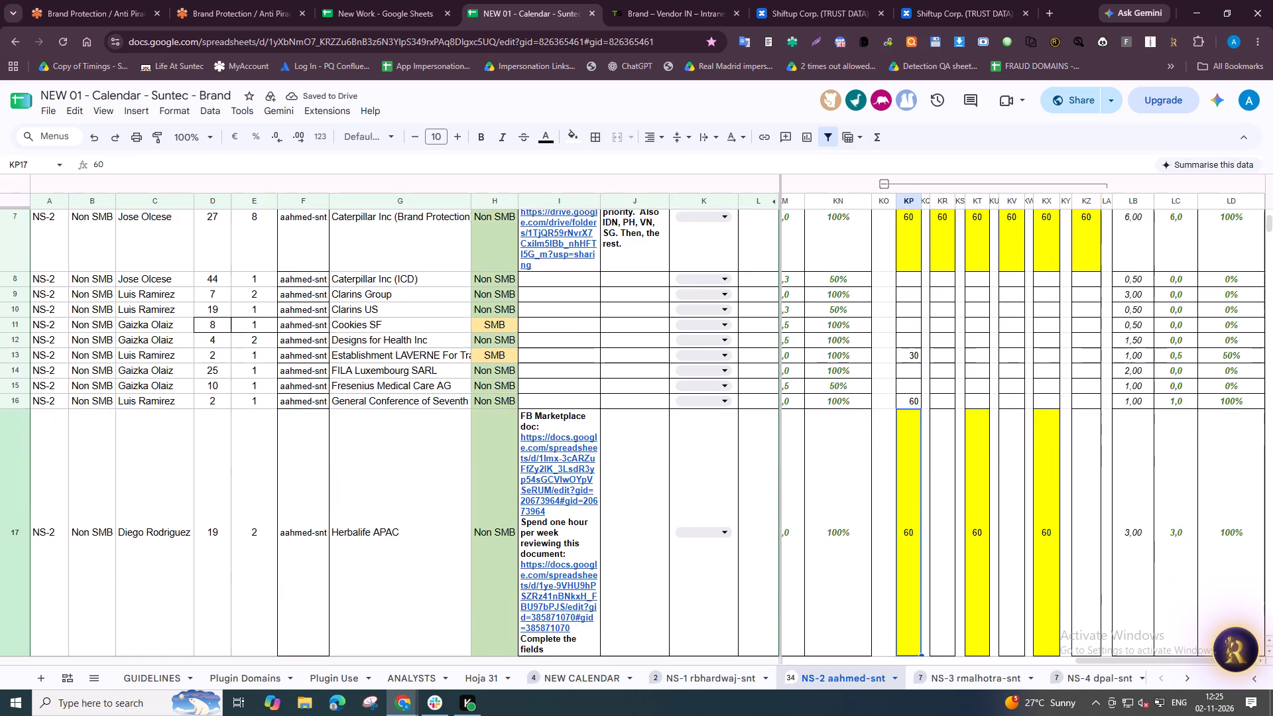
{"action": "key", "text": "Down"}
{"action": "key", "text": "Down"}
{"action": "key", "text": "Down"}
{"action": "key", "text": "Down"}
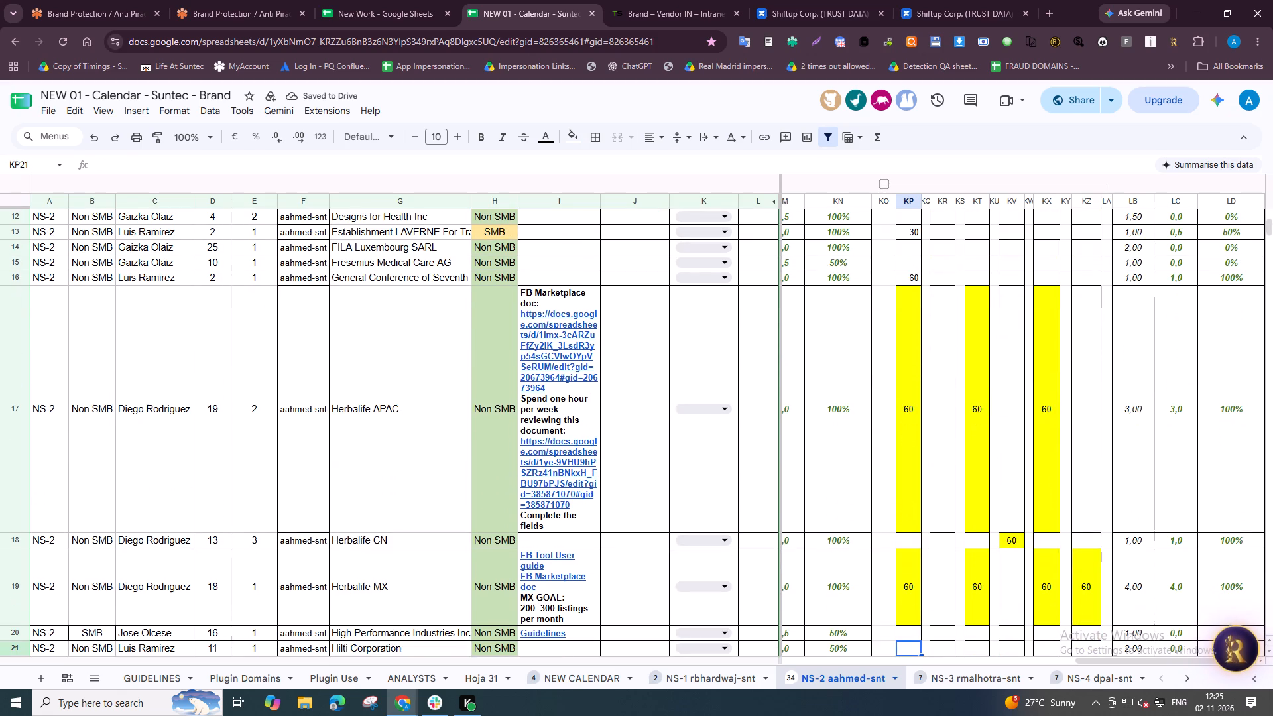
{"action": "key", "text": "Down"}
{"action": "key", "text": "Down"}
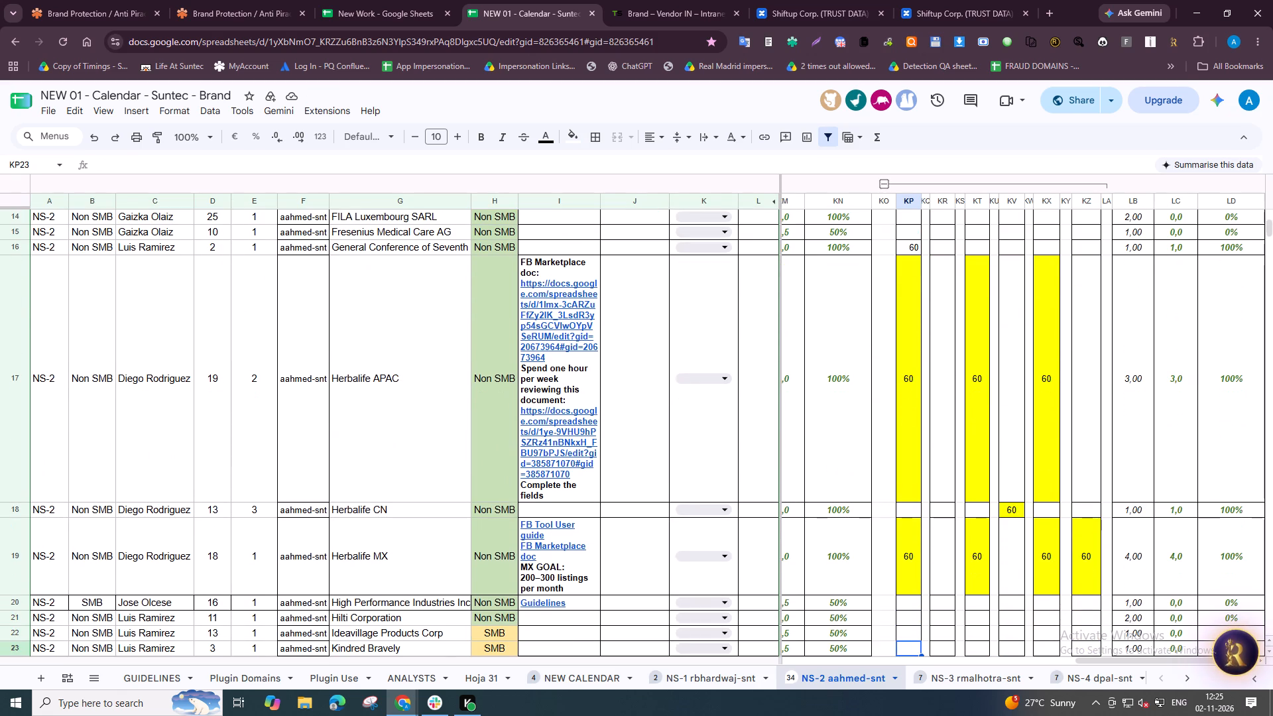
{"action": "key", "text": "Down"}
{"action": "key", "text": "Up"}
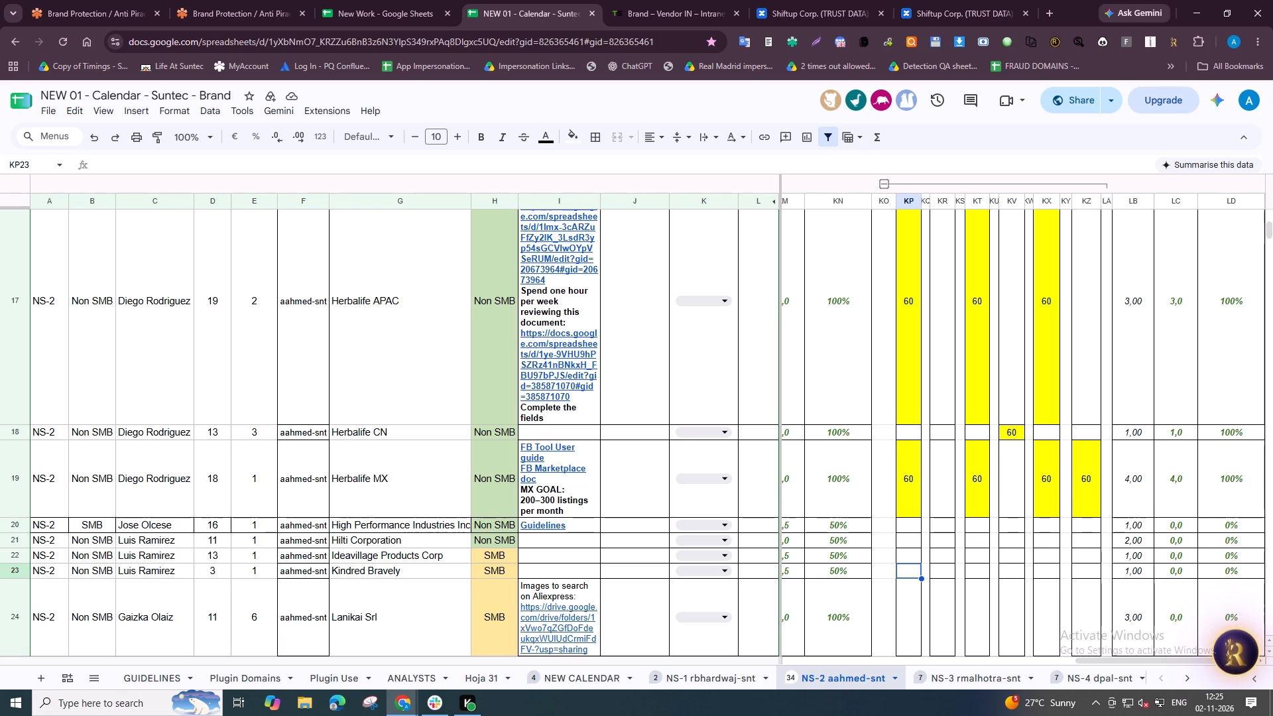
{"action": "key", "text": "Up"}
{"action": "key", "text": "Down"}
{"action": "type", "text": "60"}
{"action": "key", "text": "Up"}
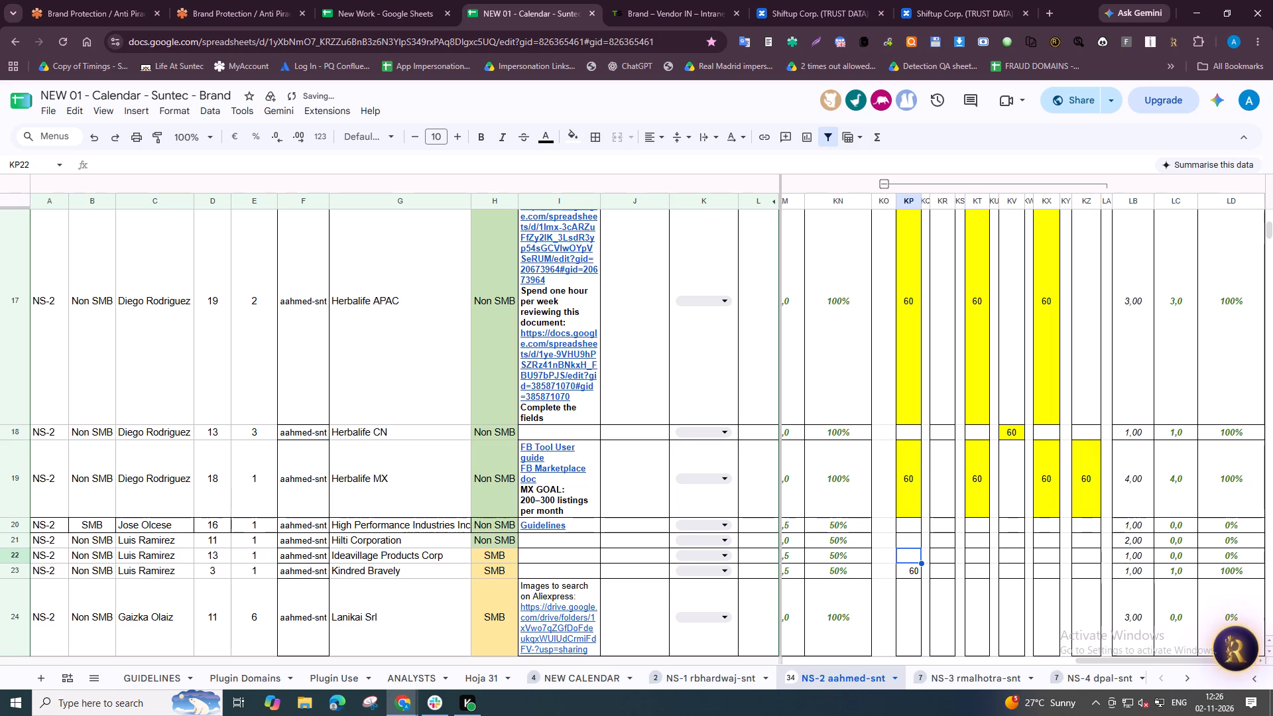
Enter 30 for Ideavillage Products Corp under 2/11, in cell KP22.
{"action": "key", "text": "Down"}
{"action": "key", "text": "Up"}
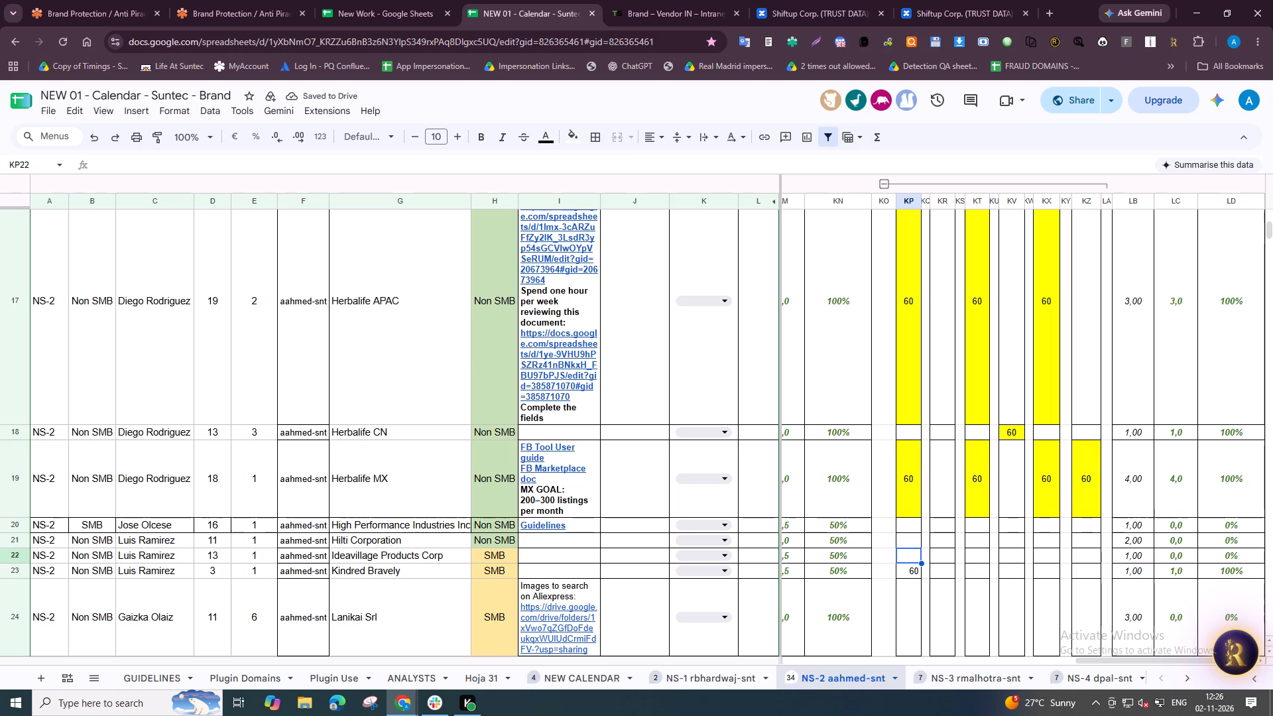
{"action": "type", "text": "30"}
{"action": "key", "text": "Up"}
Check the sum of the 2/11 entries from Caterpillar in KP7 down to Wiley X Inc in KP40.
{"action": "scroll", "coordinate": [935, 403], "scroll_direction": "up", "scroll_amount": 10}
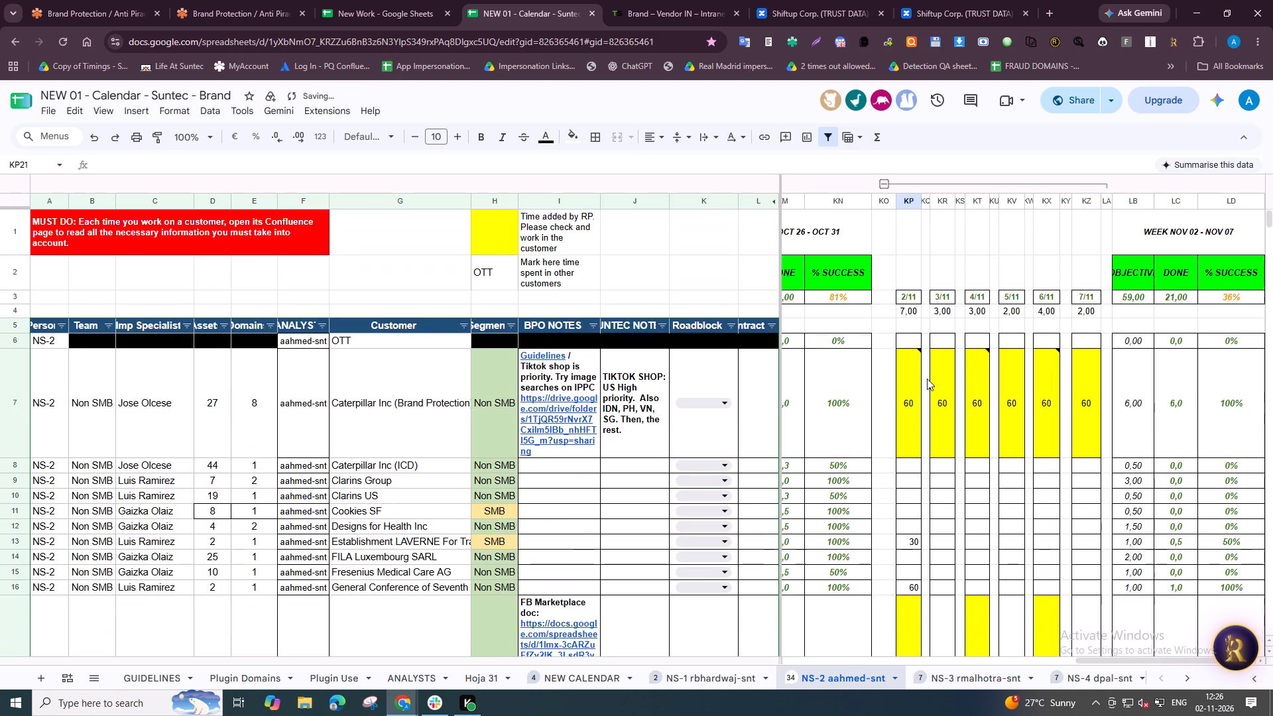
{"action": "left_click", "coordinate": [913, 375]}
{"action": "scroll", "coordinate": [903, 500], "scroll_direction": "down", "scroll_amount": 17}
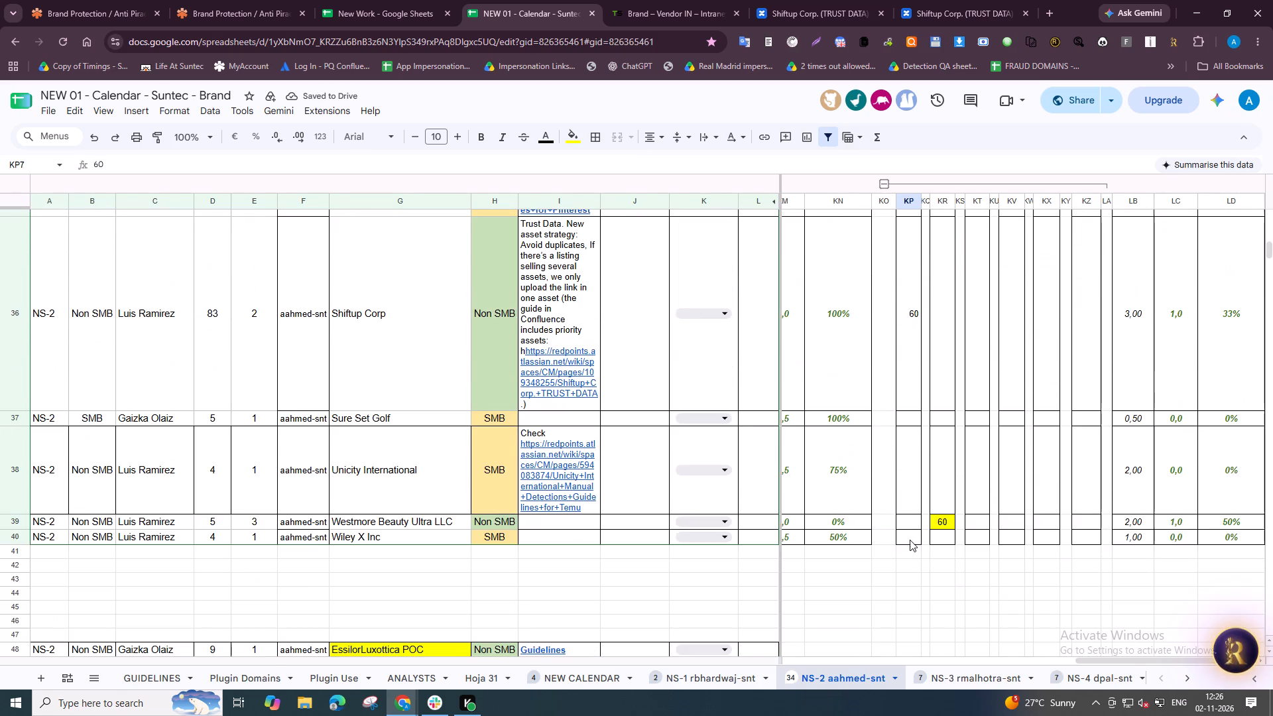
{"action": "left_click", "coordinate": [910, 540], "text": "shift"}
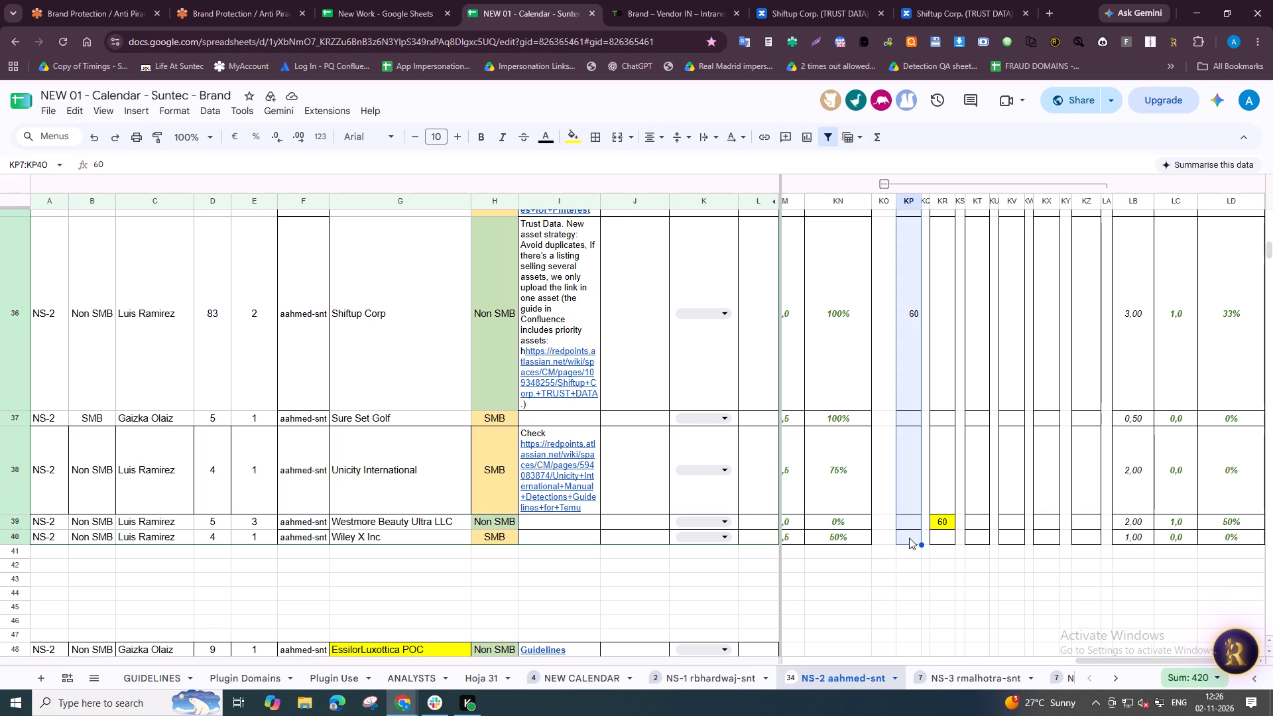
Enter 60 for Secto Design OY under 2/11, in cell KP35.
{"action": "scroll", "coordinate": [909, 538], "scroll_direction": "up", "scroll_amount": 4}
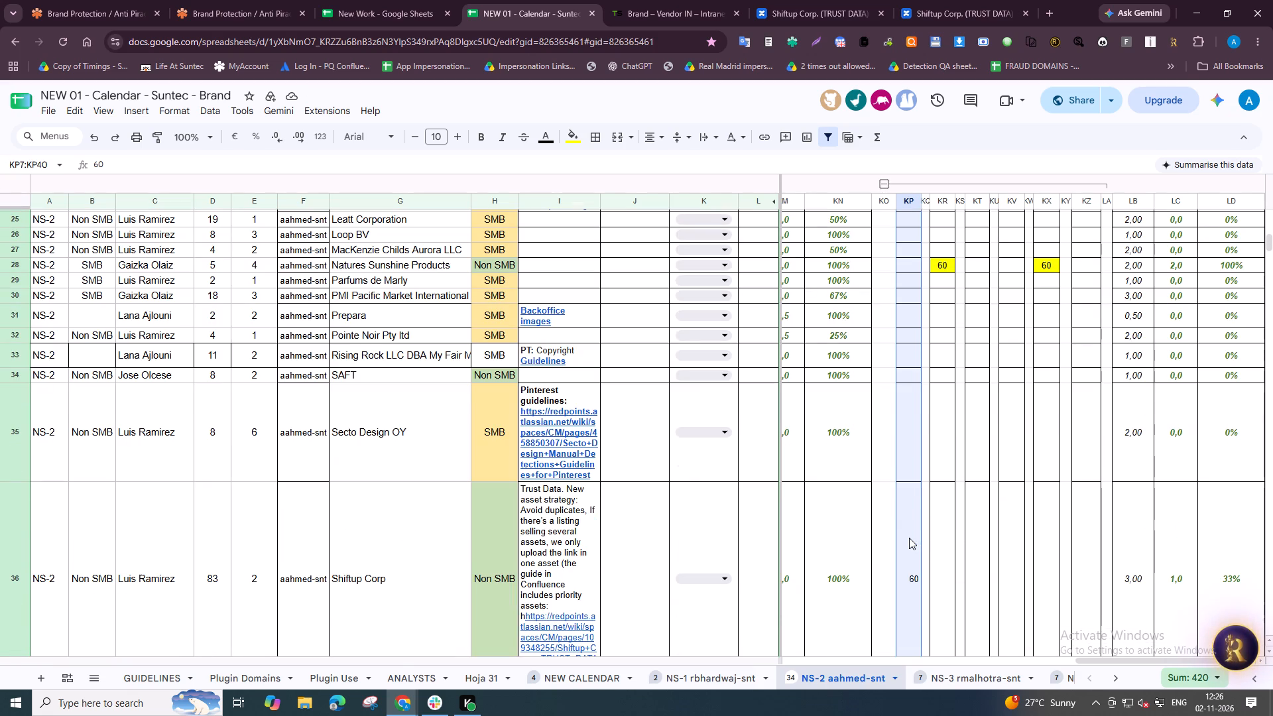
{"action": "left_click", "coordinate": [912, 462]}
{"action": "type", "text": "60"}
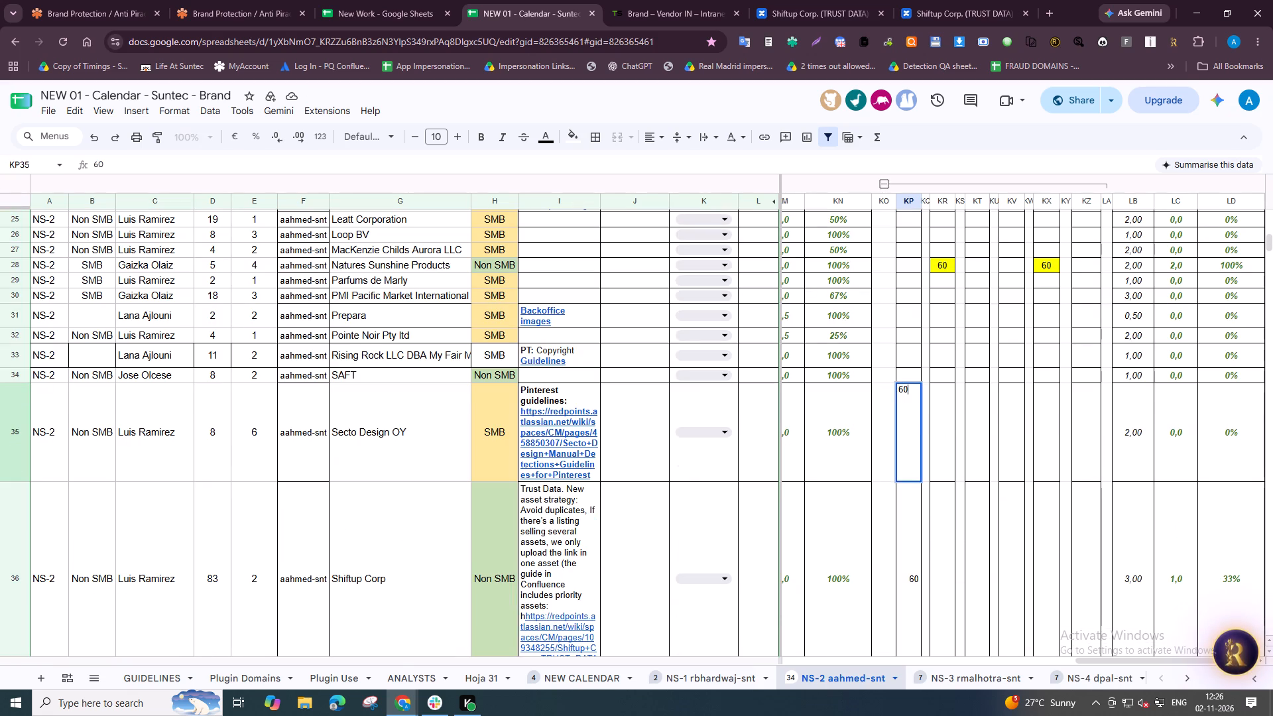
{"action": "key", "text": "Up"}
Fill Shiftup Corp's 2/11 cell, KP36, with light orange.
{"action": "scroll", "coordinate": [912, 462], "scroll_direction": "down", "scroll_amount": 5}
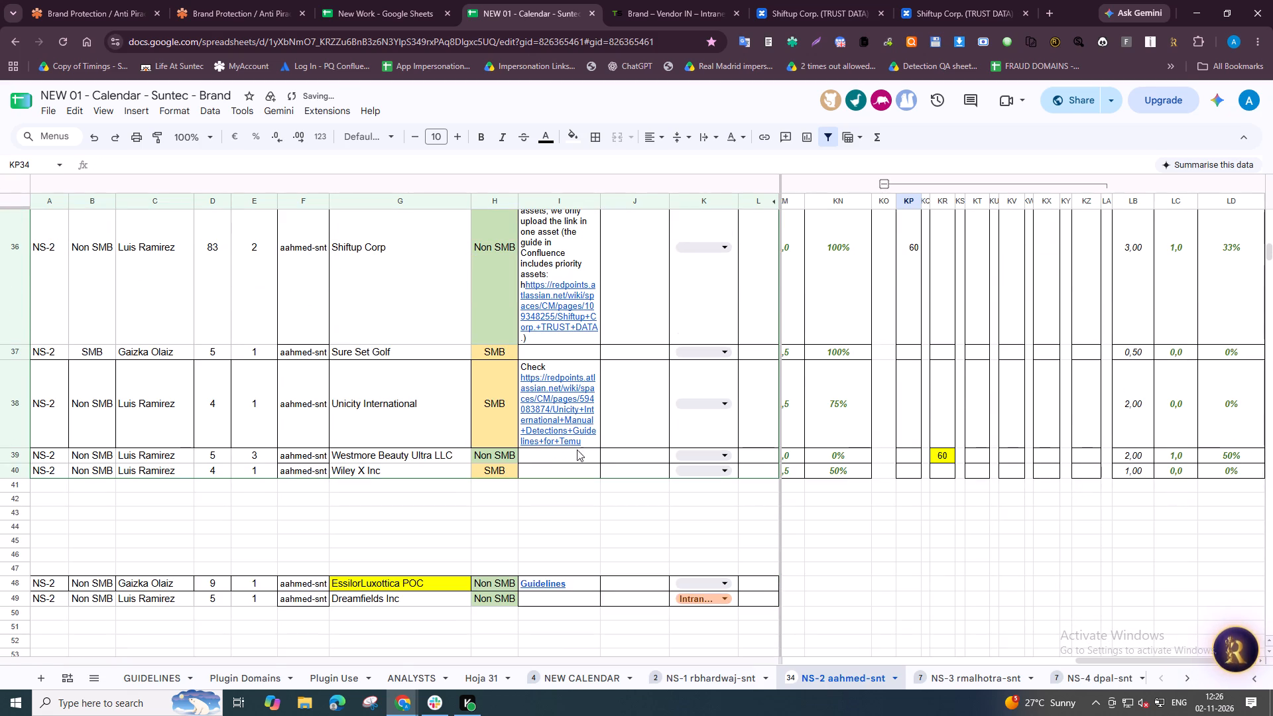
{"action": "scroll", "coordinate": [422, 422], "scroll_direction": "up", "scroll_amount": 2}
{"action": "left_click", "coordinate": [904, 354]}
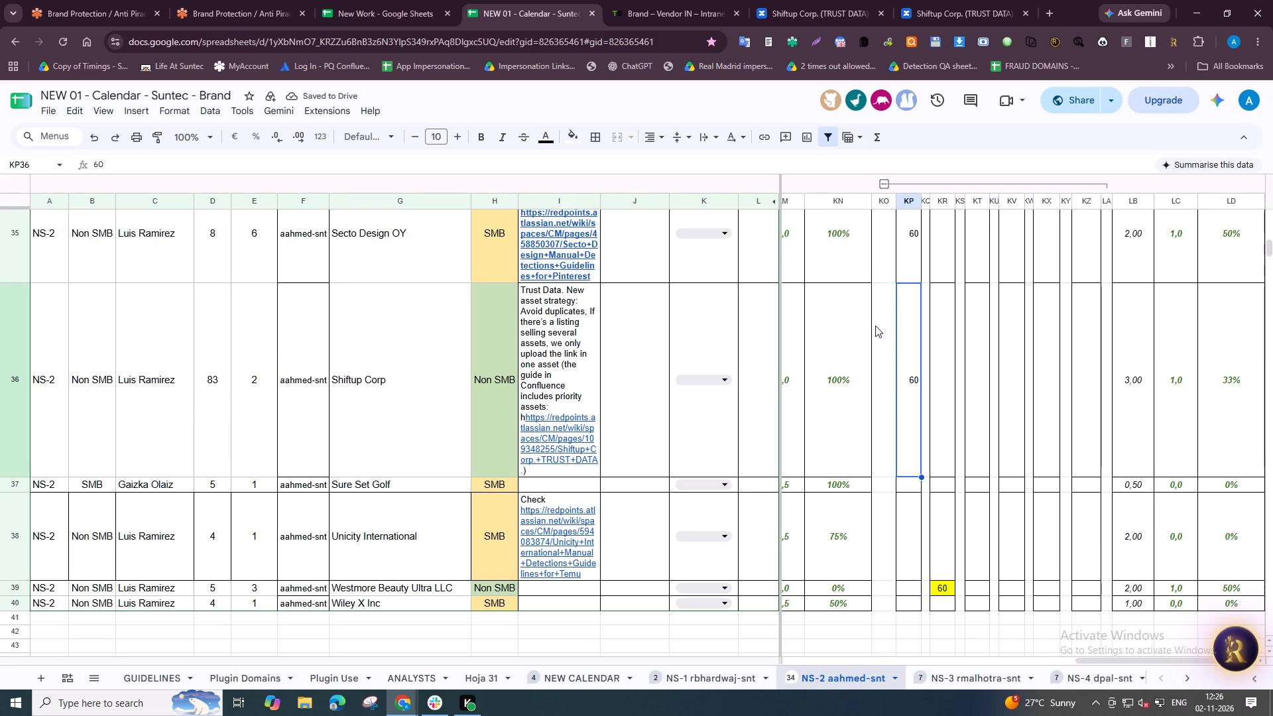
{"action": "left_click", "coordinate": [568, 141]}
{"action": "left_click", "coordinate": [622, 211]}
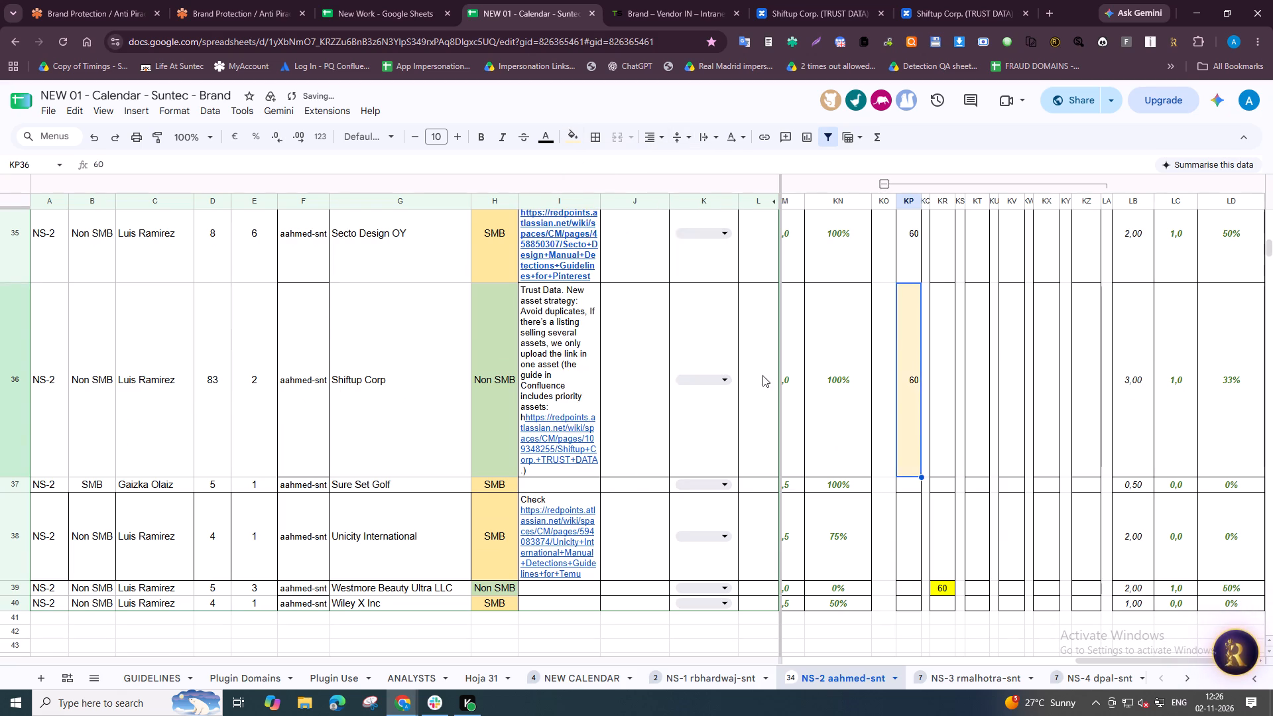
Create a temporary filter view covering the entire NS-2 calendar sheet.
{"action": "scroll", "coordinate": [954, 446], "scroll_direction": "up", "scroll_amount": 10}
{"action": "scroll", "coordinate": [892, 281], "scroll_direction": "up", "scroll_amount": 6}
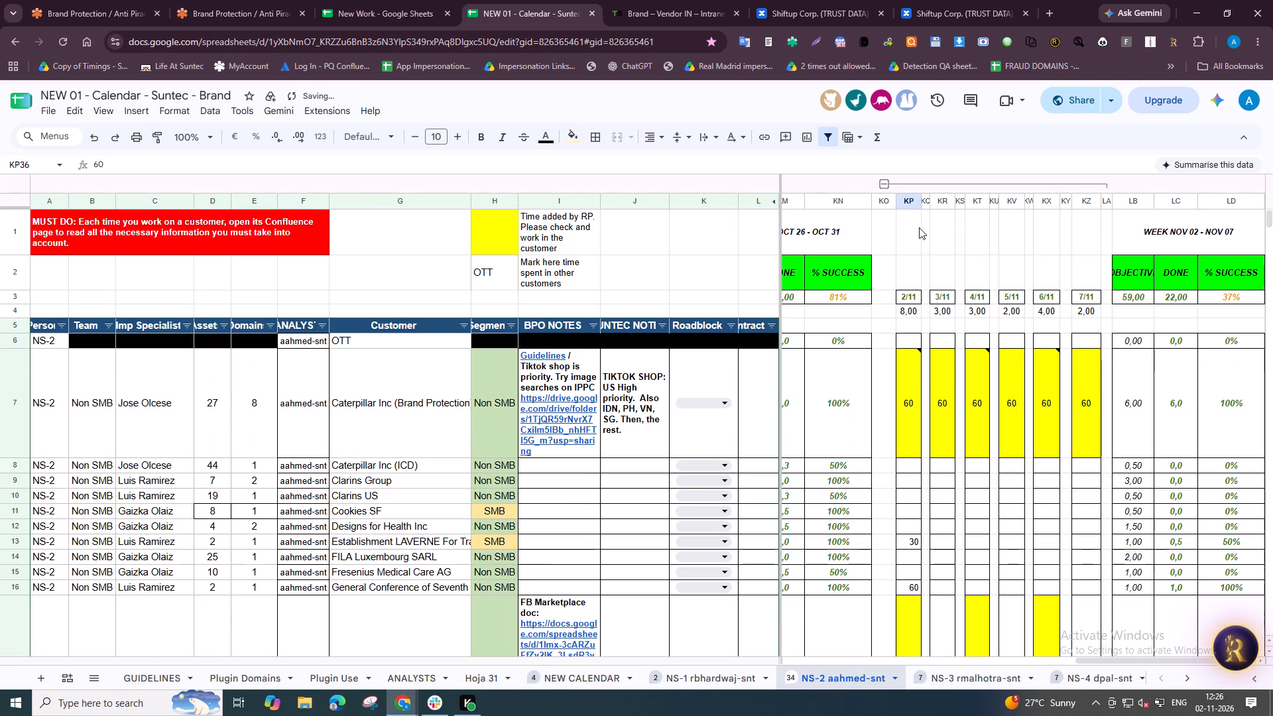
{"action": "scroll", "coordinate": [910, 296], "scroll_direction": "up", "scroll_amount": 5}
{"action": "left_click", "coordinate": [911, 243]}
{"action": "key", "text": "ctrl+a"}
{"action": "key", "text": "ctrl+a"}
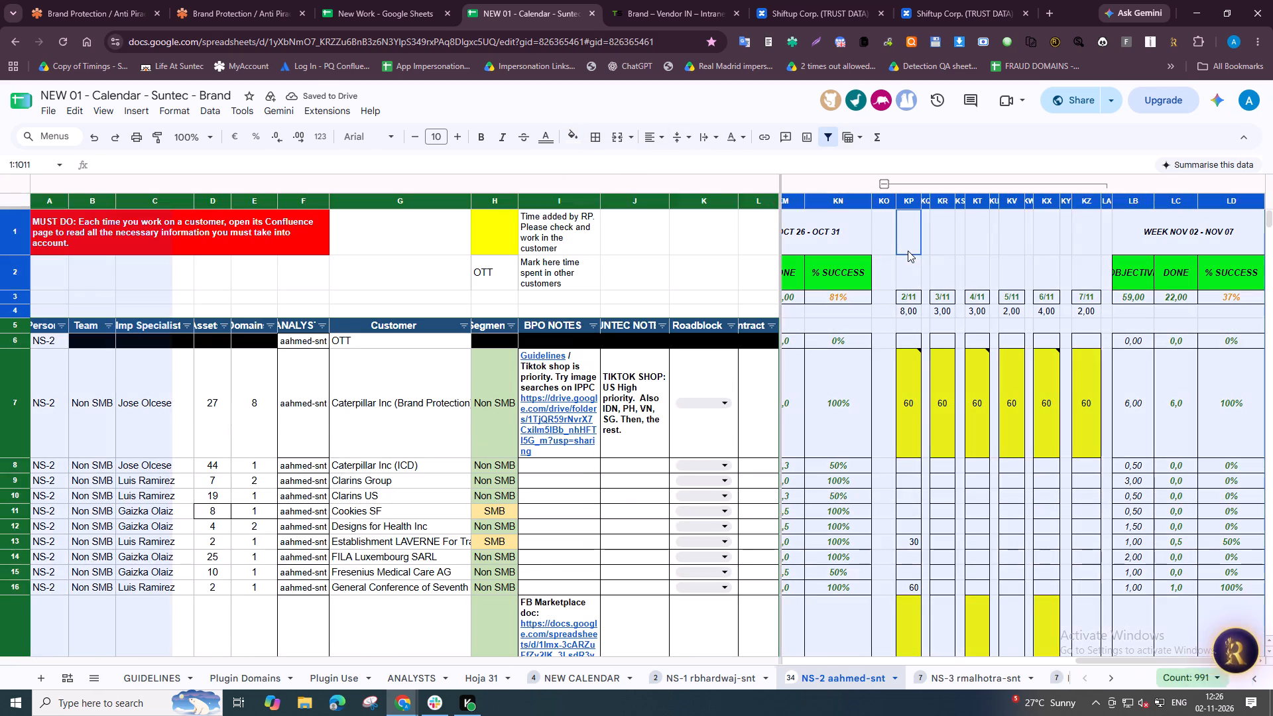
{"action": "key", "text": "ctrl+a"}
{"action": "left_click", "coordinate": [868, 137]}
{"action": "left_click", "coordinate": [855, 137]}
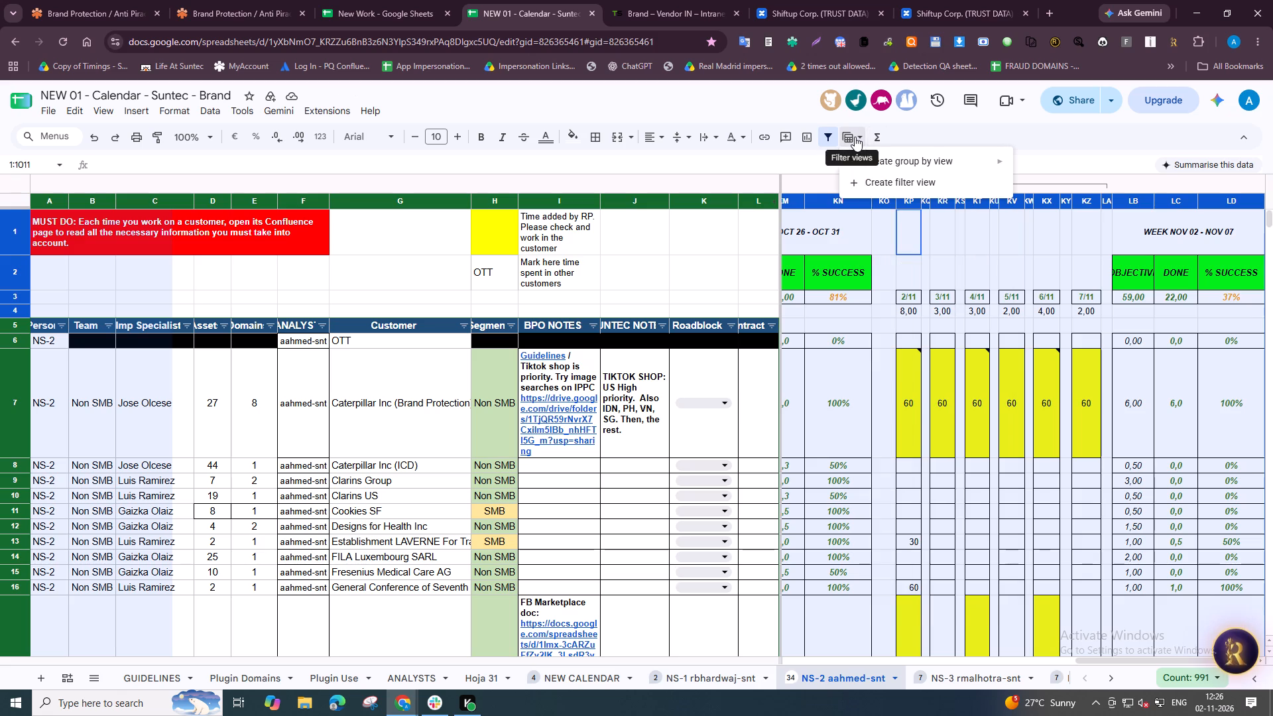
{"action": "left_click", "coordinate": [871, 186]}
{"action": "left_click", "coordinate": [927, 266]}
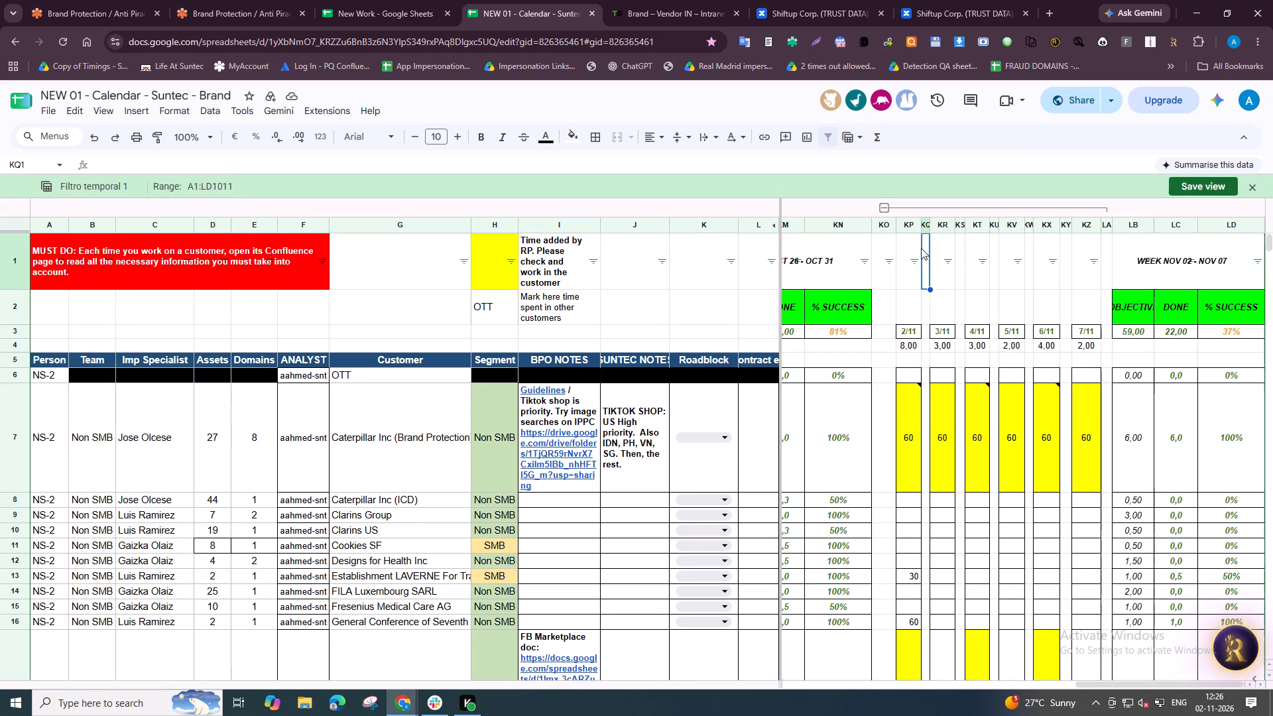
Filter the 2/11 column, KP, by values to exclude the blank rows.
{"action": "left_click", "coordinate": [916, 253]}
{"action": "left_click", "coordinate": [916, 259]}
{"action": "left_click", "coordinate": [825, 477]}
{"action": "left_click", "coordinate": [888, 585]}
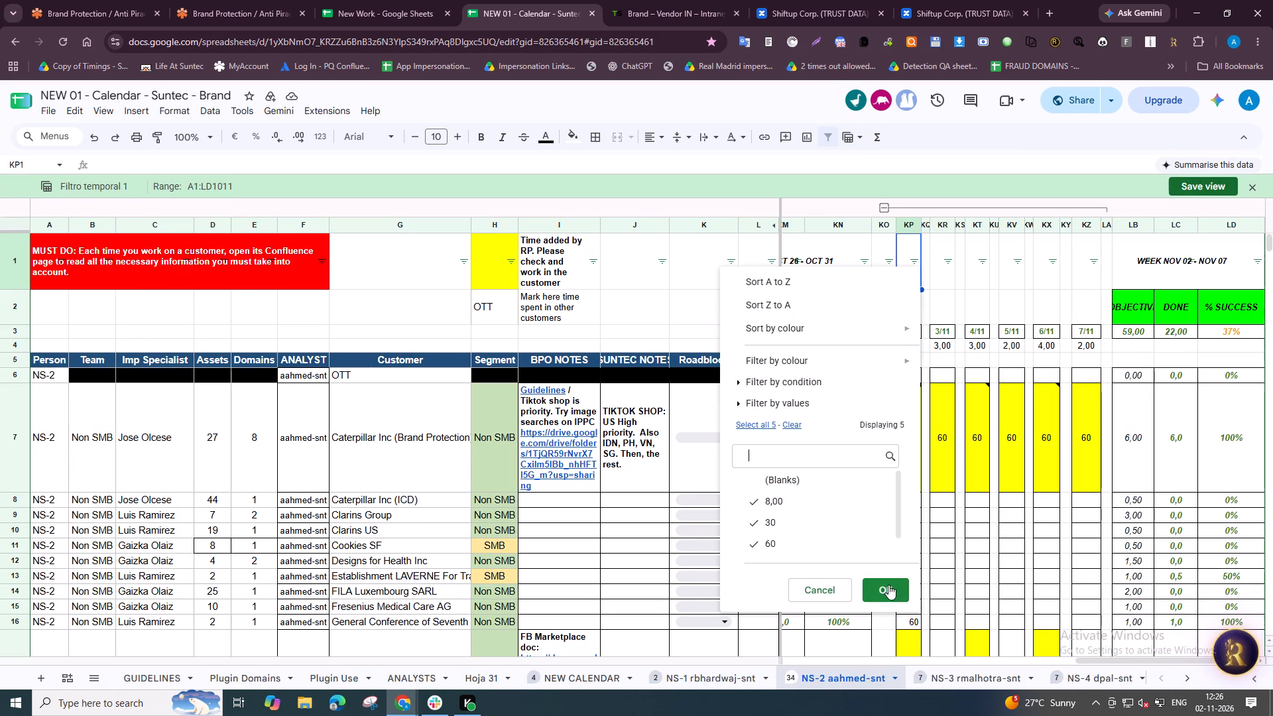
Copy the names Establishment LAVERNE, General Conference, Ideavillage, Kindred Bravely and Secto Design from NS-2 into New Work, values only, from G28336.
{"action": "left_click", "coordinate": [444, 436]}
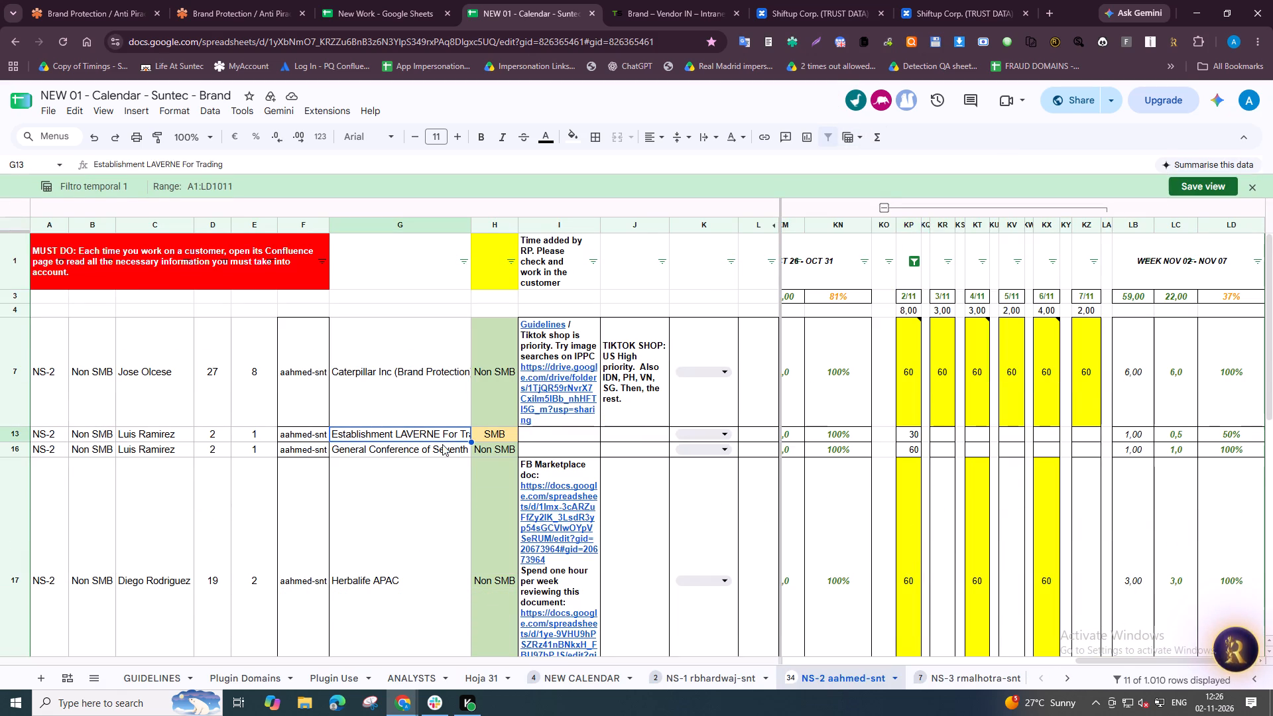
{"action": "left_click", "coordinate": [440, 453], "text": "ctrl"}
{"action": "scroll", "coordinate": [438, 462], "scroll_direction": "down", "scroll_amount": 5}
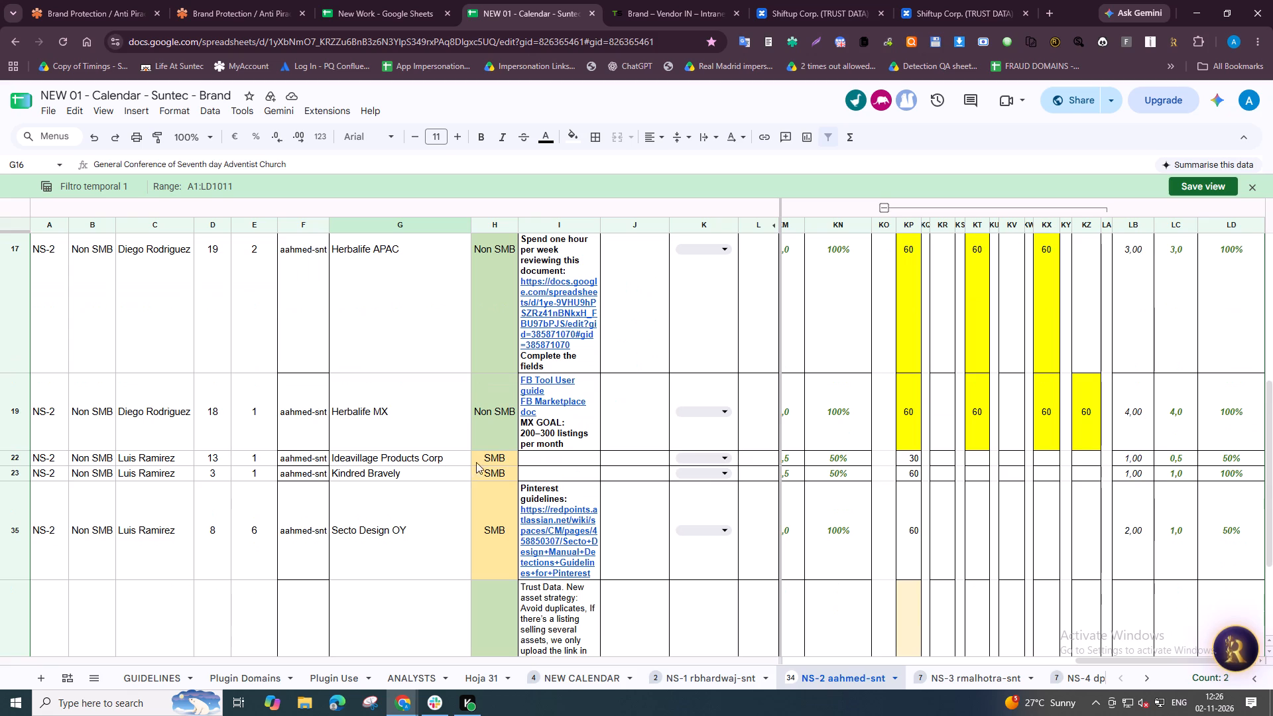
{"action": "left_click", "coordinate": [455, 463], "text": "ctrl"}
{"action": "left_click", "coordinate": [452, 470], "text": "ctrl"}
{"action": "scroll", "coordinate": [455, 471], "scroll_direction": "down", "scroll_amount": 2}
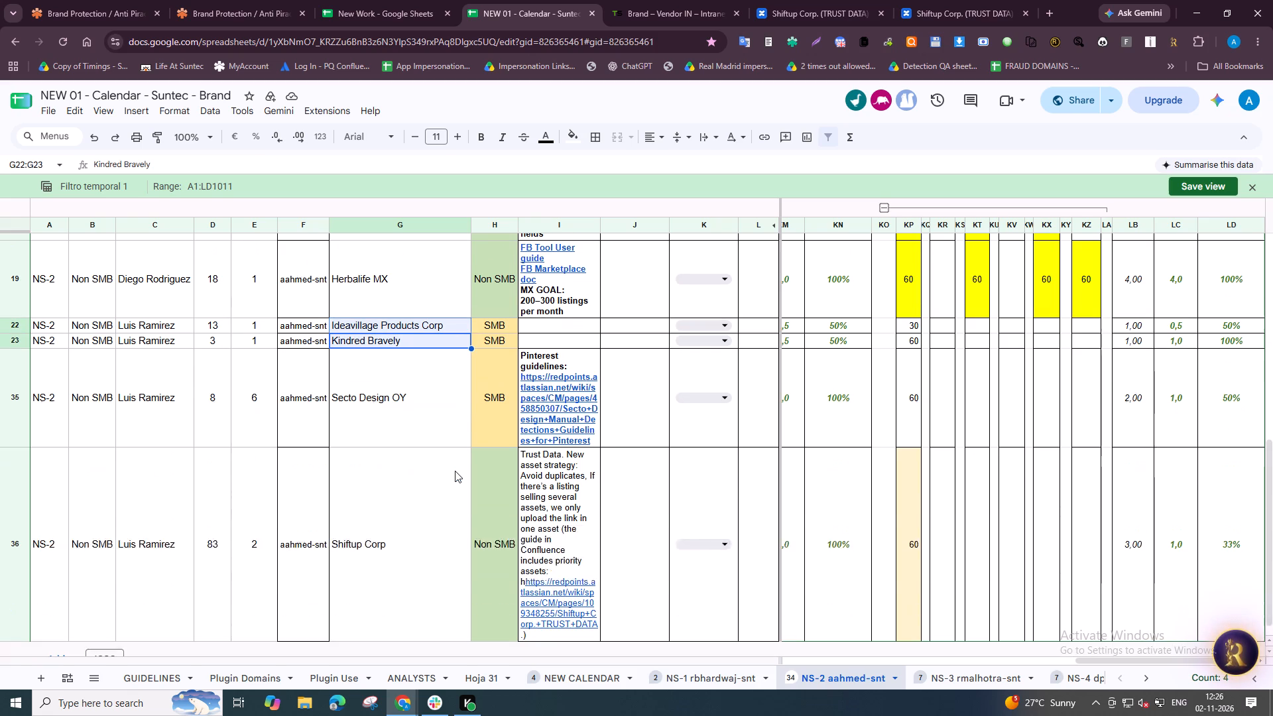
{"action": "left_click", "coordinate": [435, 418], "text": "ctrl"}
{"action": "key", "text": "ctrl+c"}
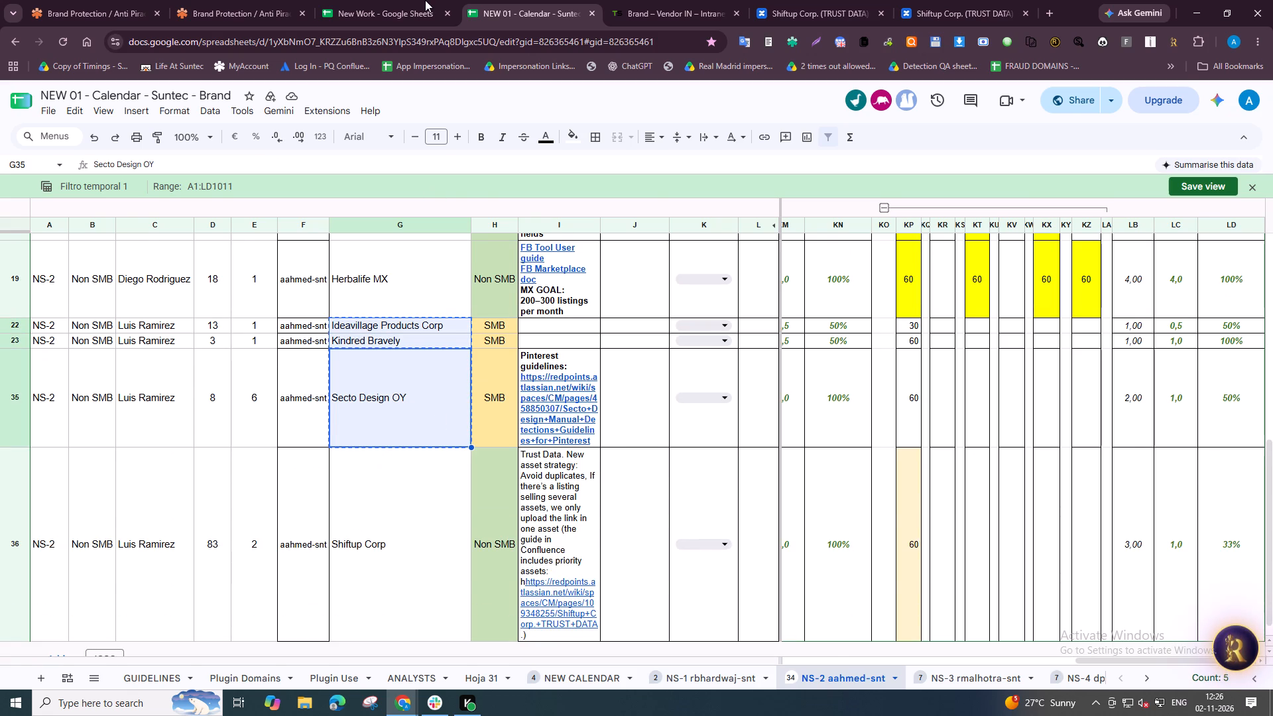
{"action": "left_click", "coordinate": [424, 0]}
{"action": "left_click", "coordinate": [826, 310]}
{"action": "key", "text": "ctrl+shift+v"}
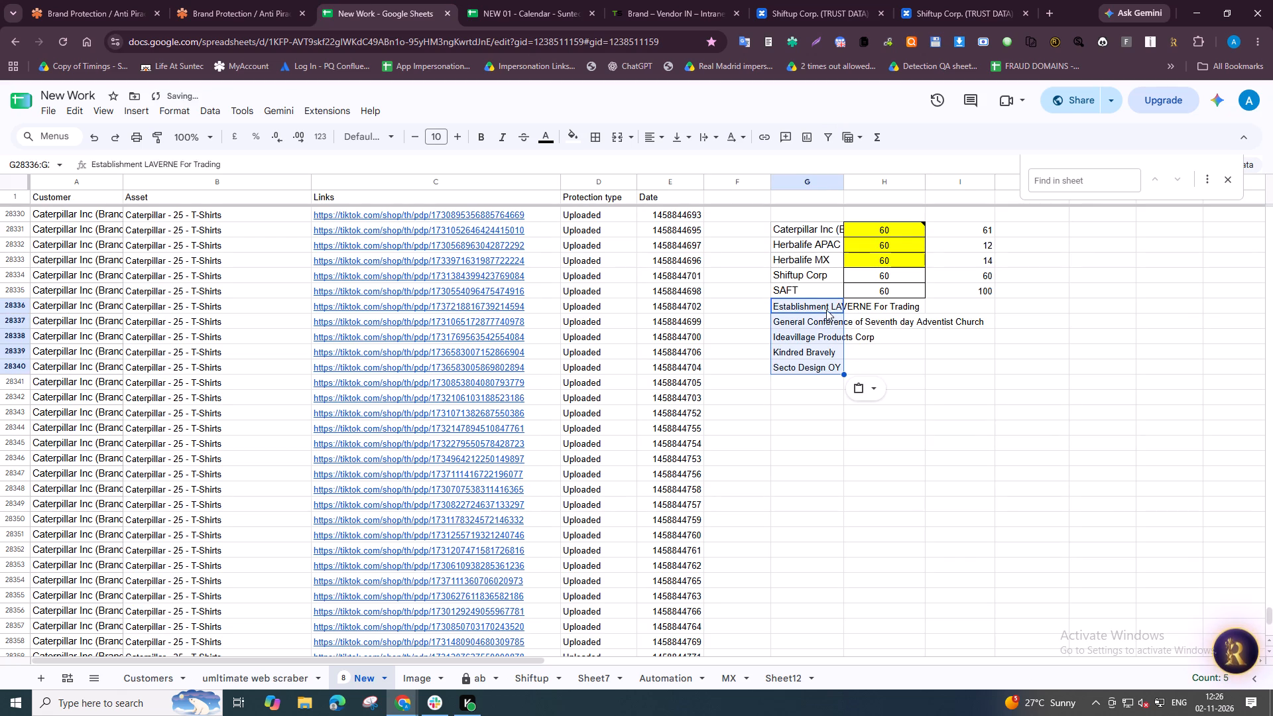
Copy those five customers' 2/11 times (30, 60, 30, 60, 60) into the New Work sheet beside their names, starting at H28336.
{"action": "left_click", "coordinate": [515, 0]}
{"action": "scroll", "coordinate": [802, 285], "scroll_direction": "up", "scroll_amount": 6}
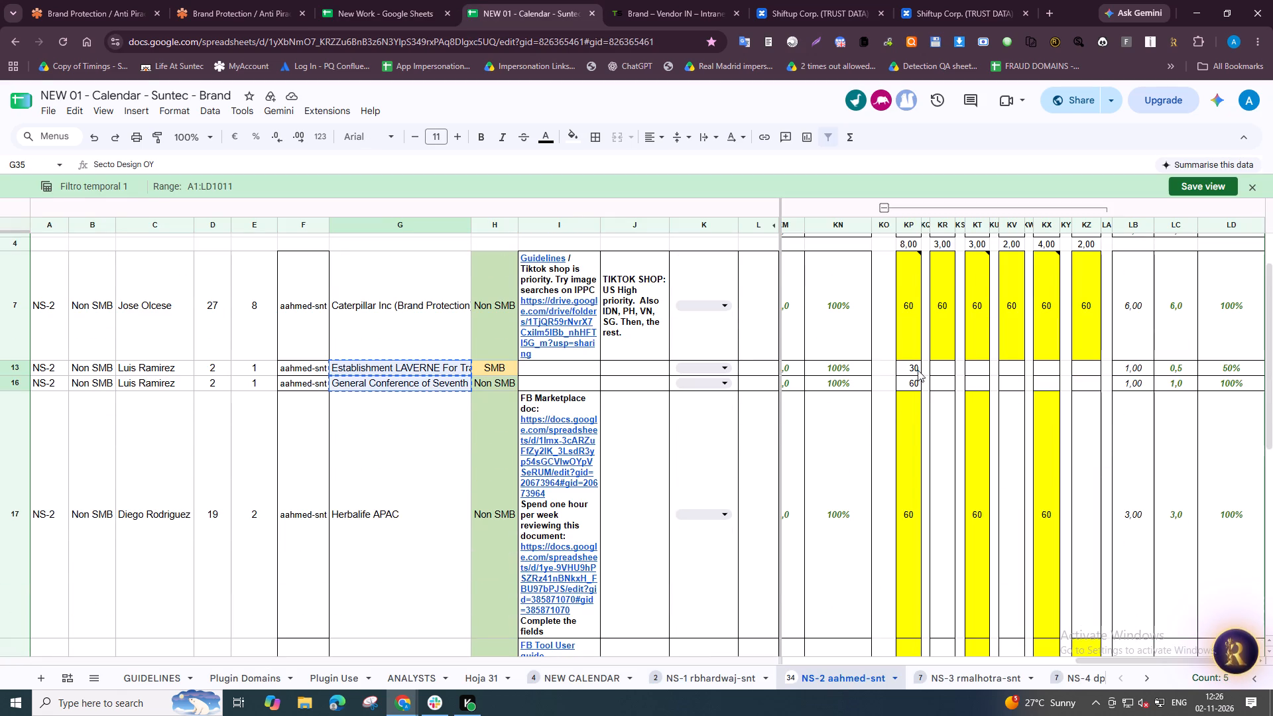
{"action": "left_click", "coordinate": [914, 369]}
{"action": "left_click", "coordinate": [914, 385], "text": "ctrl"}
{"action": "scroll", "coordinate": [914, 397], "scroll_direction": "down", "scroll_amount": 4}
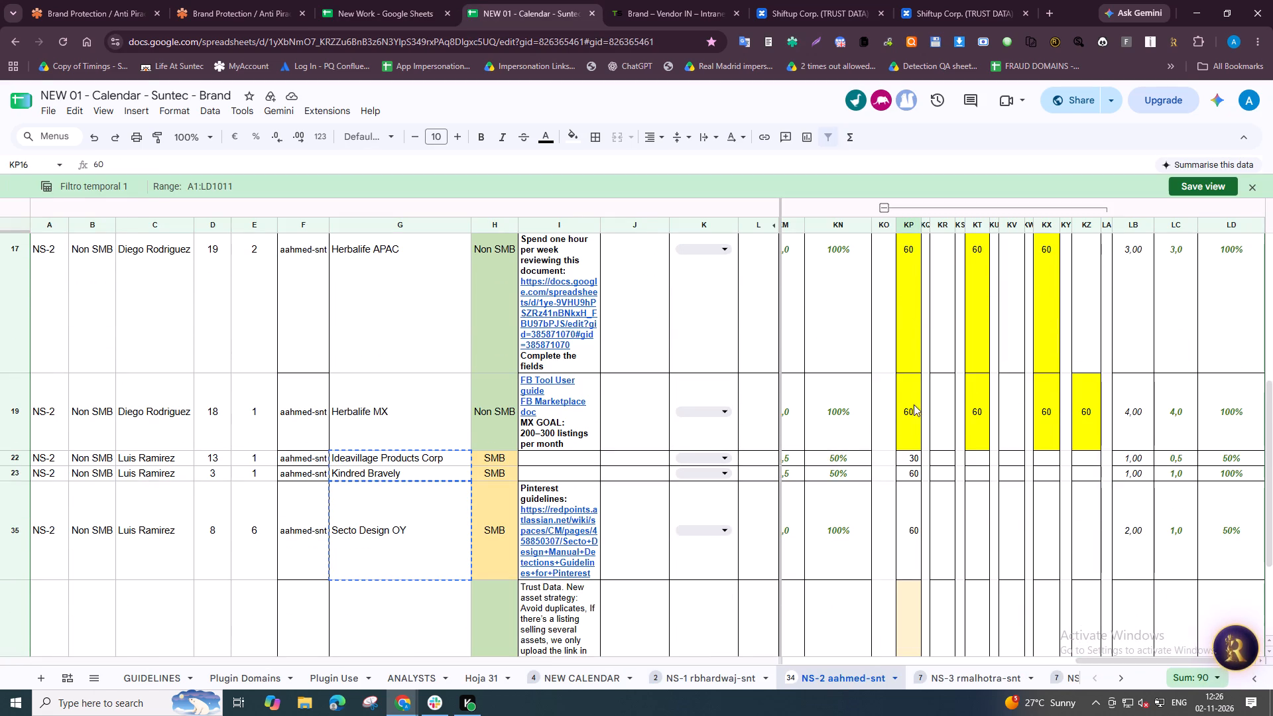
{"action": "left_click", "coordinate": [912, 457], "text": "ctrl"}
{"action": "left_click", "coordinate": [911, 468], "text": "ctrl"}
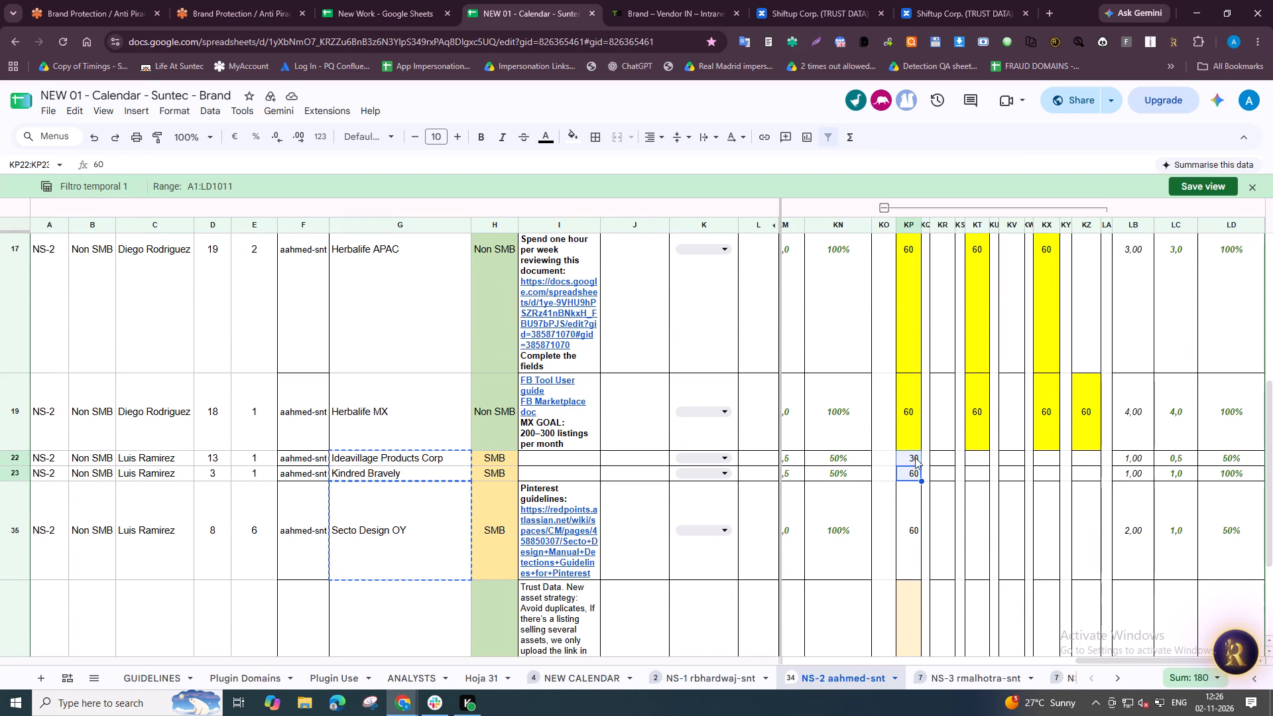
{"action": "scroll", "coordinate": [916, 449], "scroll_direction": "down", "scroll_amount": 3}
{"action": "left_click", "coordinate": [910, 351], "text": "ctrl"}
{"action": "key", "text": "ctrl+c"}
{"action": "left_click", "coordinate": [398, 0]}
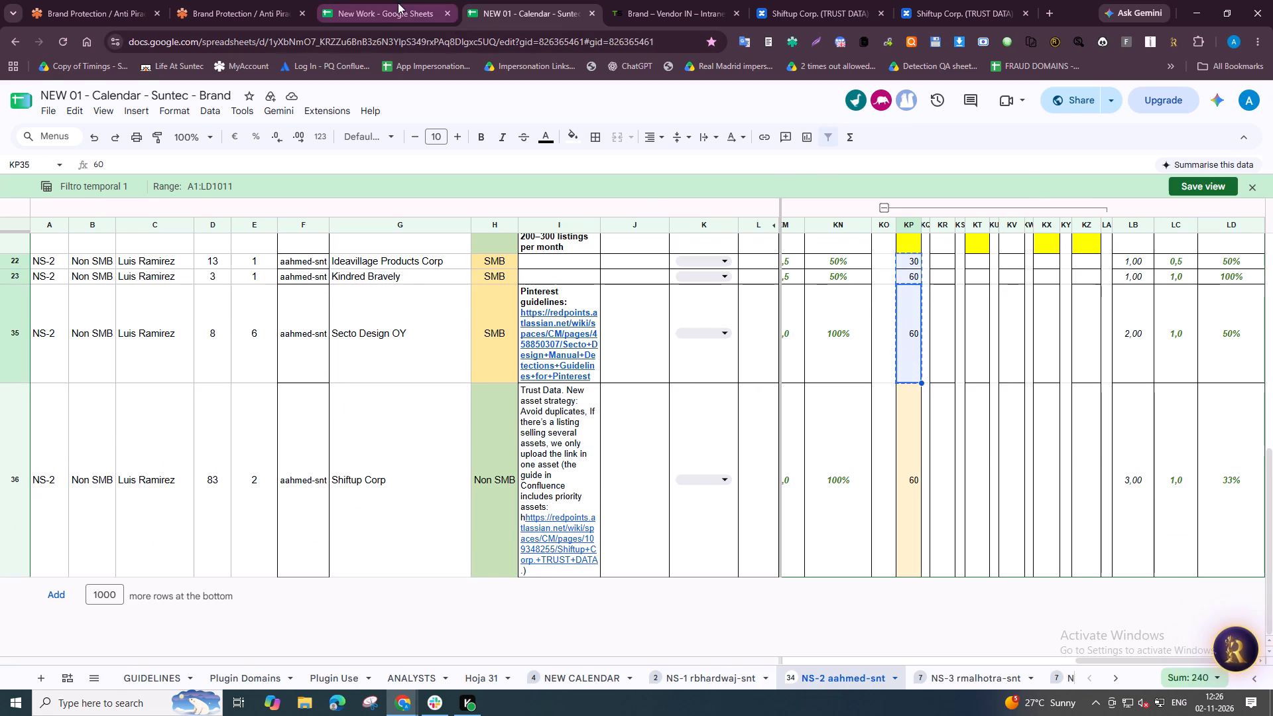
{"action": "left_click", "coordinate": [890, 308]}
{"action": "key", "text": "ctrl+shift+v"}
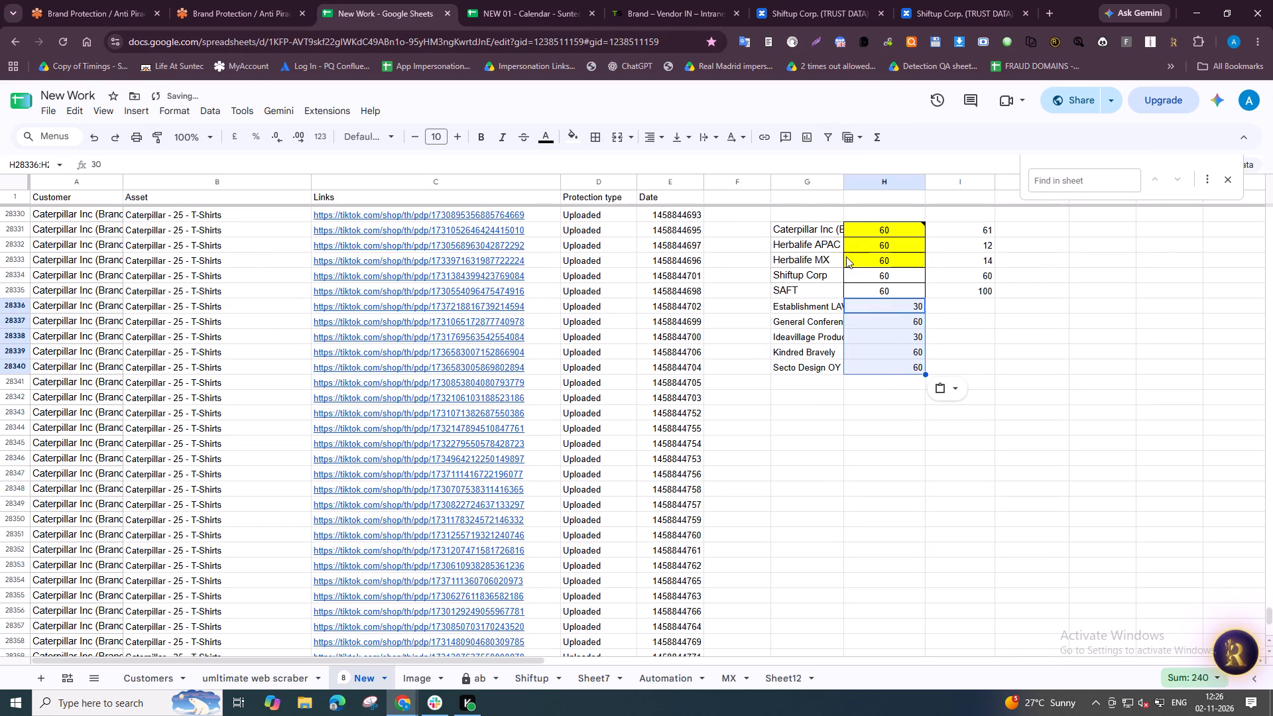
Centre the pasted times in H28336:H28340 horizontally.
{"action": "left_click", "coordinate": [648, 137]}
{"action": "left_click", "coordinate": [677, 168]}
Compare the summed times in New Work column H with the filtered 2/11 times in the NS-2 calendar.
{"action": "left_click", "coordinate": [853, 365]}
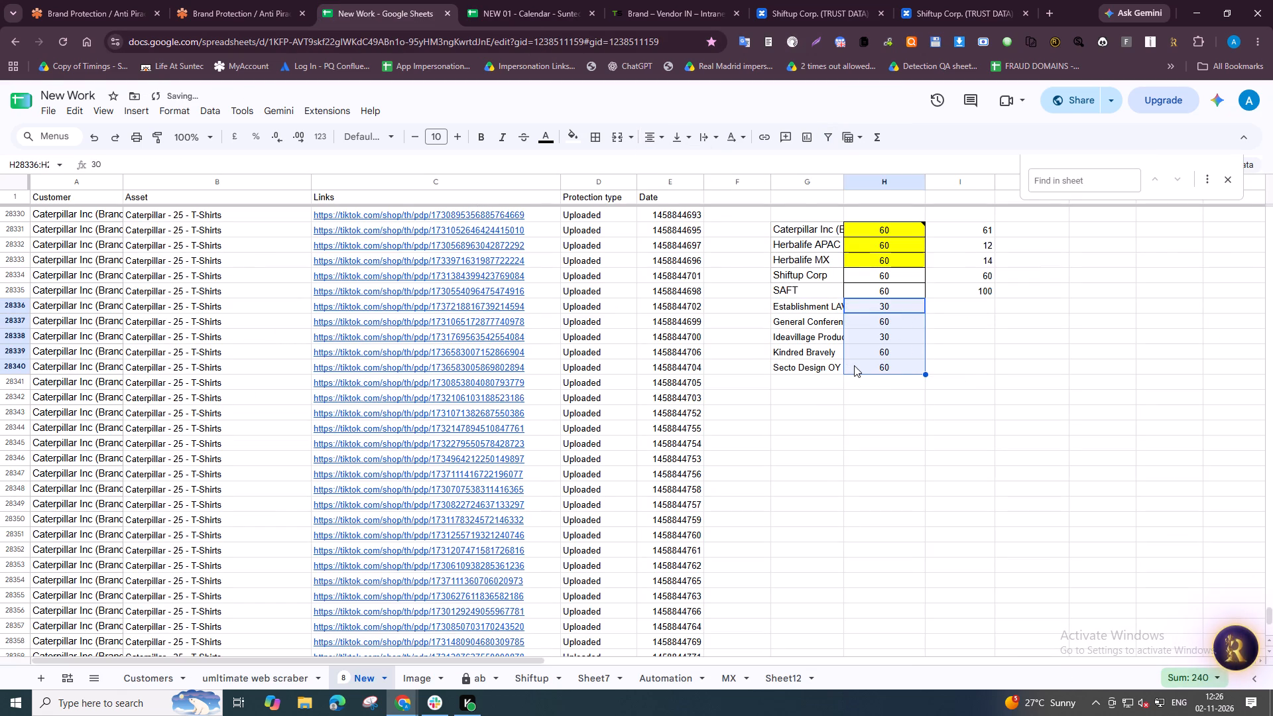
{"action": "key", "text": "ctrl+shift+Up"}
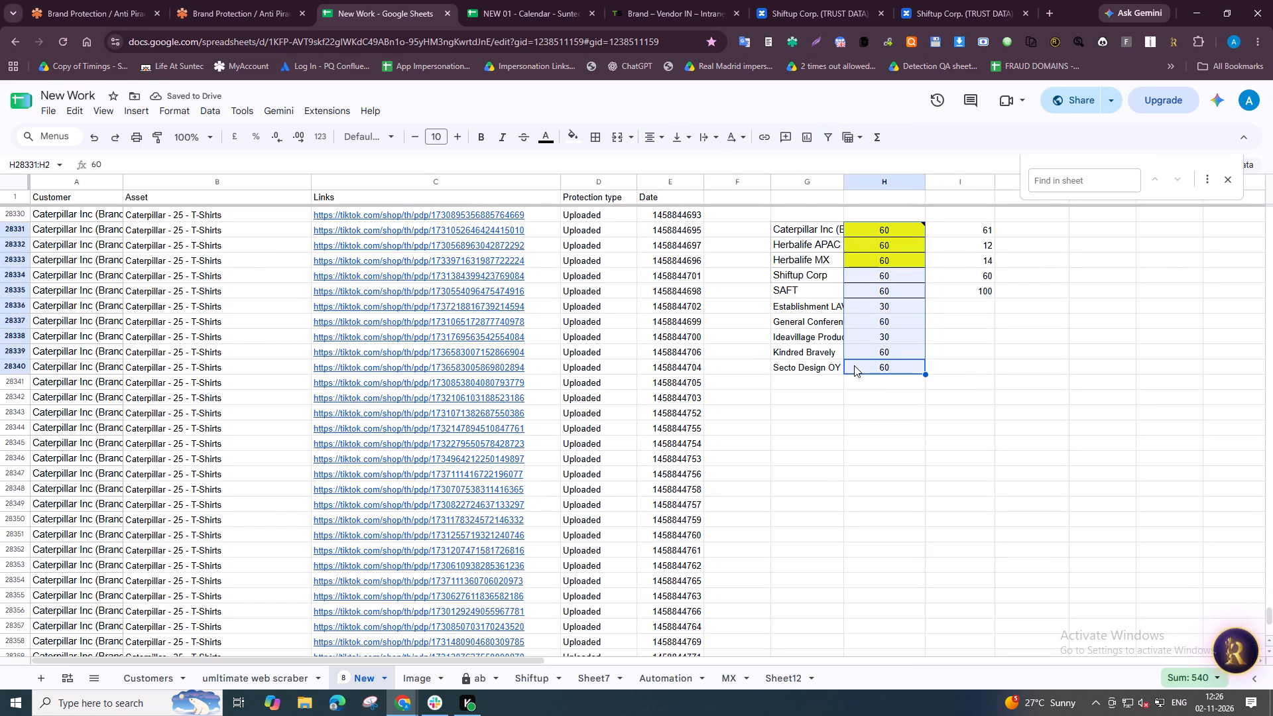
{"action": "left_click", "coordinate": [515, 0]}
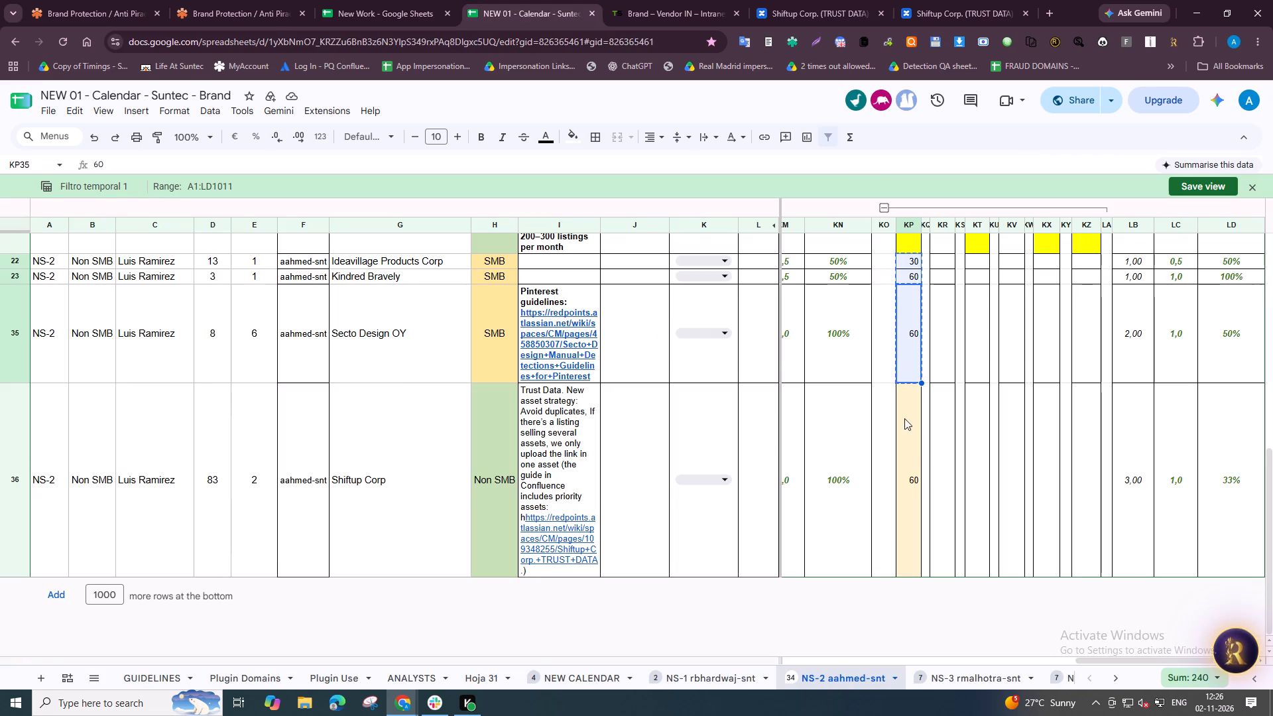
{"action": "left_click", "coordinate": [914, 469]}
{"action": "scroll", "coordinate": [915, 480], "scroll_direction": "up", "scroll_amount": 6}
{"action": "scroll", "coordinate": [925, 386], "scroll_direction": "up", "scroll_amount": 3}
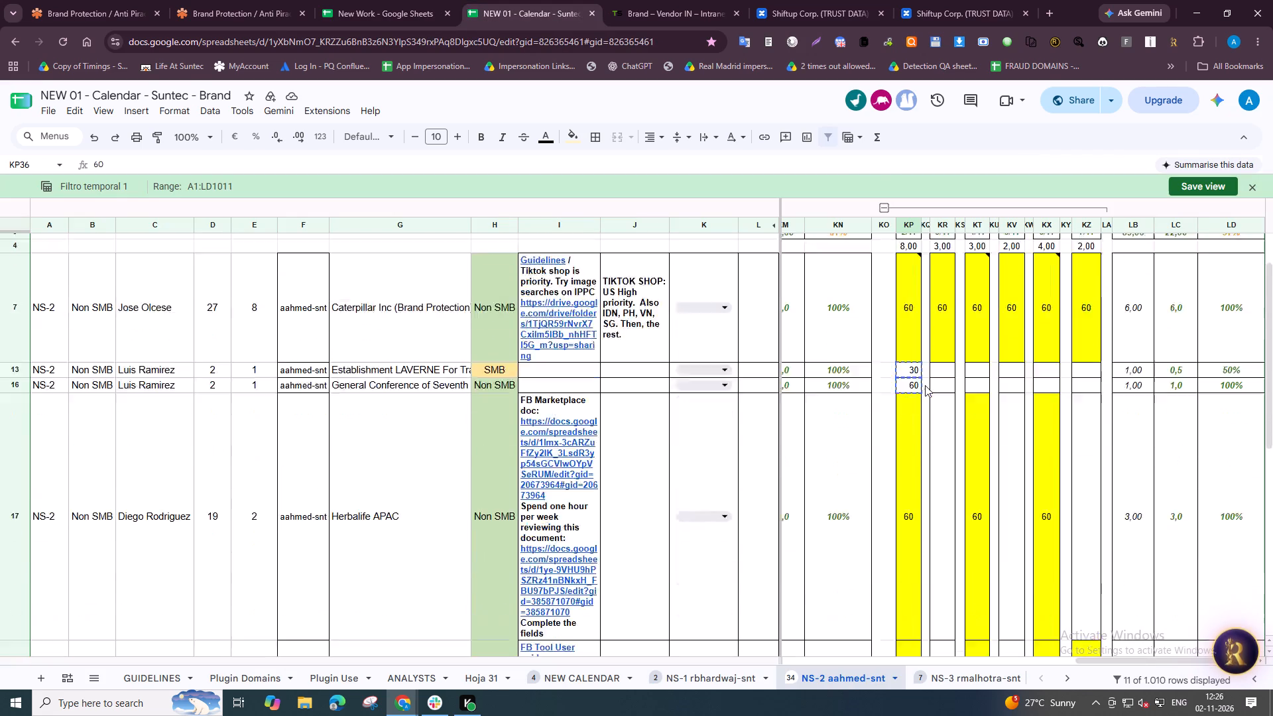
{"action": "scroll", "coordinate": [925, 385], "scroll_direction": "up", "scroll_amount": 1}
{"action": "left_click", "coordinate": [918, 375], "text": "shift"}
{"action": "scroll", "coordinate": [914, 392], "scroll_direction": "down", "scroll_amount": 5}
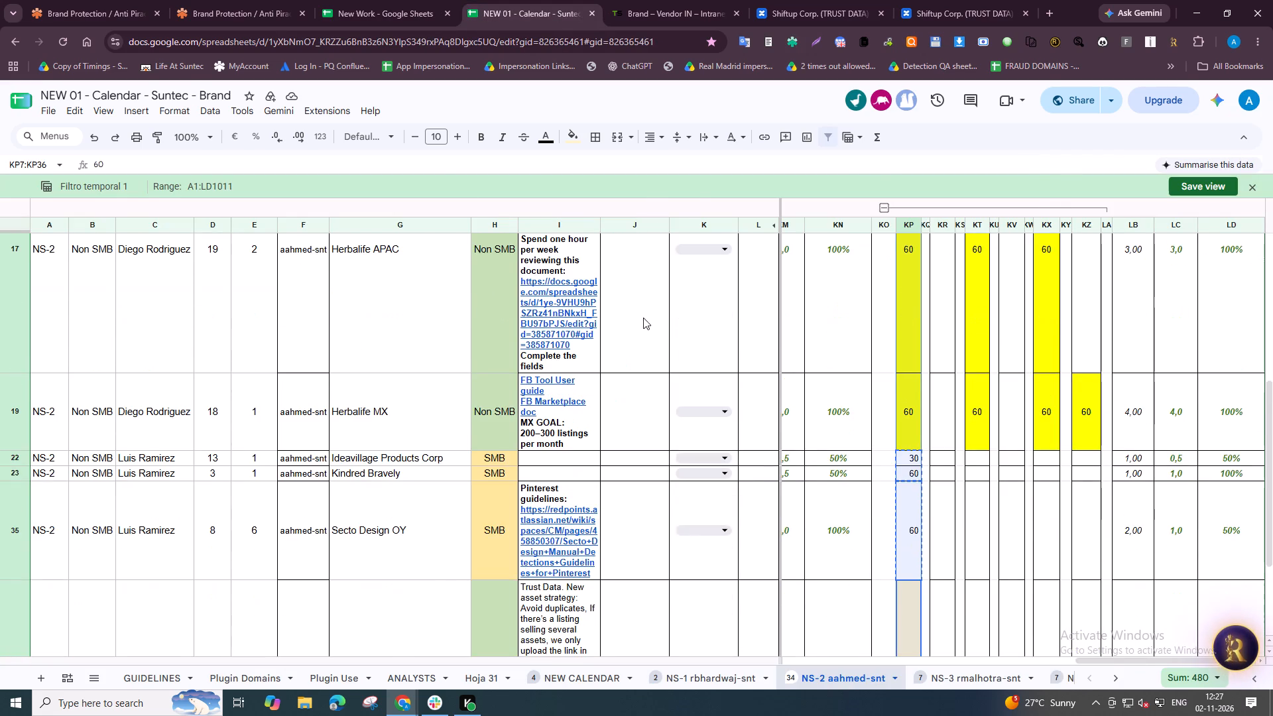
{"action": "left_click", "coordinate": [417, 0]}
{"action": "left_click_drag", "start_coordinate": [909, 231], "coordinate": [910, 377]}
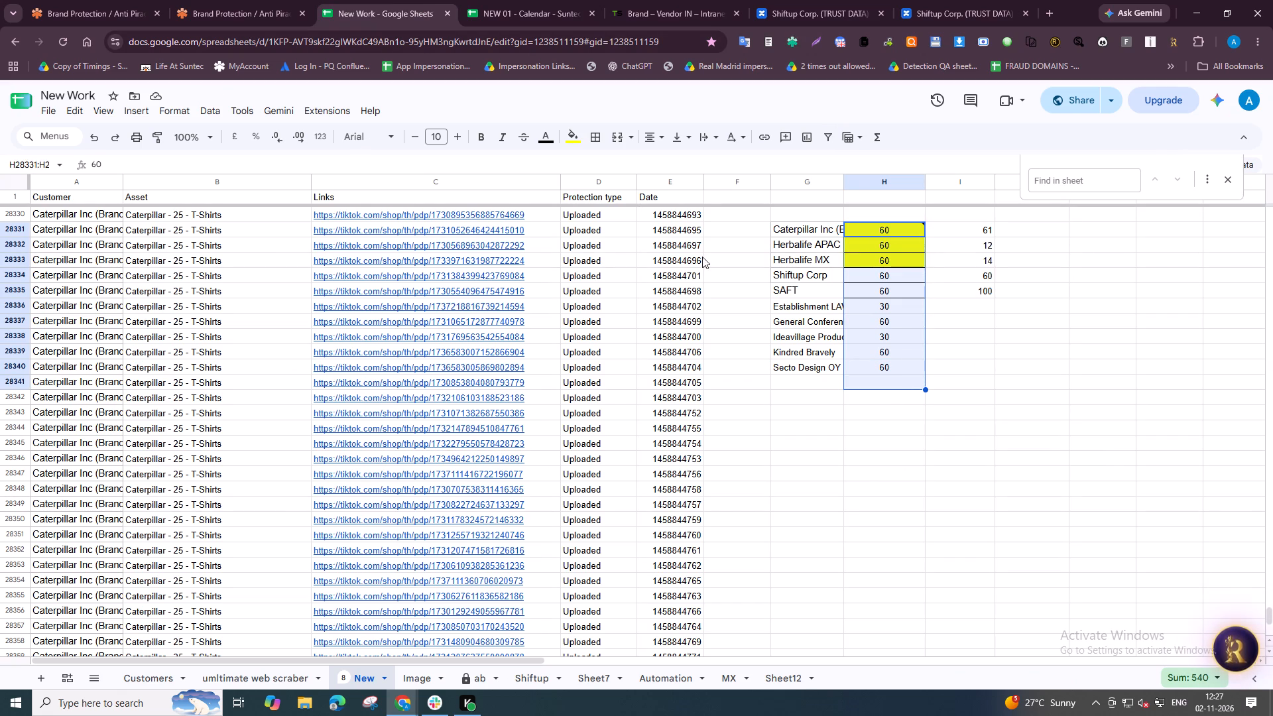
{"action": "left_click", "coordinate": [543, 0]}
{"action": "scroll", "coordinate": [402, 418], "scroll_direction": "down", "scroll_amount": 4}
{"action": "scroll", "coordinate": [402, 418], "scroll_direction": "up", "scroll_amount": 9}
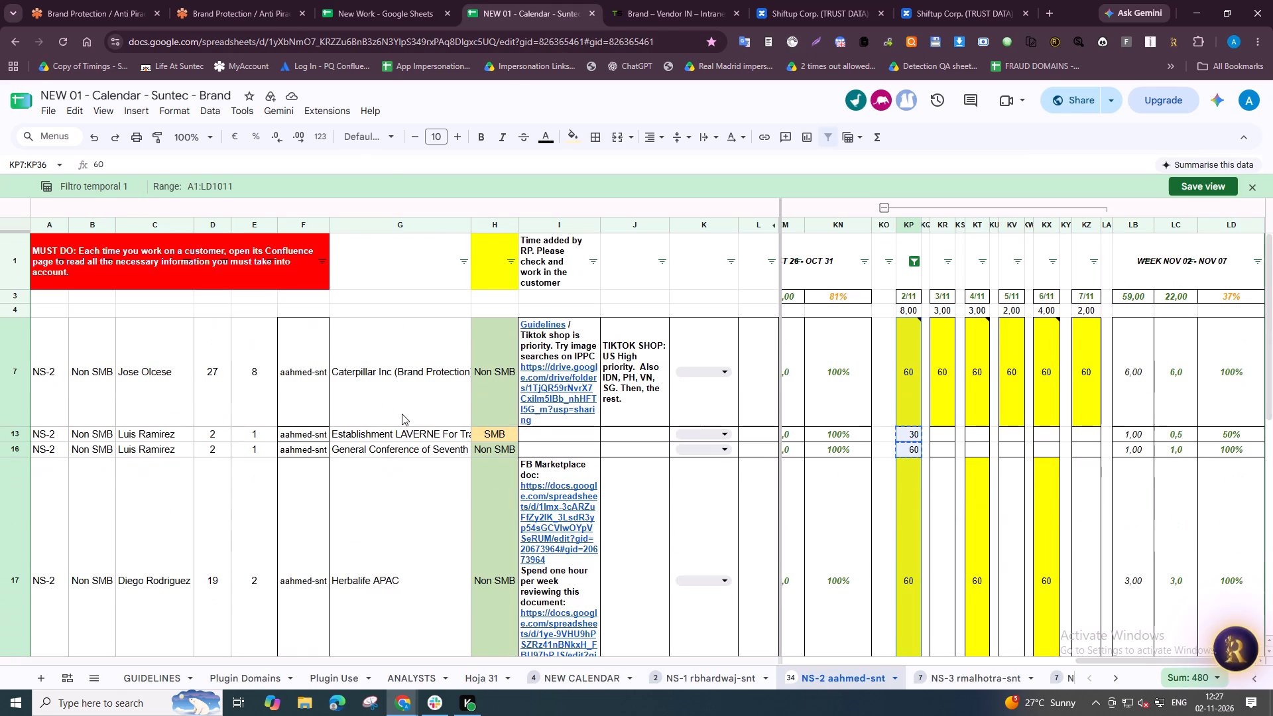
{"action": "scroll", "coordinate": [878, 416], "scroll_direction": "down", "scroll_amount": 4}
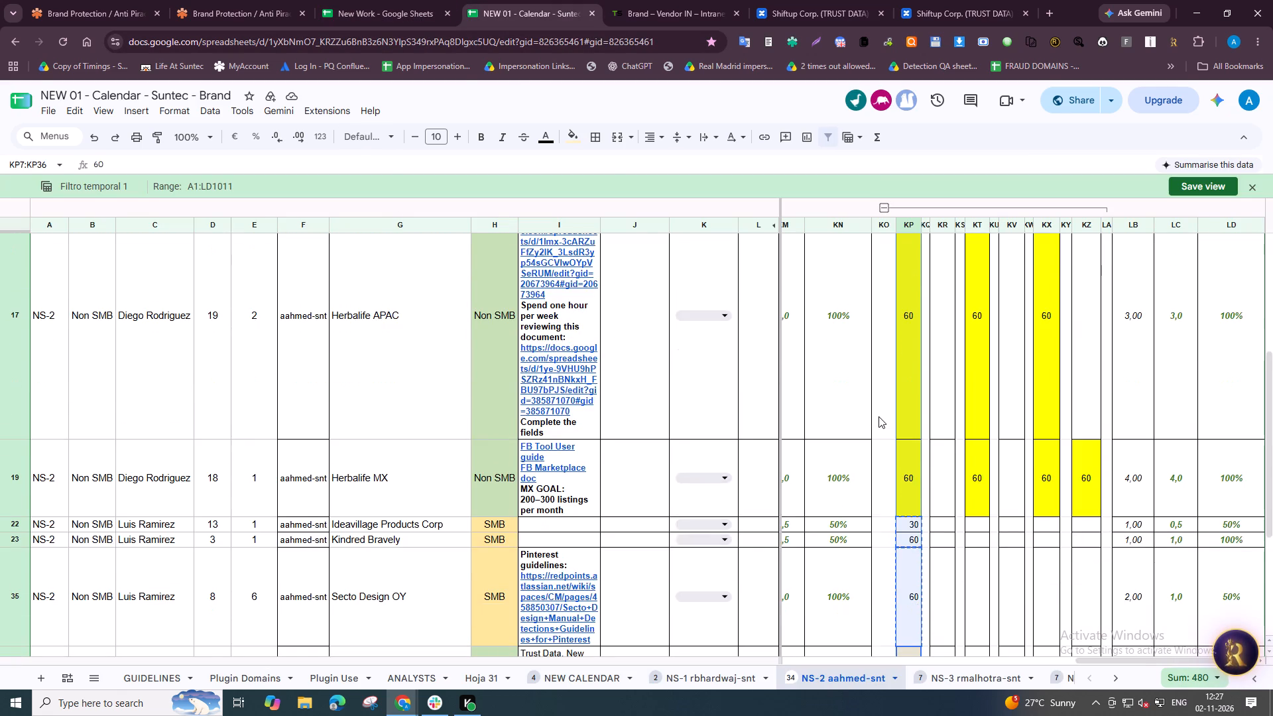
{"action": "scroll", "coordinate": [879, 416], "scroll_direction": "down", "scroll_amount": 3}
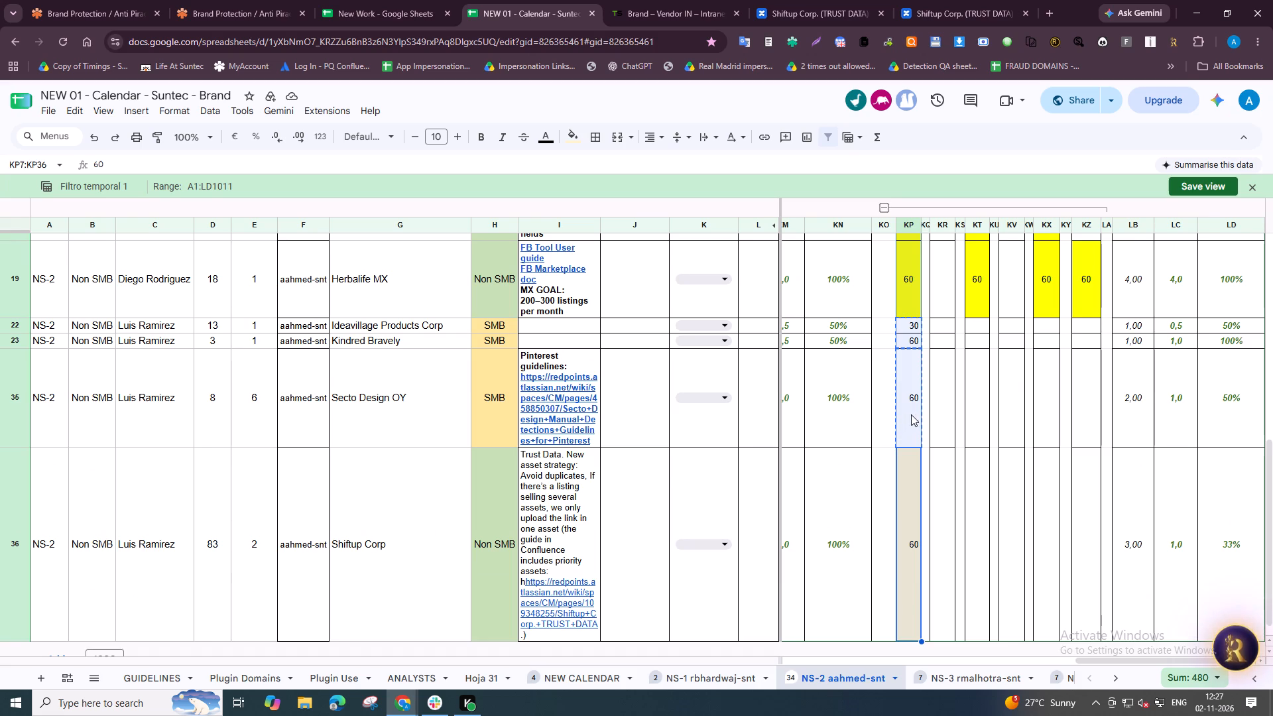
Clear Kindred Bravely's 2/11 time in cell KP23 of the NS-2 calendar.
{"action": "left_click", "coordinate": [910, 338]}
{"action": "key", "text": "Delete"}
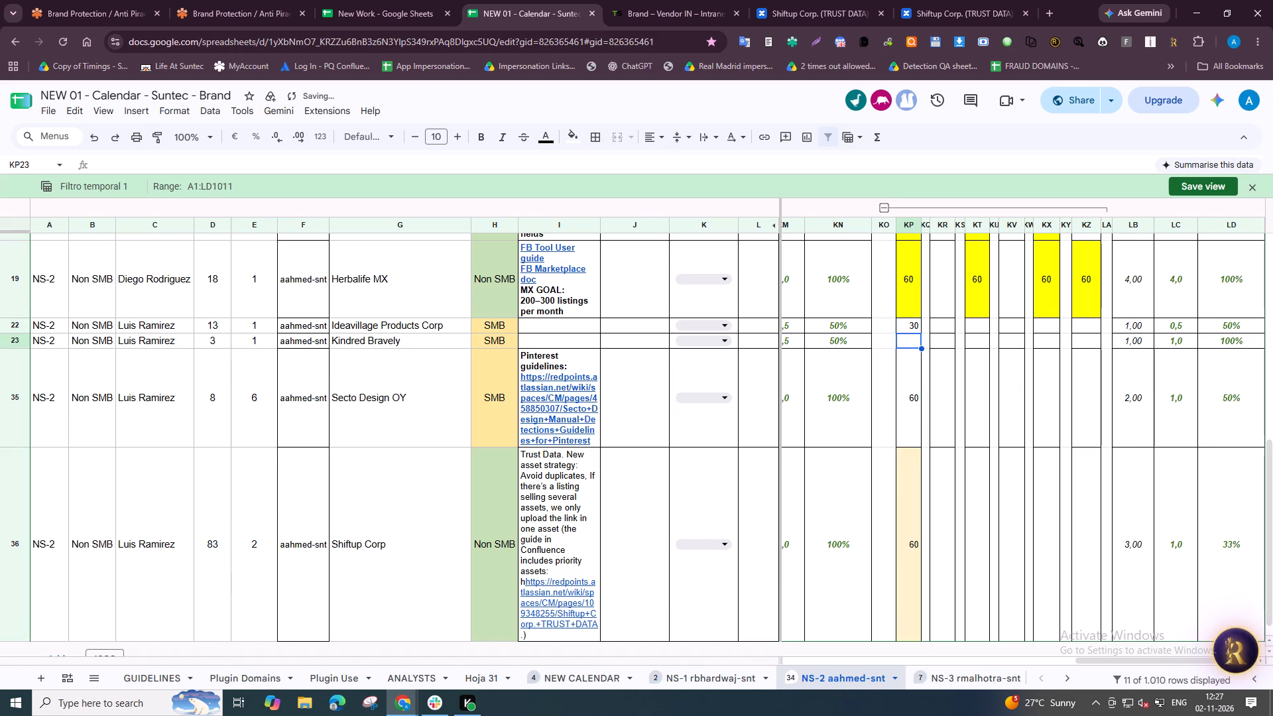
Reset the 2/11 column filter to include all values.
{"action": "scroll", "coordinate": [942, 340], "scroll_direction": "up", "scroll_amount": 9}
{"action": "left_click", "coordinate": [906, 260]}
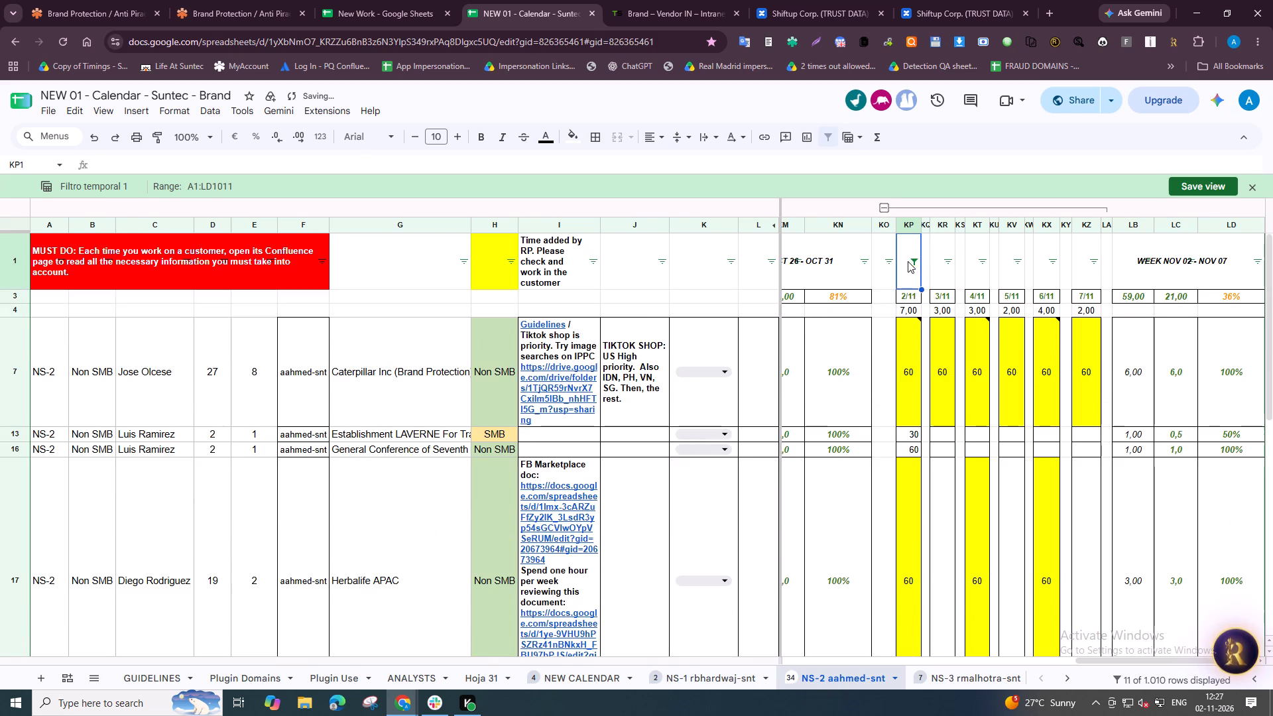
{"action": "left_click", "coordinate": [909, 261]}
{"action": "left_click", "coordinate": [764, 420]}
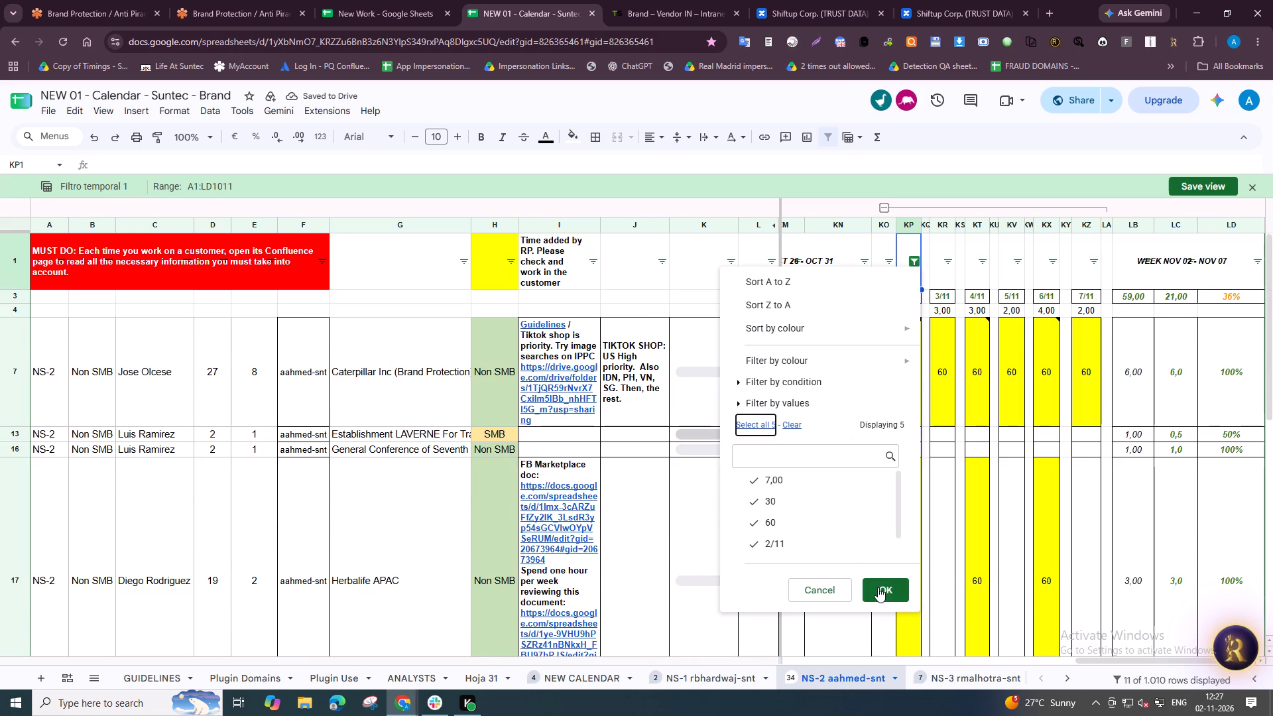
{"action": "left_click", "coordinate": [880, 589]}
Enter 60 for SAFT under 2/11, in cell KP34.
{"action": "scroll", "coordinate": [888, 555], "scroll_direction": "down", "scroll_amount": 5}
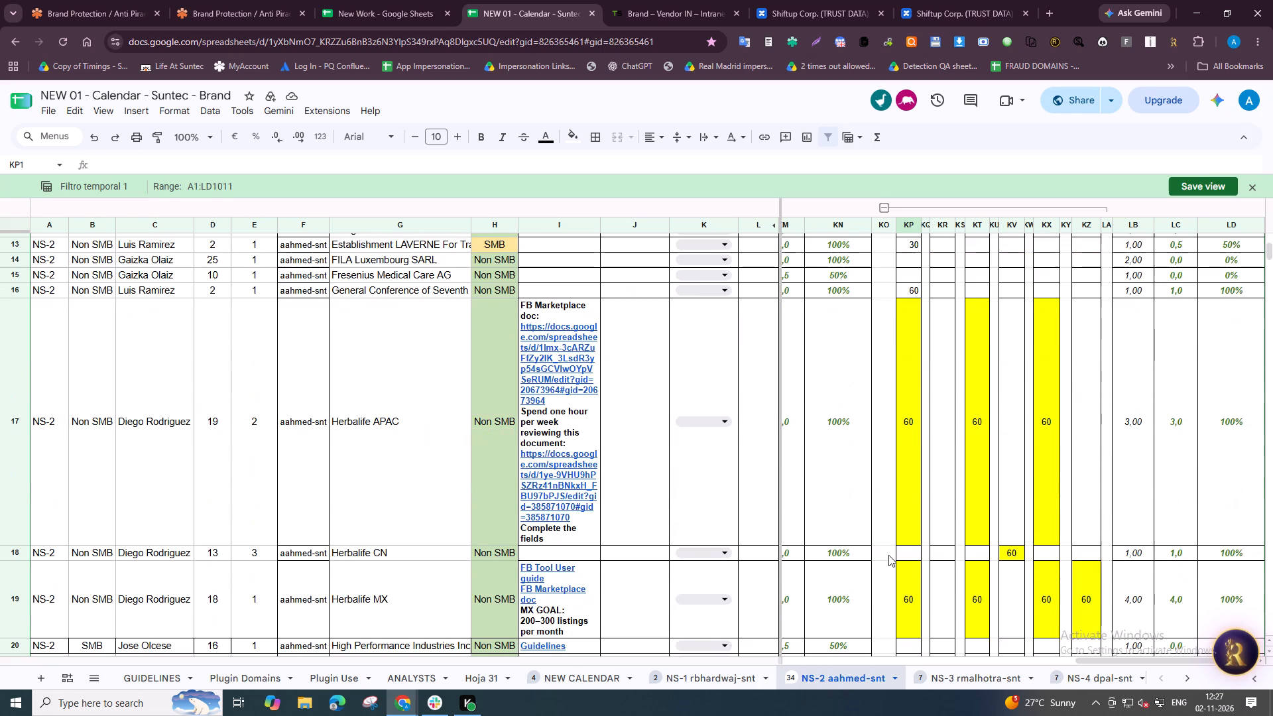
{"action": "scroll", "coordinate": [888, 555], "scroll_direction": "down", "scroll_amount": 5}
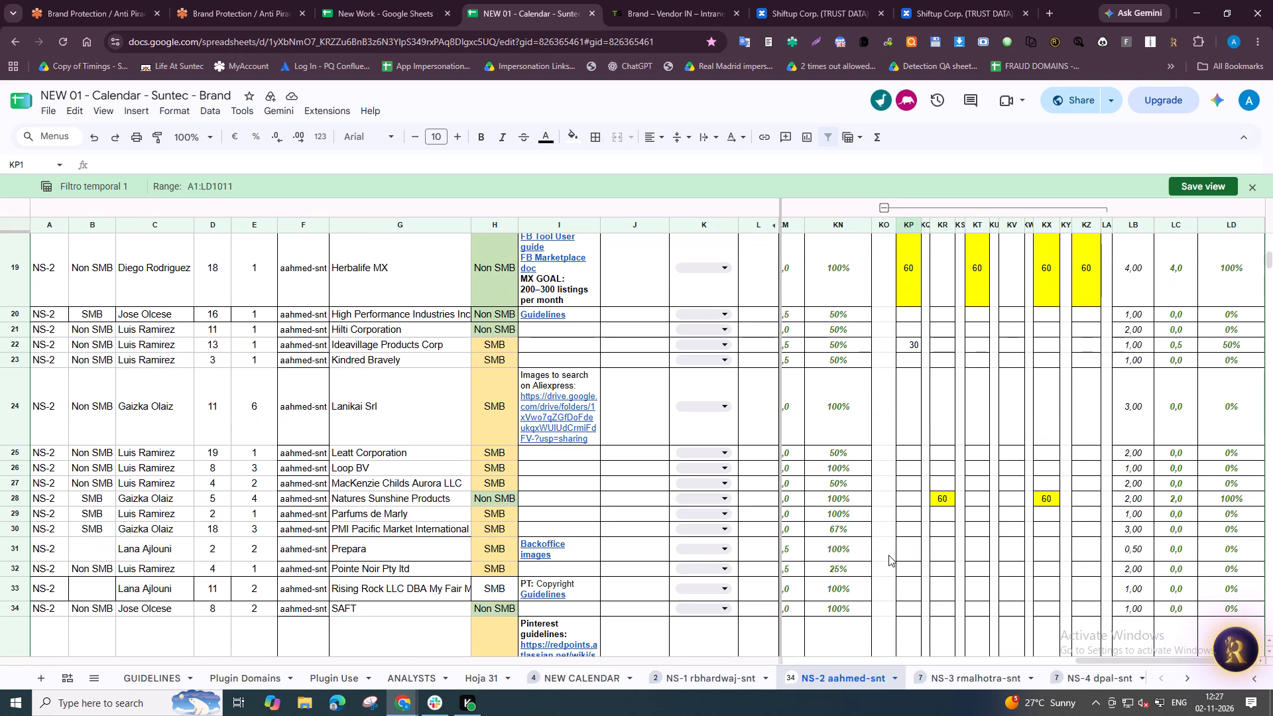
{"action": "left_click", "coordinate": [914, 607]}
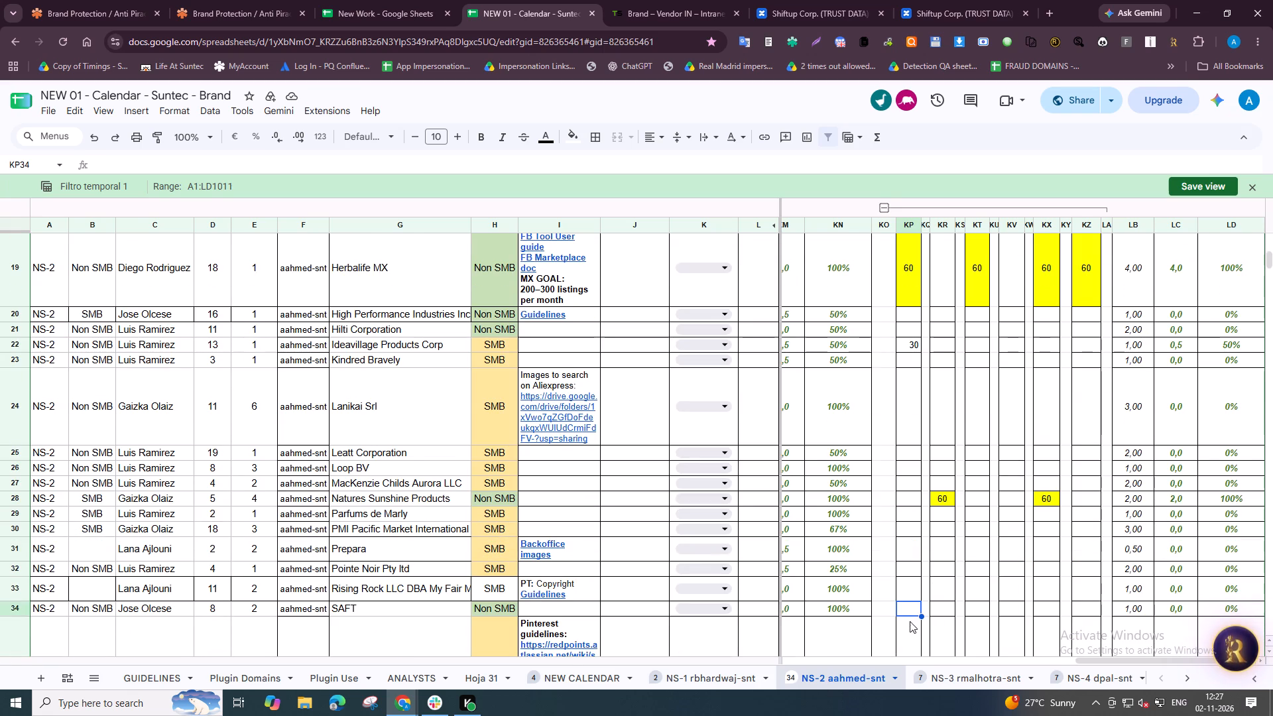
{"action": "type", "text": "60"}
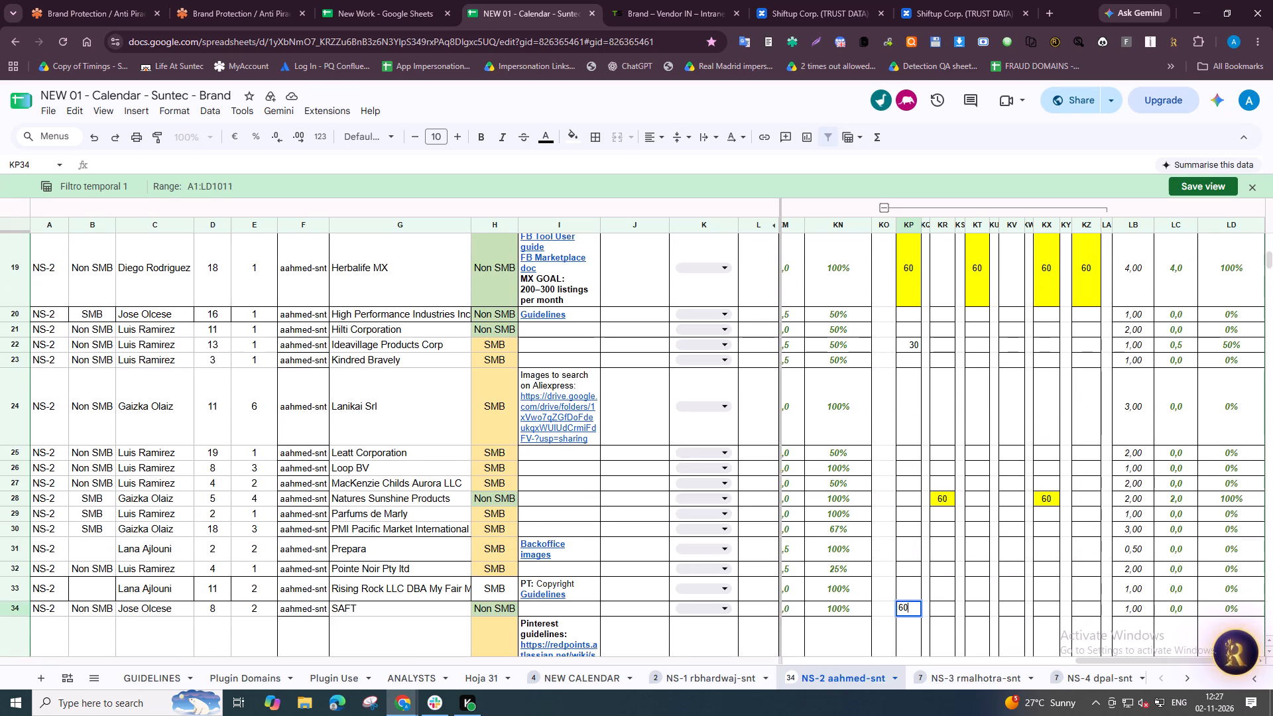
{"action": "key", "text": "Up"}
Filter the 2/11 column by values again to exclude the blank rows.
{"action": "scroll", "coordinate": [933, 623], "scroll_direction": "up", "scroll_amount": 16}
{"action": "left_click", "coordinate": [918, 257]}
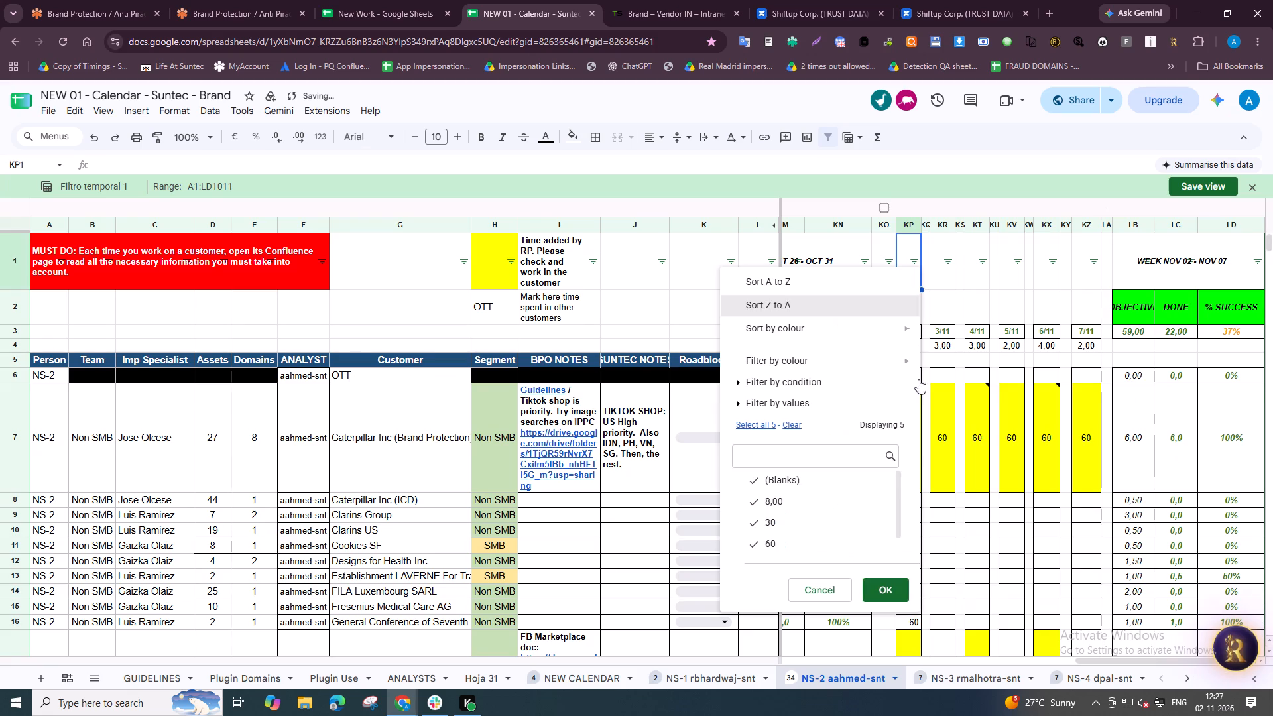
{"action": "left_click", "coordinate": [864, 477]}
{"action": "left_click", "coordinate": [896, 595]}
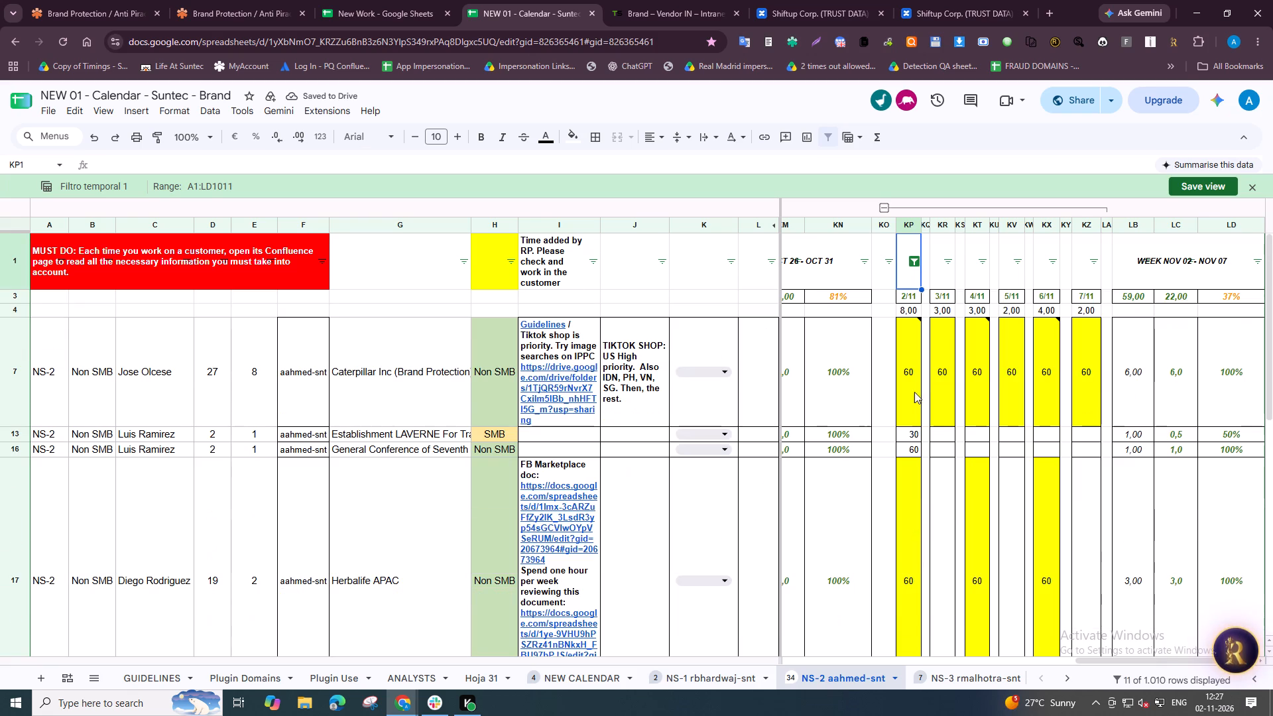
Delete Kindred Bravely and its time from G28339:H28339 in the New Work sheet.
{"action": "left_click", "coordinate": [347, 0]}
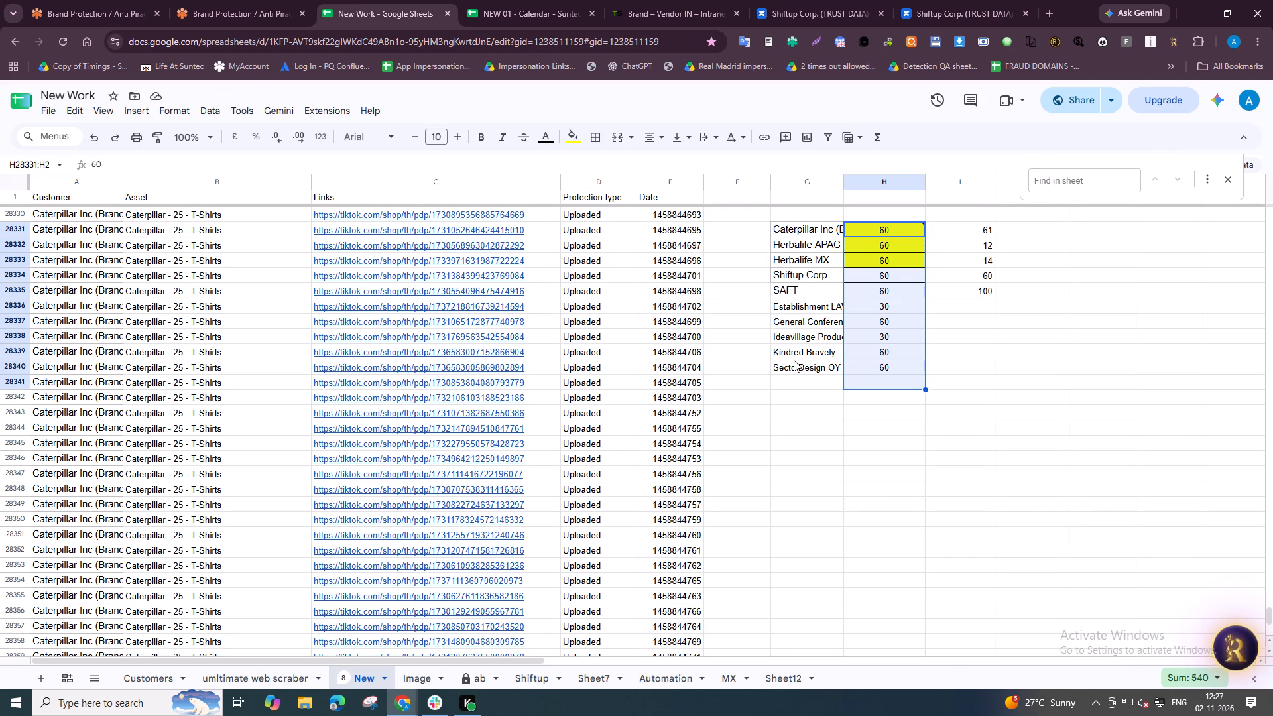
{"action": "left_click", "coordinate": [796, 355]}
{"action": "left_click", "coordinate": [860, 352], "text": "shift"}
{"action": "key", "text": "Delete"}
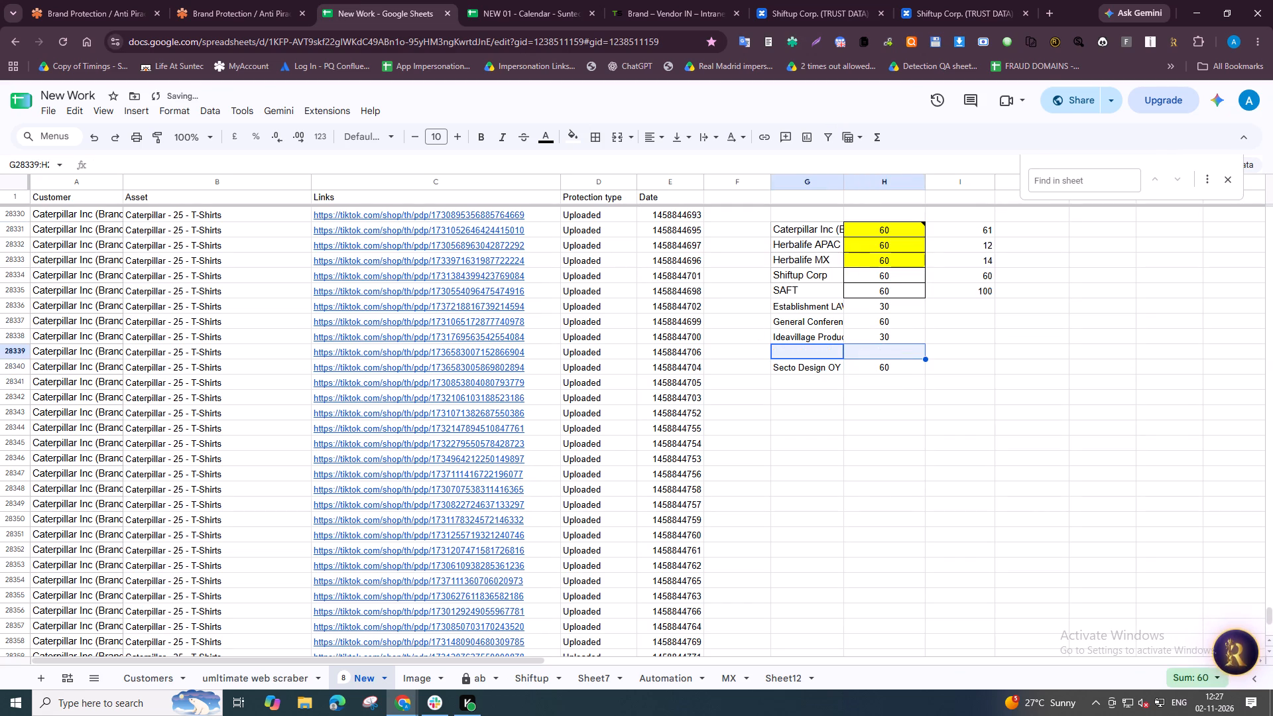
Move Secto Design OY and its time up into G28339:H28339, and check the summed times in column H.
{"action": "key", "text": "Down"}
{"action": "key", "text": "ctrl+shift+Right"}
{"action": "key", "text": "ctrl+x"}
{"action": "key", "text": "Up"}
{"action": "key", "text": "ctrl+v"}
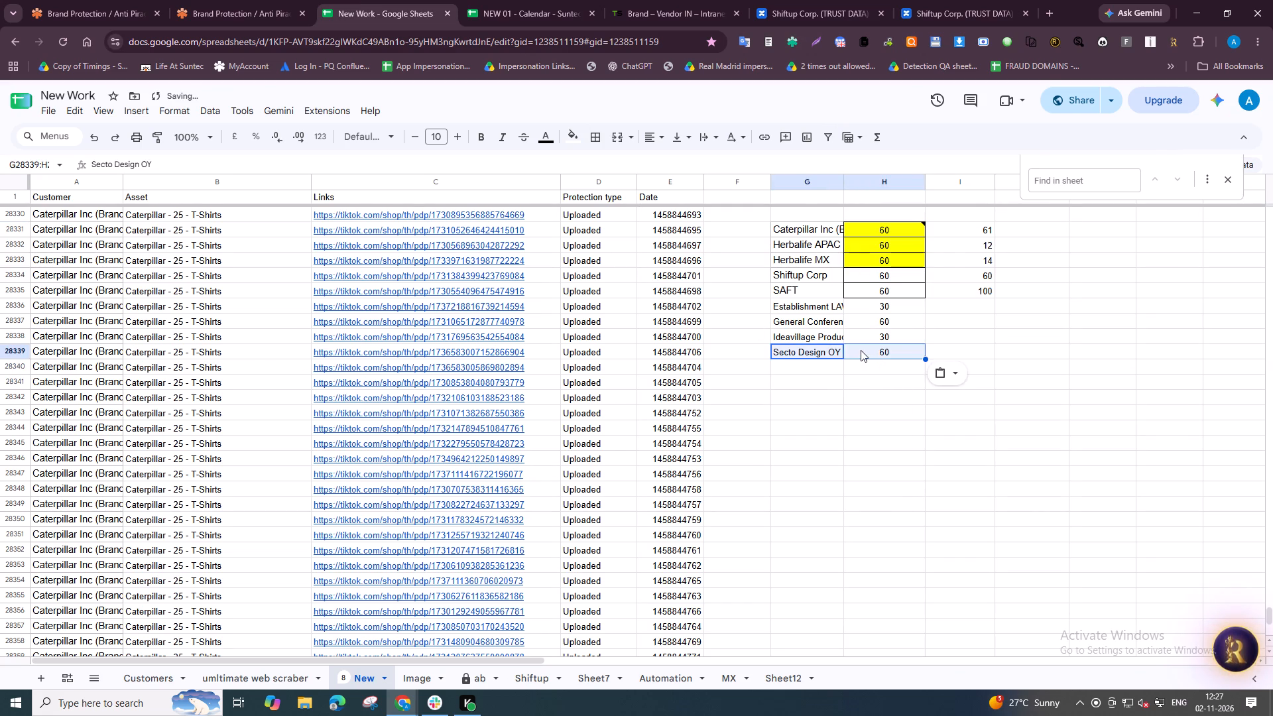
{"action": "key", "text": "Right"}
{"action": "key", "text": "ctrl+shift+Up"}
{"action": "scroll", "coordinate": [861, 350], "scroll_direction": "up", "scroll_amount": 1}
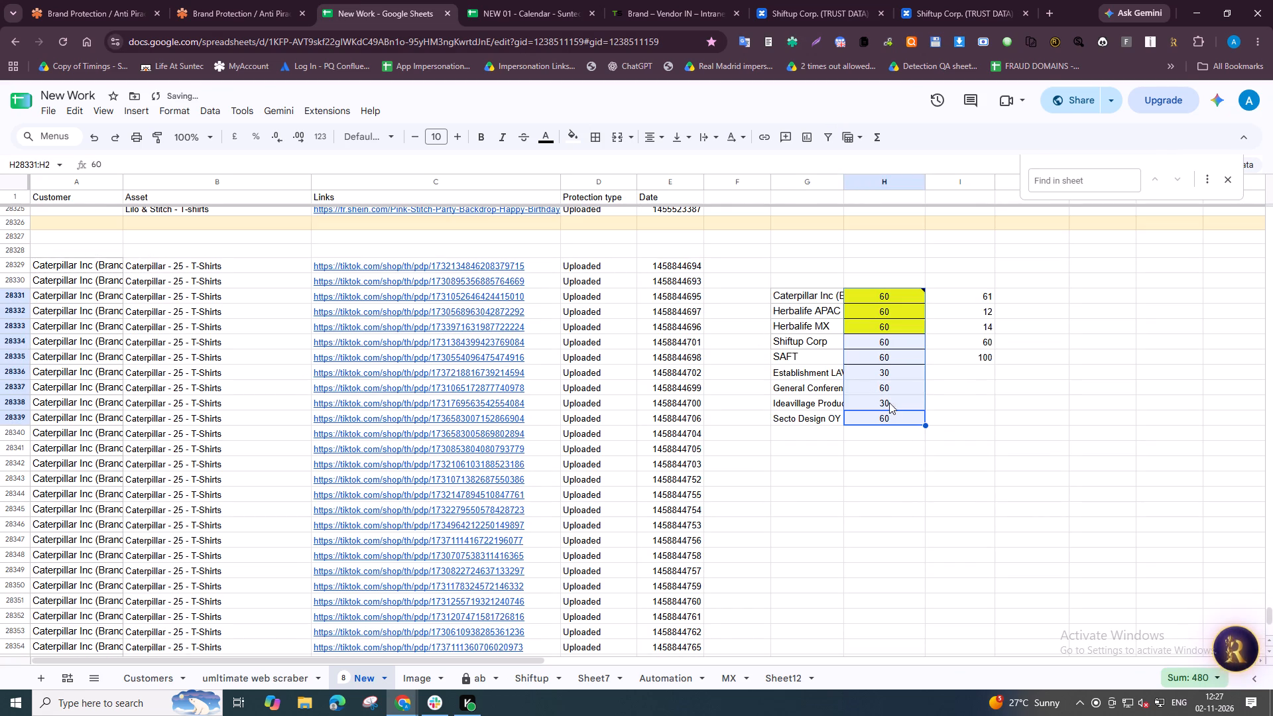
{"action": "left_click", "coordinate": [1092, 463]}
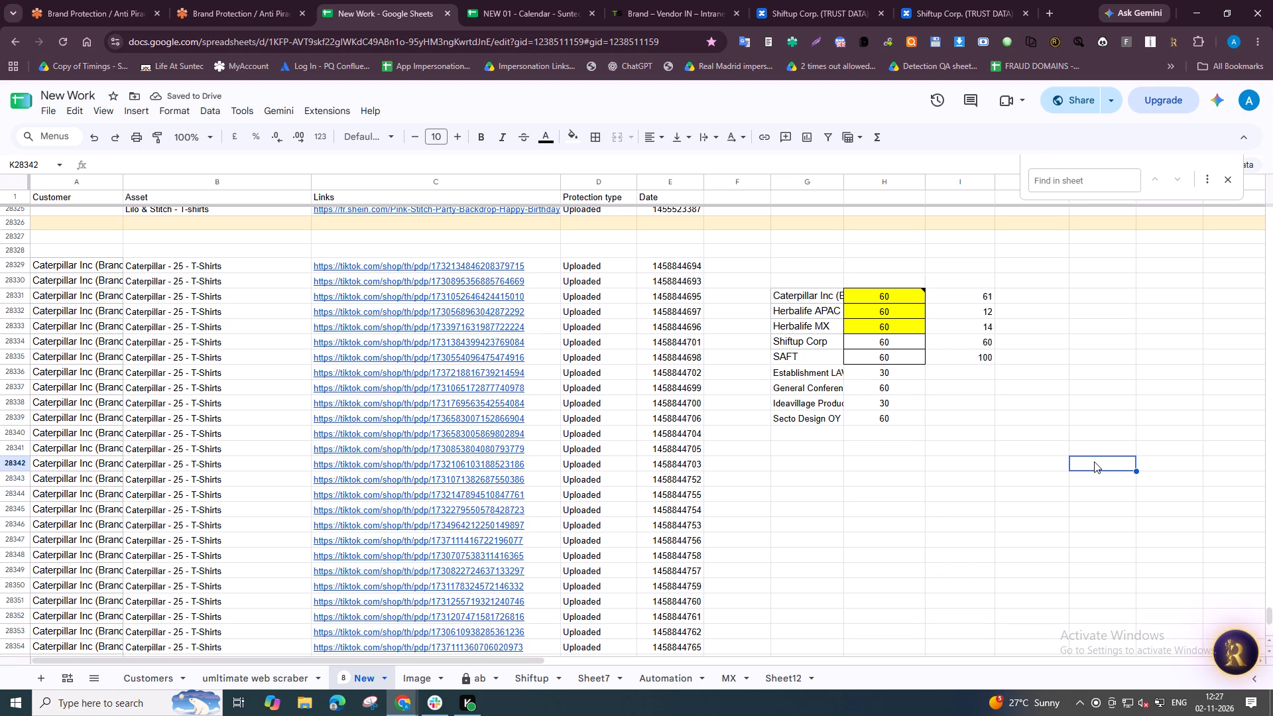
Copy the customer name Secto Design OY from G28339 in New Work and go to the Brand vendor page.
{"action": "left_click", "coordinate": [804, 420]}
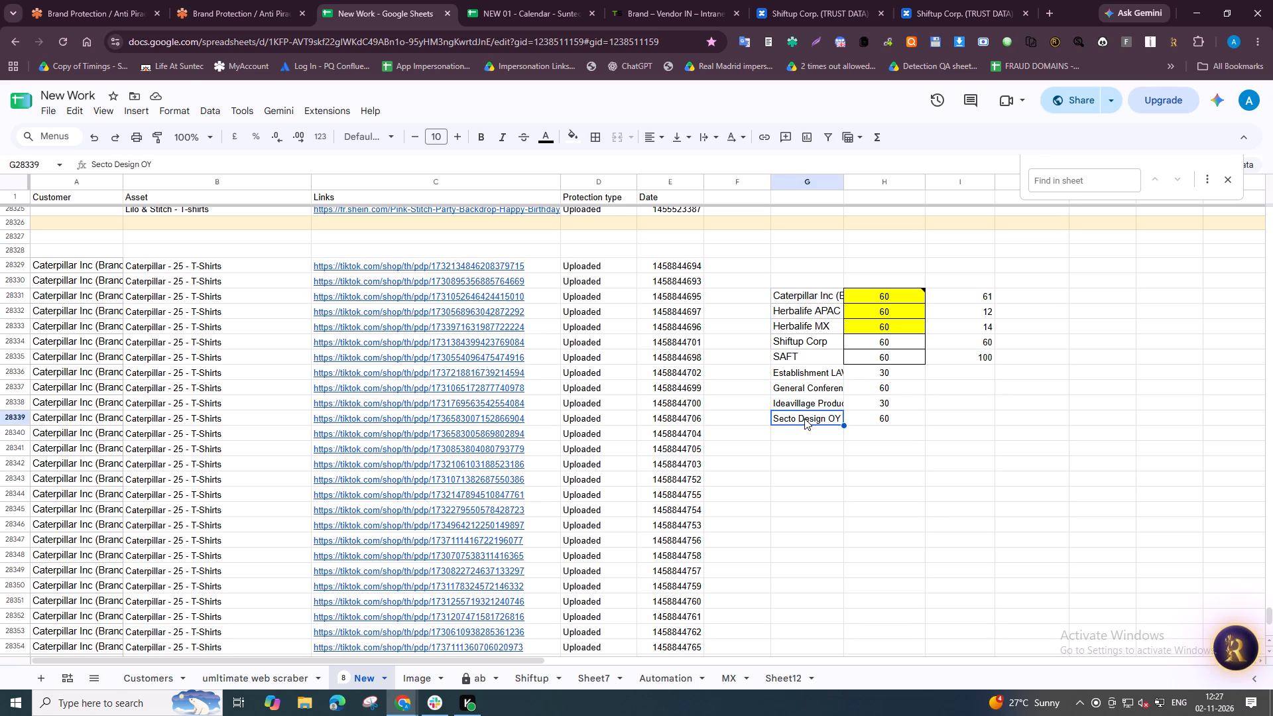
{"action": "key", "text": "ctrl+c"}
{"action": "left_click", "coordinate": [675, 0]}
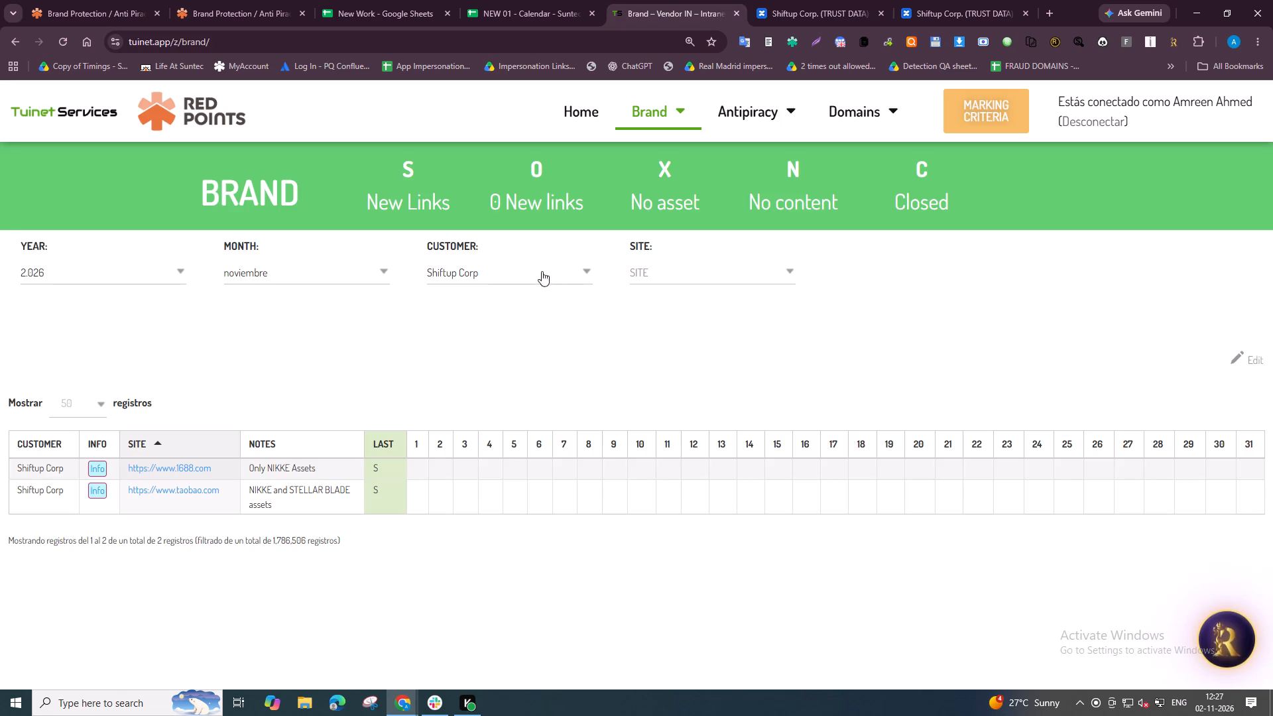
Switch to the Lovegobuy window and close every tab except the first Ten Nights Fable Dorothy wig listing.
{"action": "key", "text": "alt+Tab"}
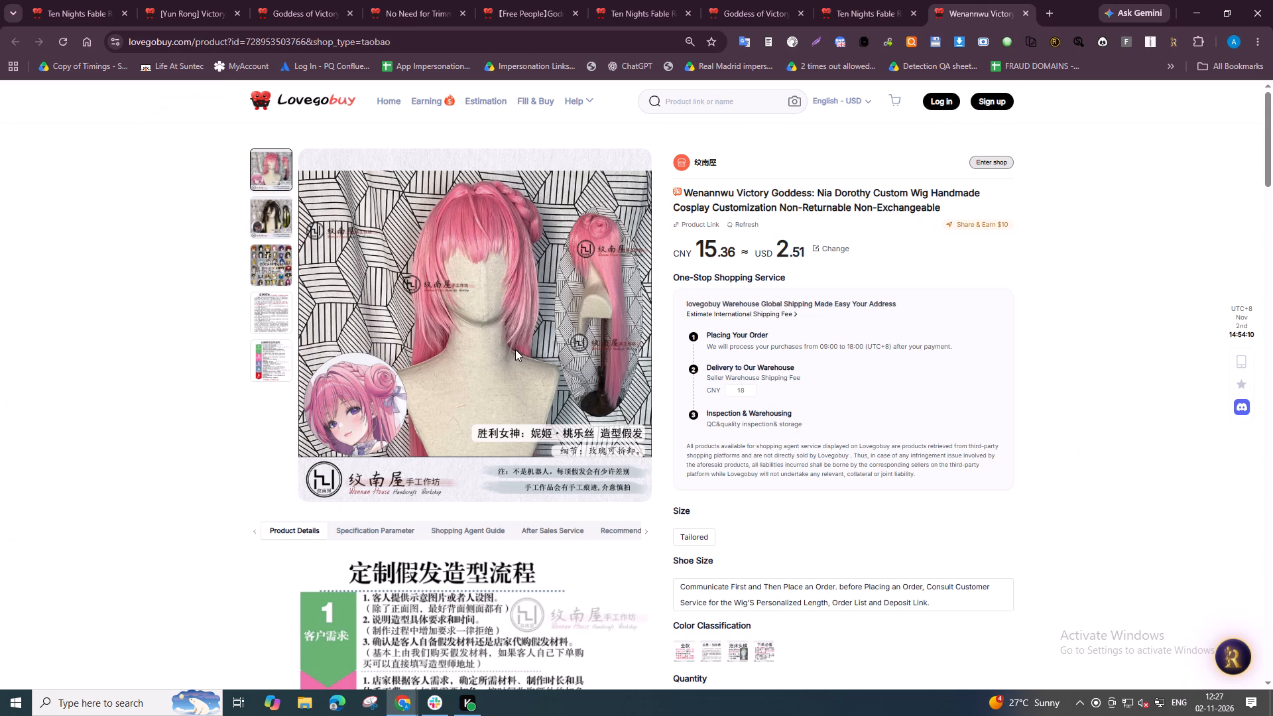
{"action": "right_click", "coordinate": [3, 0]}
{"action": "right_click", "coordinate": [62, 0]}
{"action": "left_click_drag", "start_coordinate": [128, 353], "coordinate": [129, 345]}
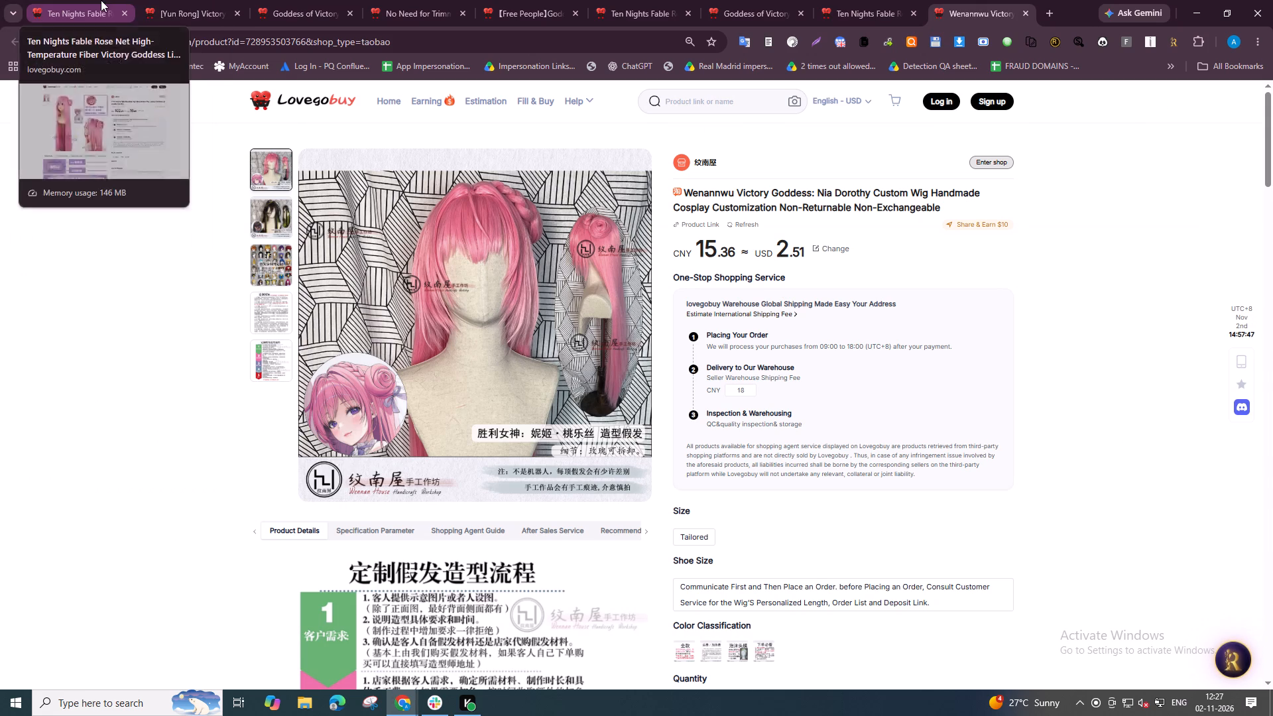
{"action": "right_click", "coordinate": [101, 0]}
{"action": "left_click", "coordinate": [212, 328]}
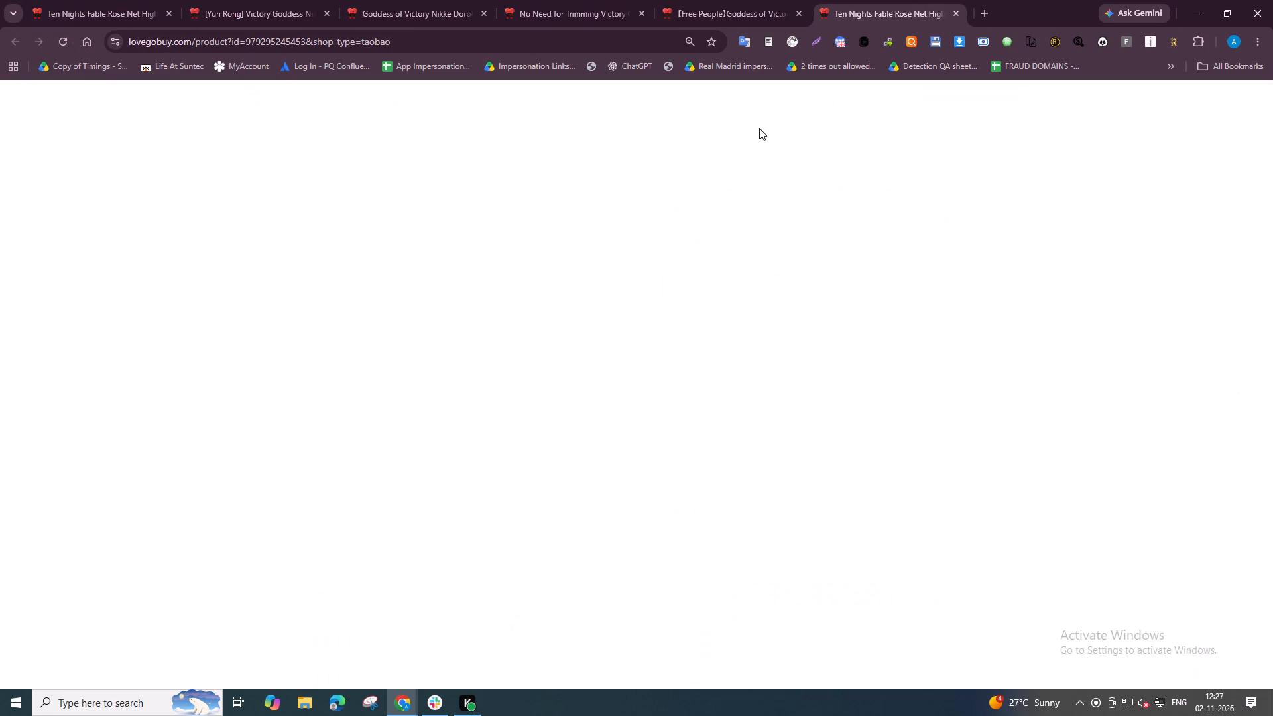
Capture the main product image of the Dorothy wig listing with Lightshot, about 524x544 pixels.
{"action": "left_click", "coordinate": [796, 99]}
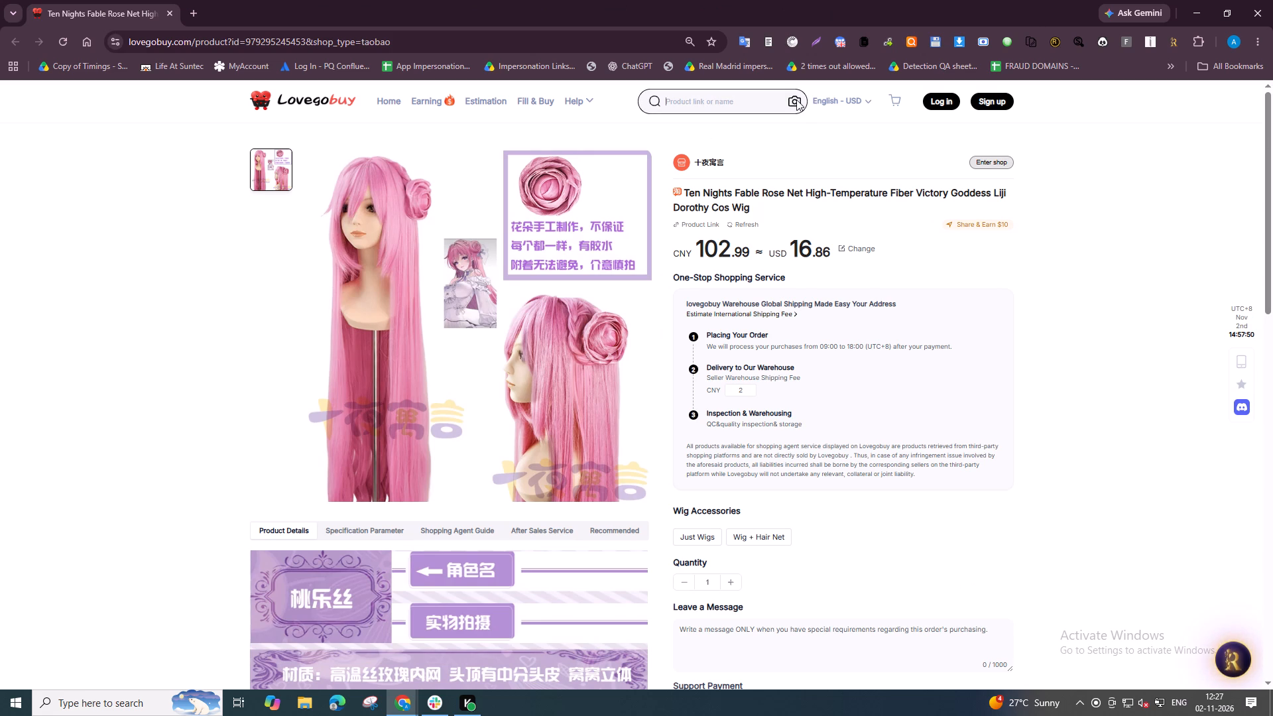
{"action": "left_click", "coordinate": [386, 294]}
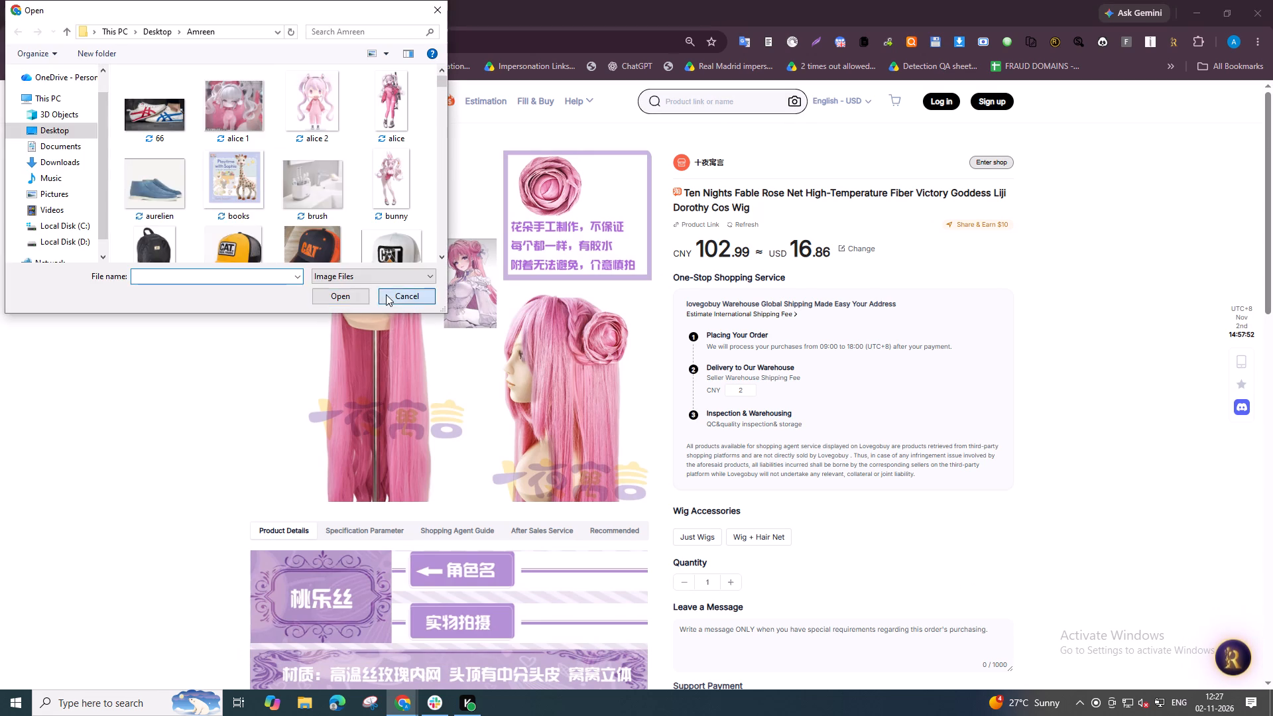
{"action": "left_click", "coordinate": [1087, 705]}
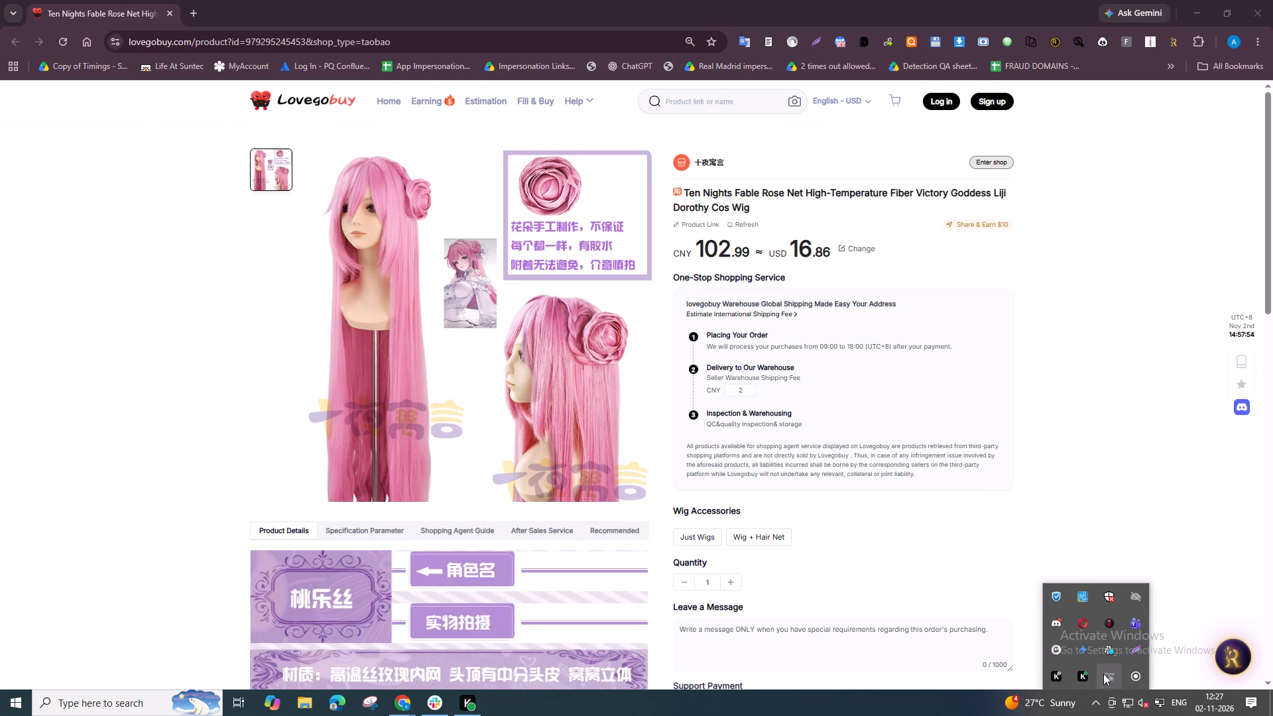
{"action": "left_click", "coordinate": [1132, 655]}
{"action": "left_click_drag", "start_coordinate": [300, 143], "coordinate": [317, 288]}
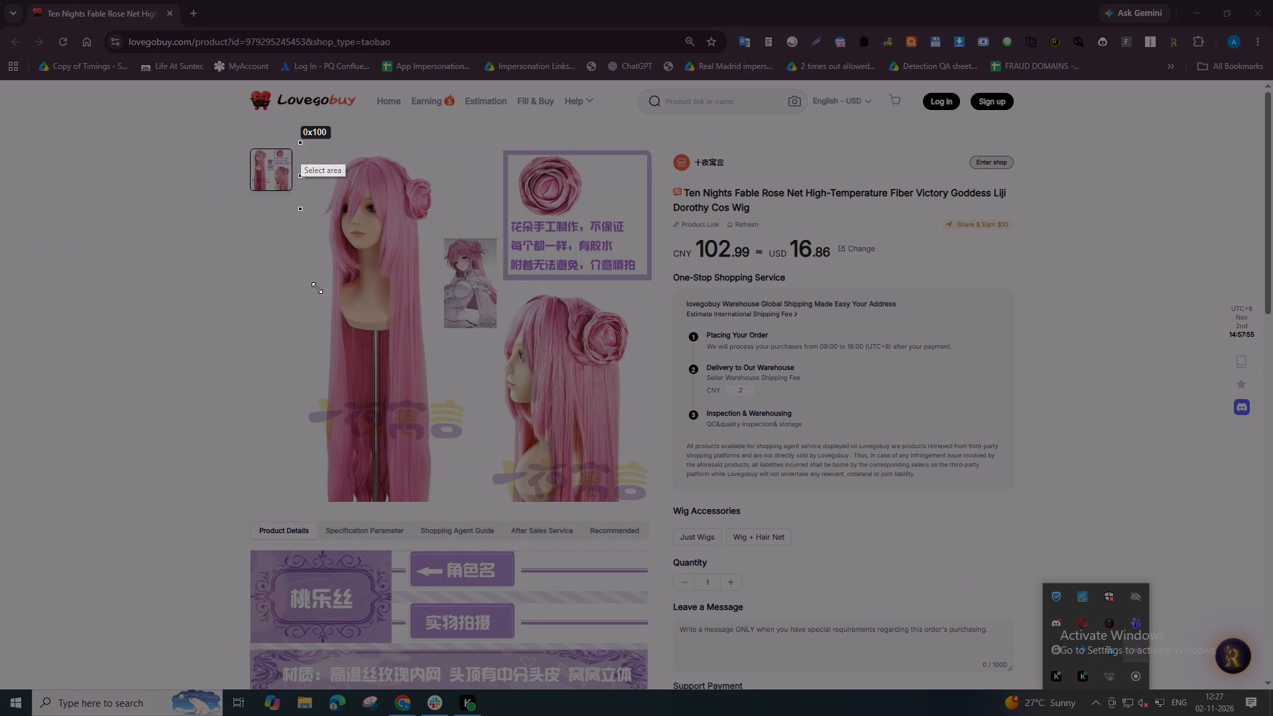
{"action": "left_click_drag", "start_coordinate": [317, 288], "coordinate": [648, 503]}
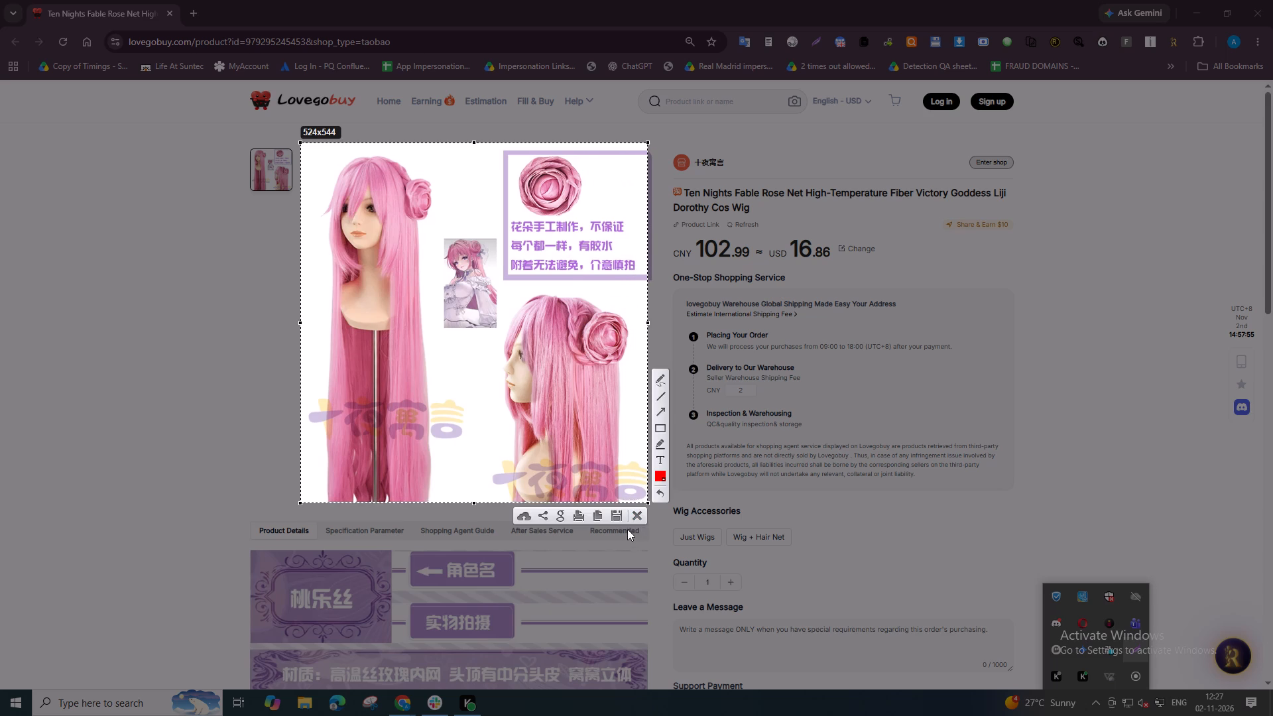
Save the captured wig image under the file name dorothy 3.
{"action": "left_click", "coordinate": [617, 519]}
{"action": "type", "text": "doe"}
{"action": "key", "text": "BackSpace"}
{"action": "type", "text": "rothjy"}
{"action": "key", "text": "space"}
{"action": "key", "text": "BackSpace"}
{"action": "key", "text": "BackSpace"}
{"action": "key", "text": "BackSpace"}
{"action": "key", "text": "BackSpace"}
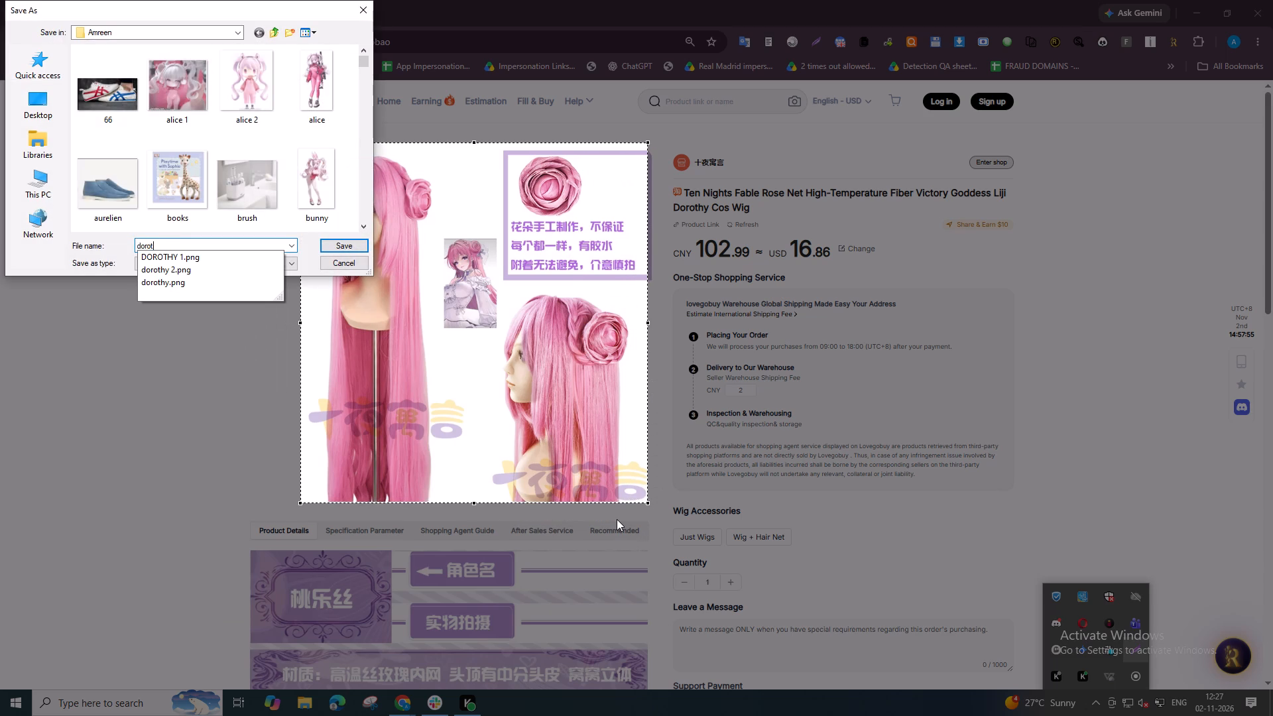
{"action": "key", "text": "BackSpace"}
{"action": "type", "text": "thy"}
{"action": "key", "text": "space"}
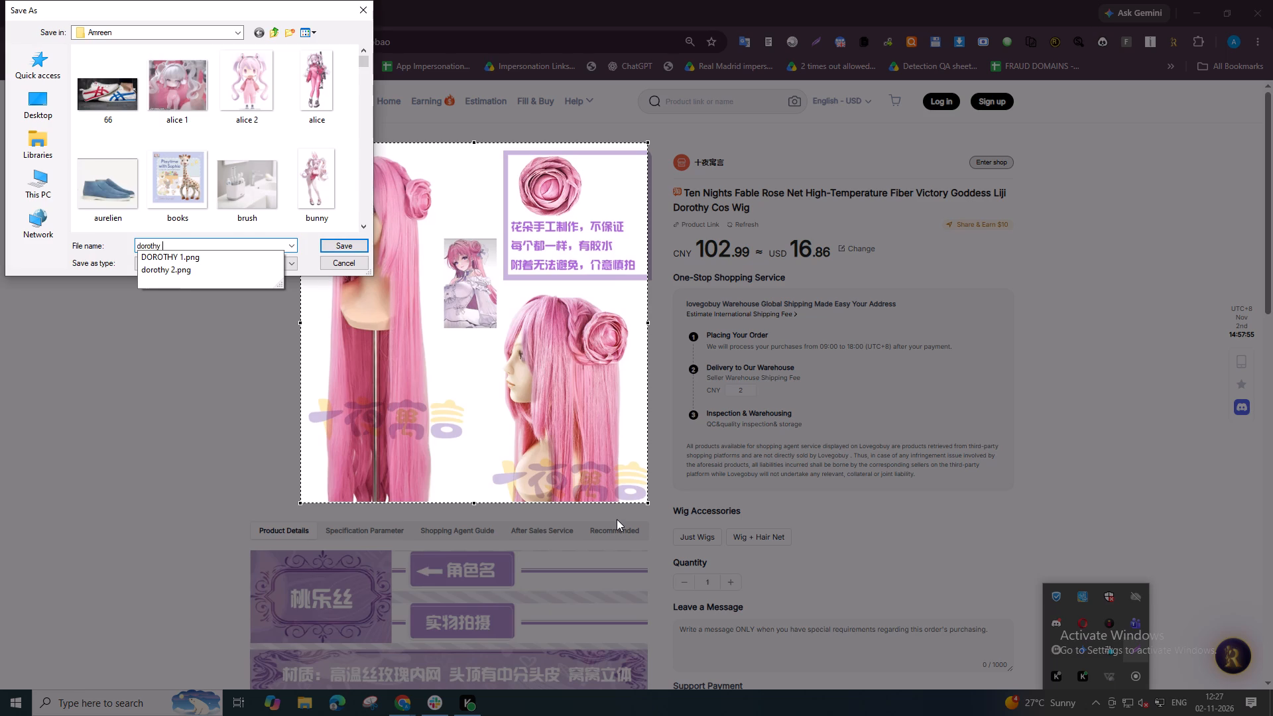
{"action": "key", "text": "3"}
{"action": "key", "text": "Return"}
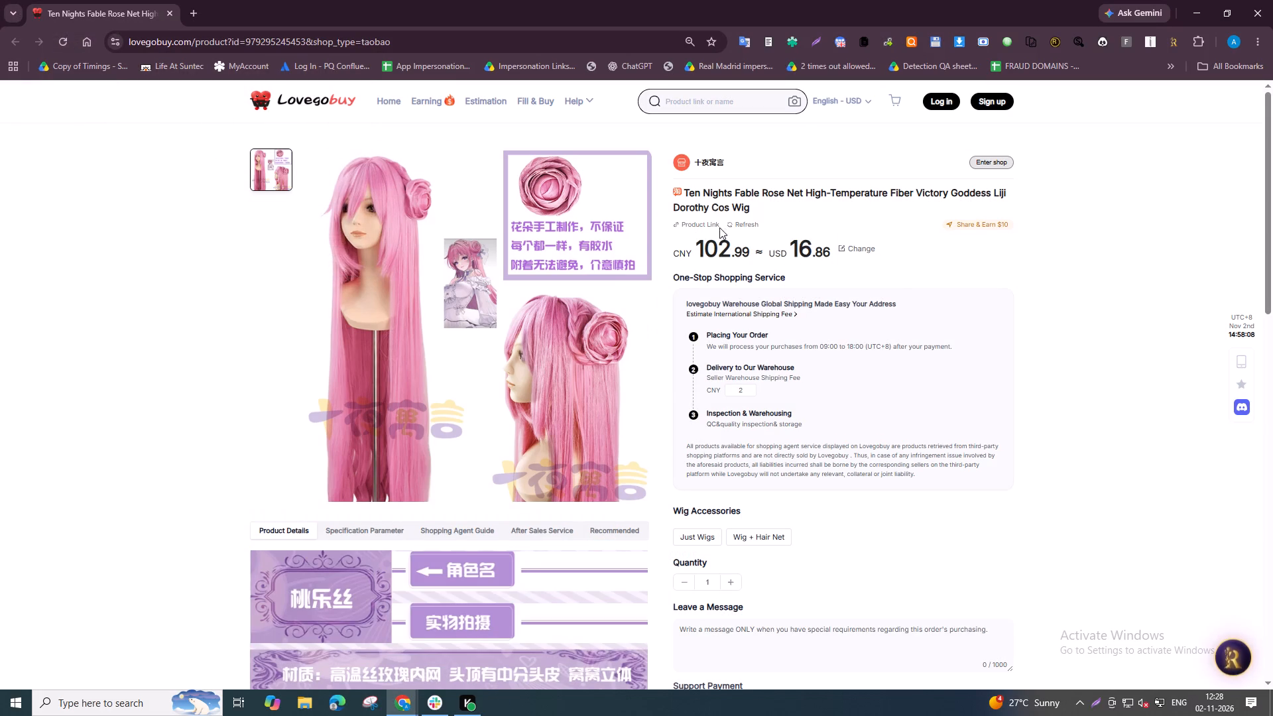
Search Lovegobuy by image using the saved Dorothy wig screenshot, and check both the 1688 and taobao results.
{"action": "left_click", "coordinate": [801, 101]}
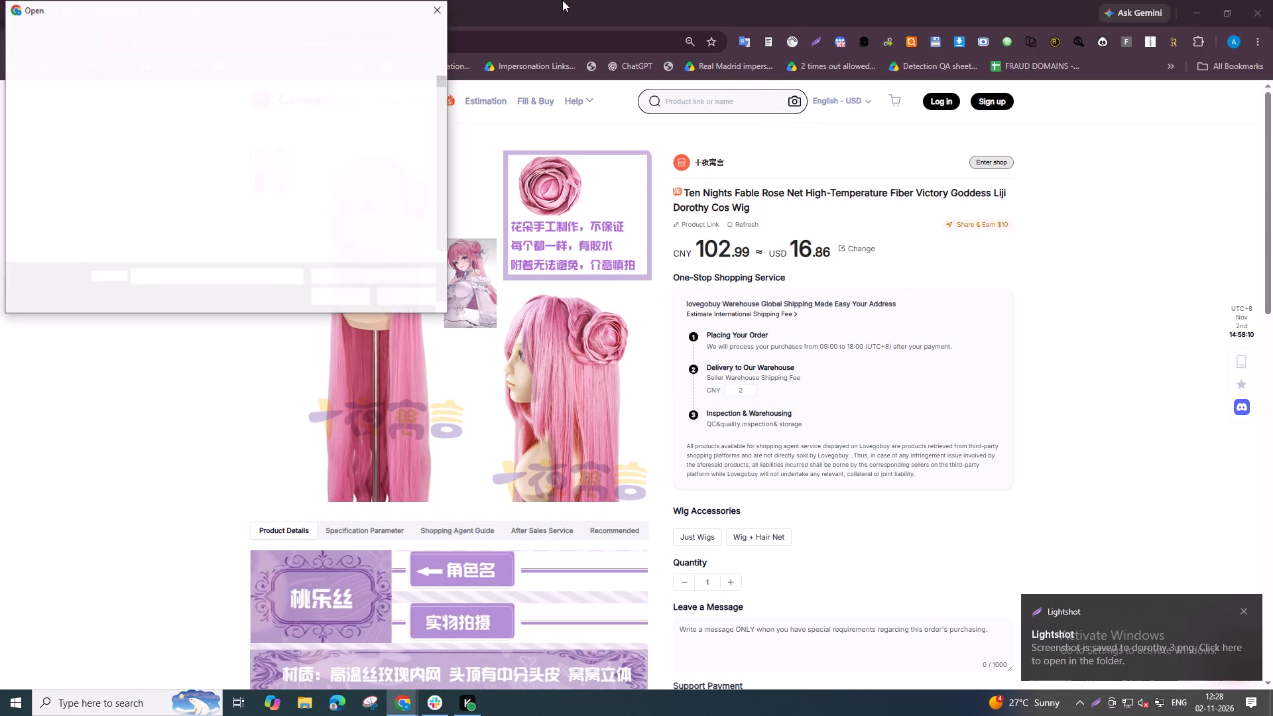
{"action": "left_click", "coordinate": [328, 32]}
{"action": "type", "text": "doro"}
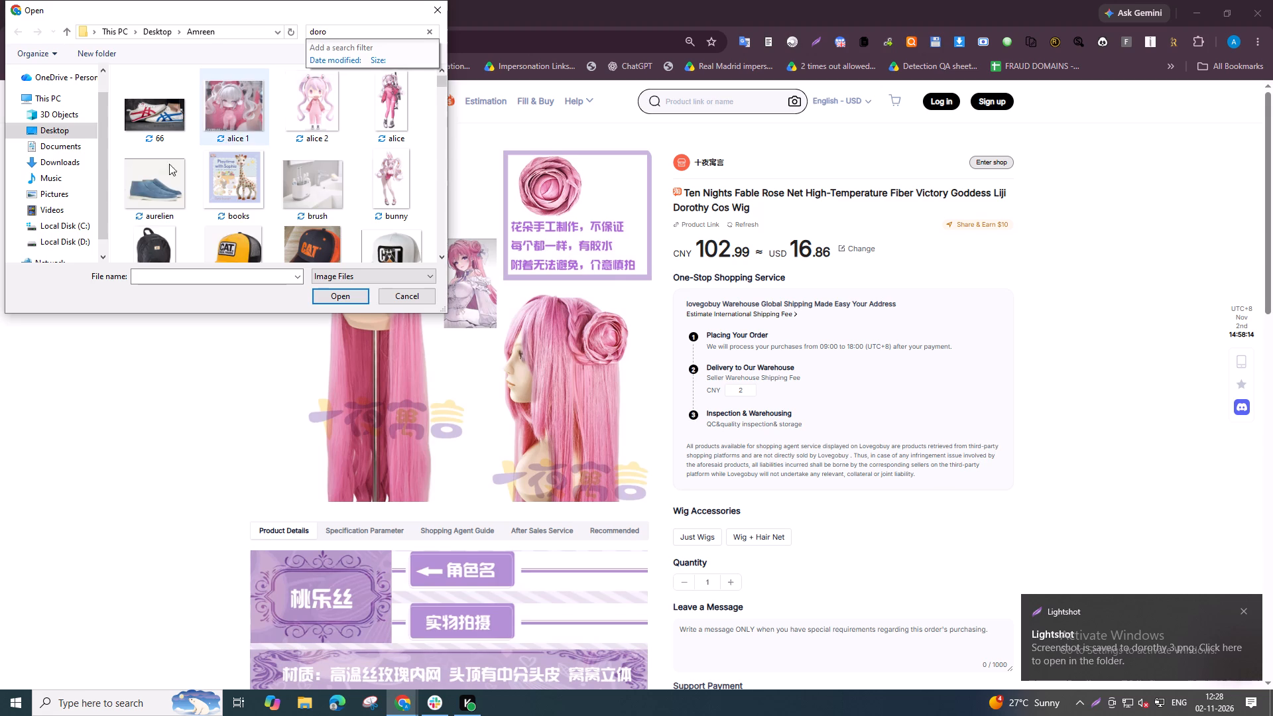
{"action": "left_click", "coordinate": [168, 105]}
{"action": "left_click", "coordinate": [325, 288]}
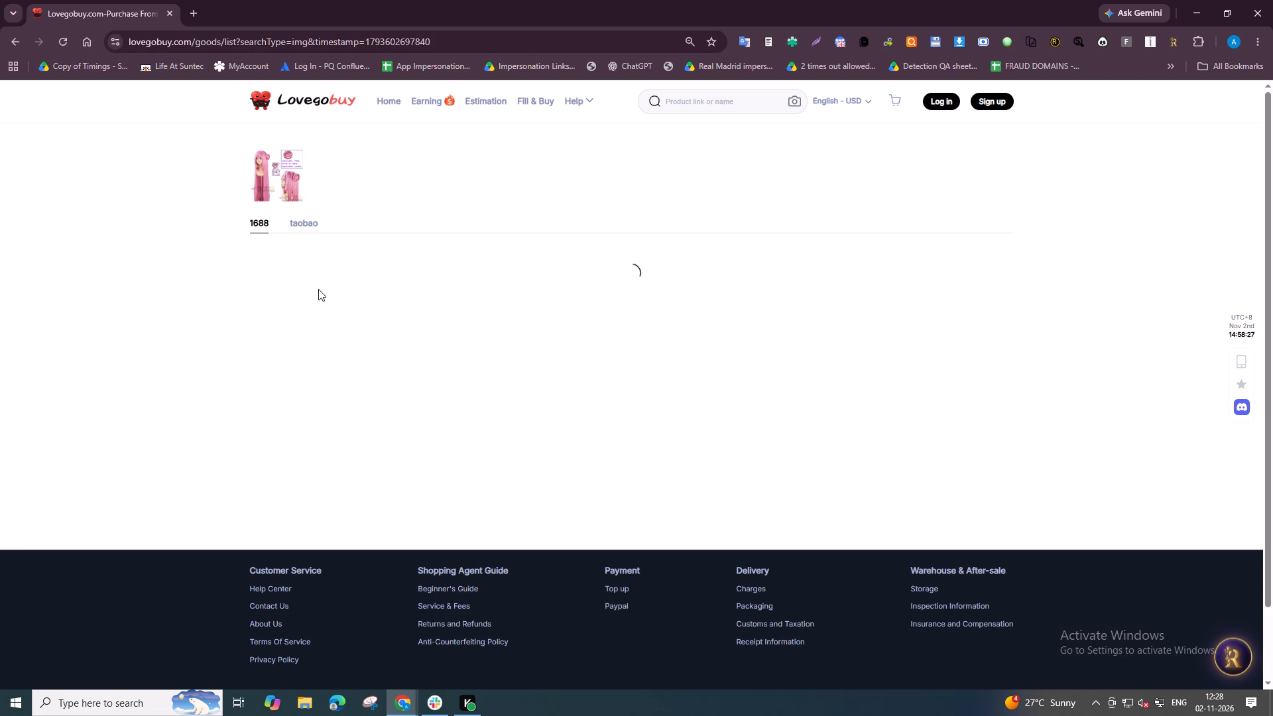
{"action": "left_click", "coordinate": [298, 227]}
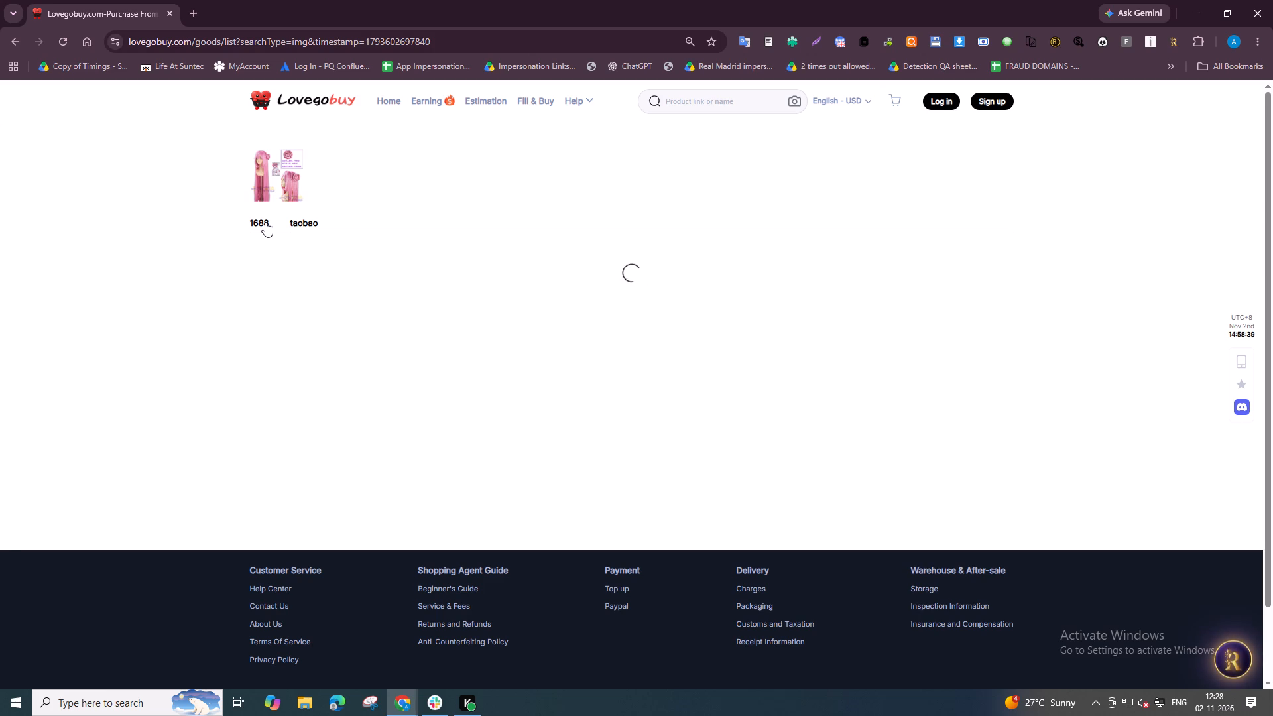
Return to the window with the Brand vendor page and open a new browser tab.
{"action": "key", "text": "alt+Tab"}
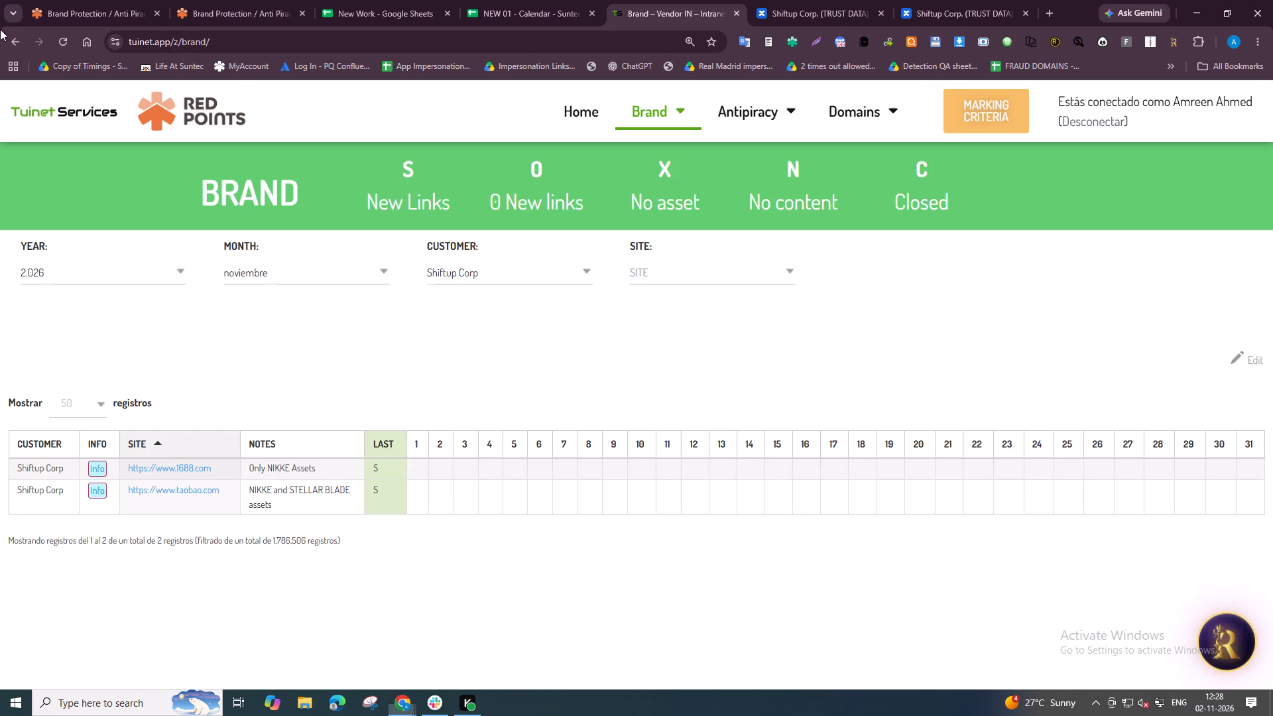
{"action": "left_click", "coordinate": [1047, 11]}
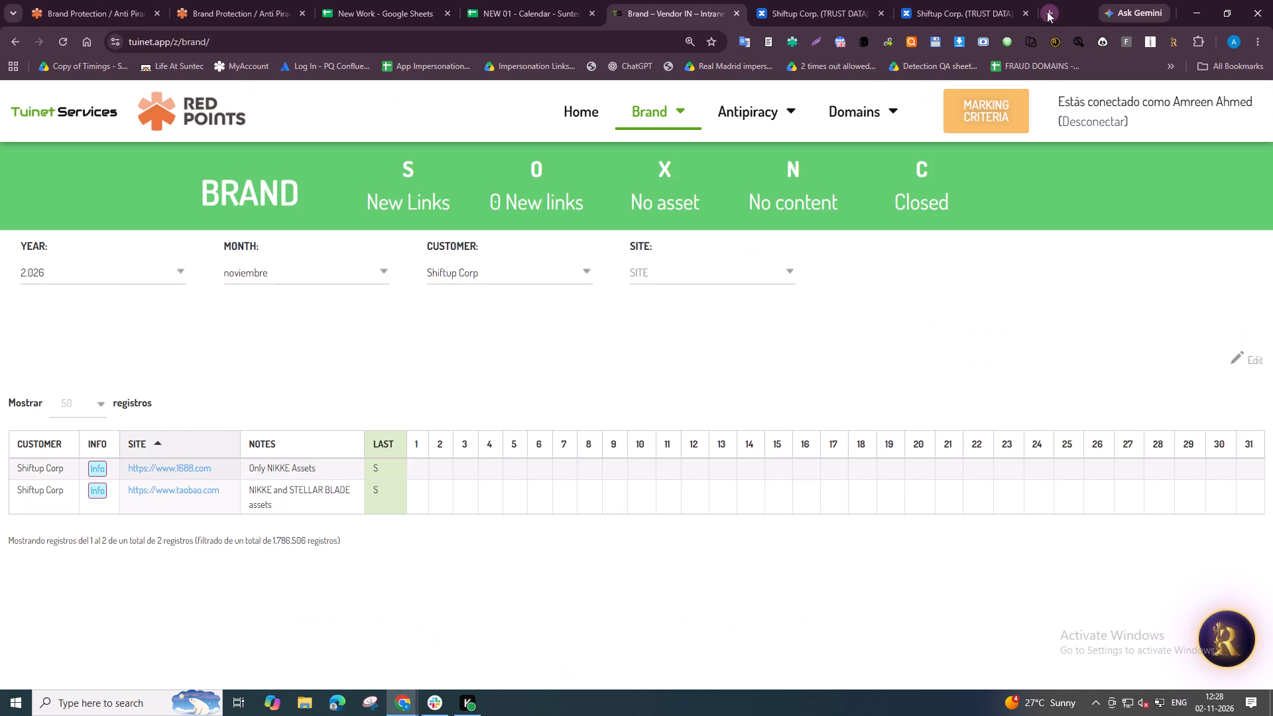
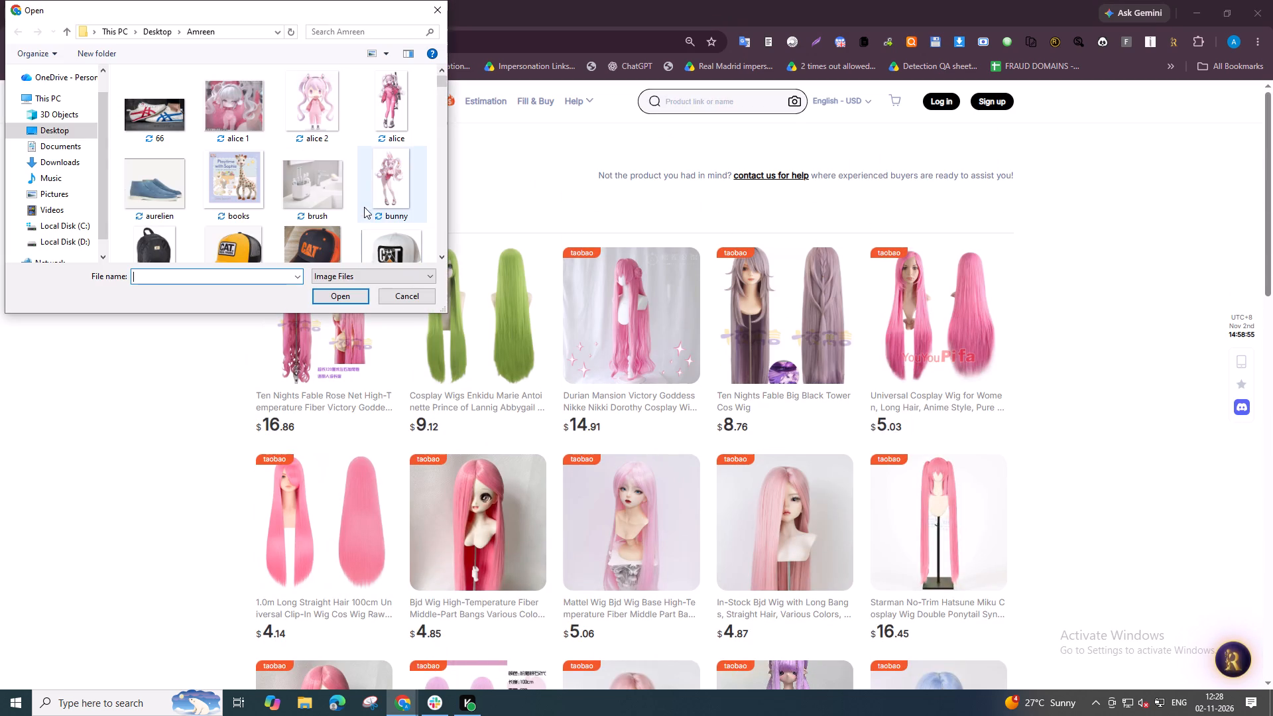
Select the saved bunny picture in the Amreen folder for a Lovegobuy image search.
{"action": "left_click", "coordinate": [387, 186]}
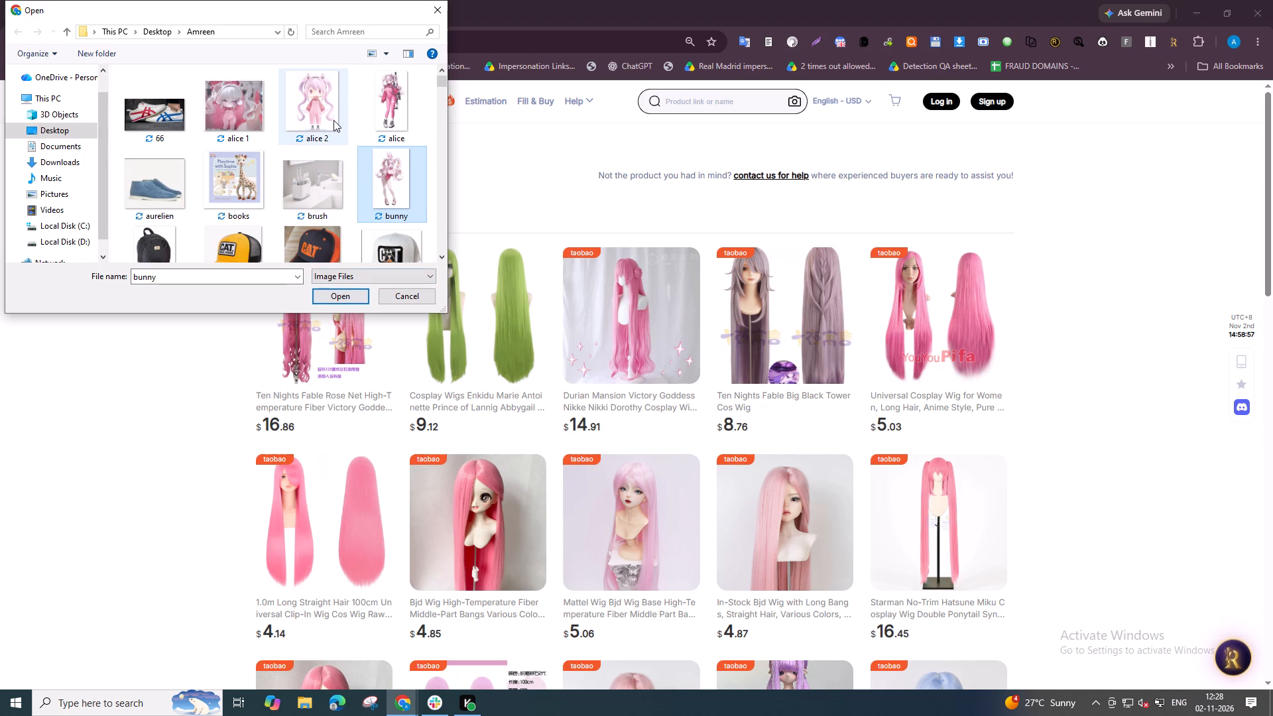
{"action": "left_click", "coordinate": [398, 206]}
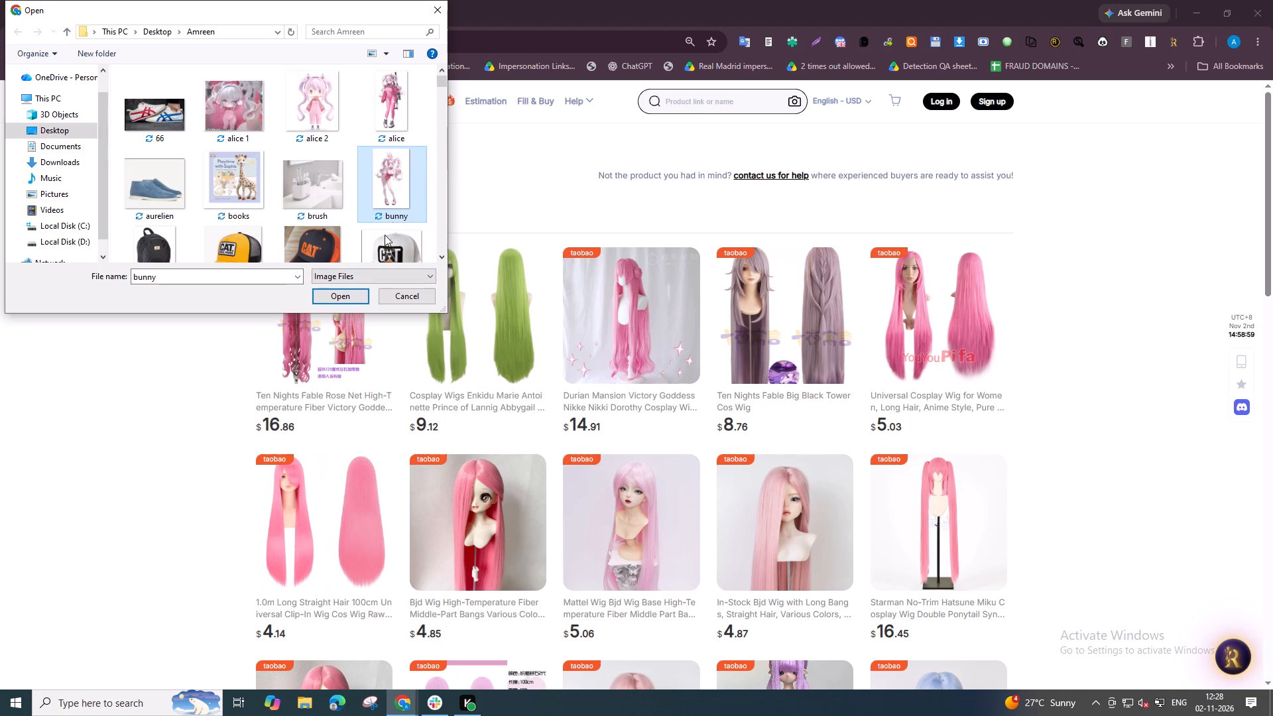
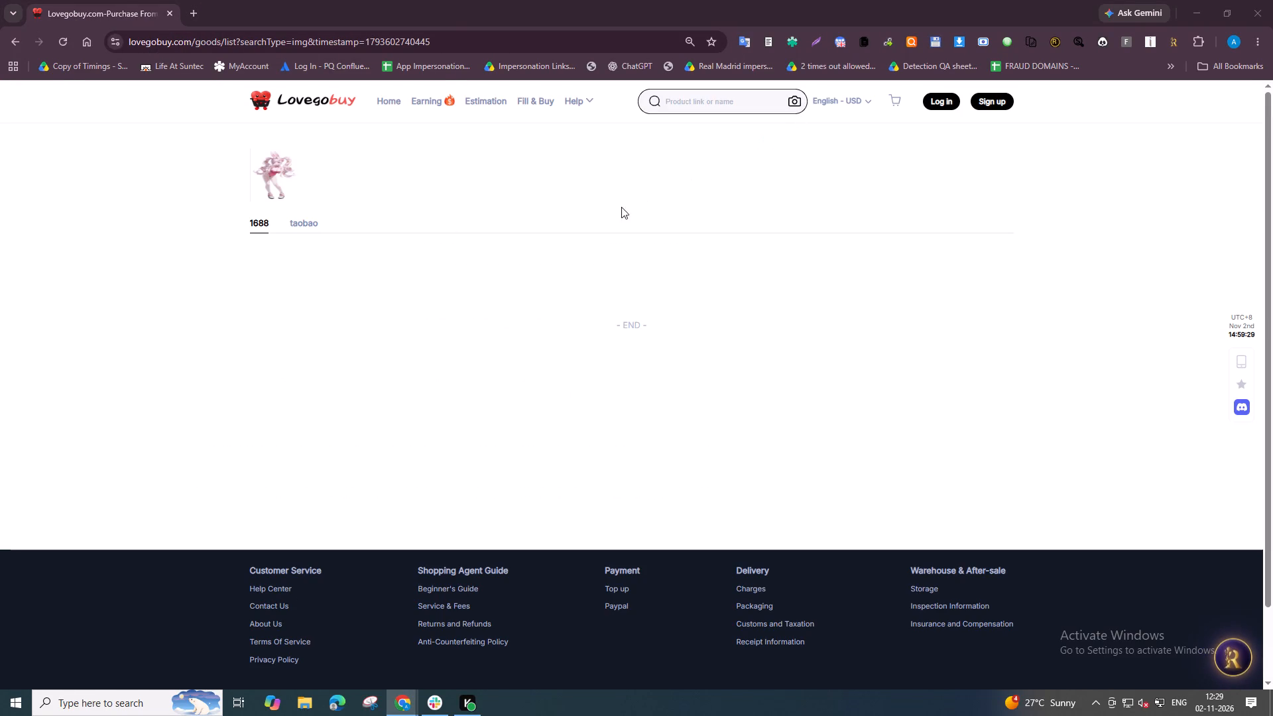
Run a Lovegobuy image search with the NIKKE Anis Sparkling Summer picture from the Amreen folder.
{"action": "left_click", "coordinate": [344, 199]}
{"action": "scroll", "coordinate": [318, 225], "scroll_direction": "down", "scroll_amount": 5}
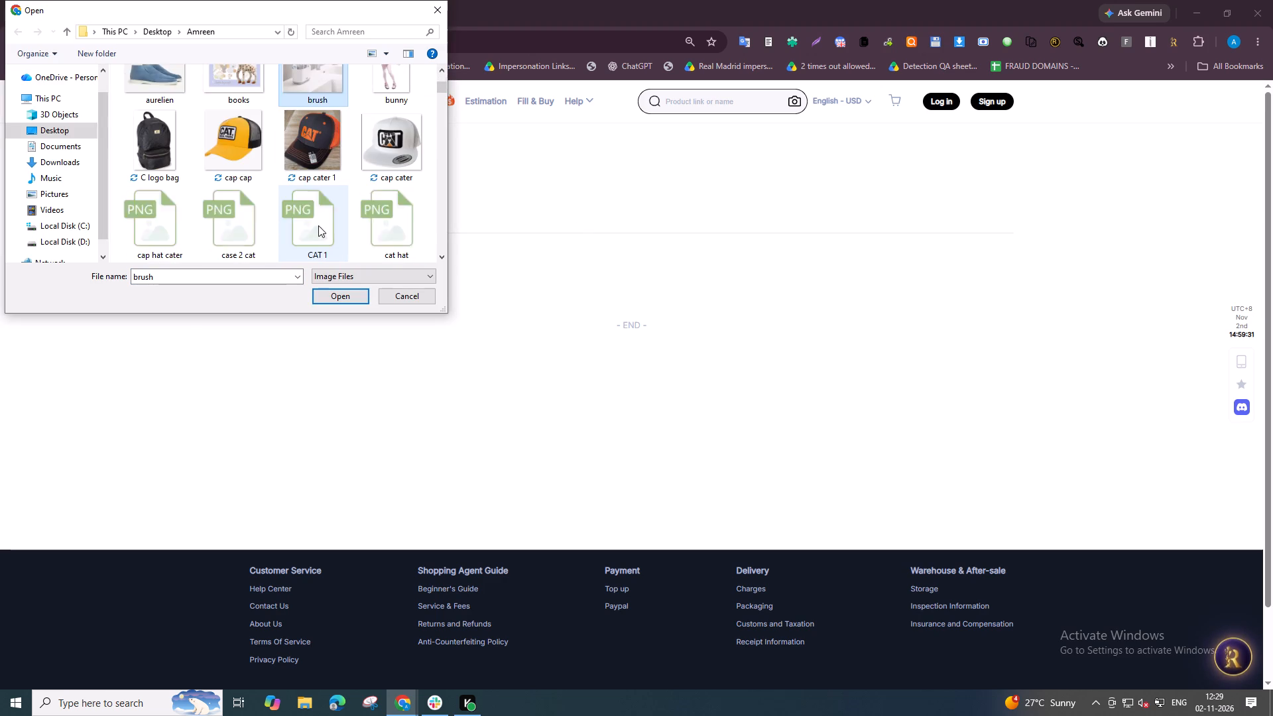
{"action": "scroll", "coordinate": [318, 225], "scroll_direction": "down", "scroll_amount": 15}
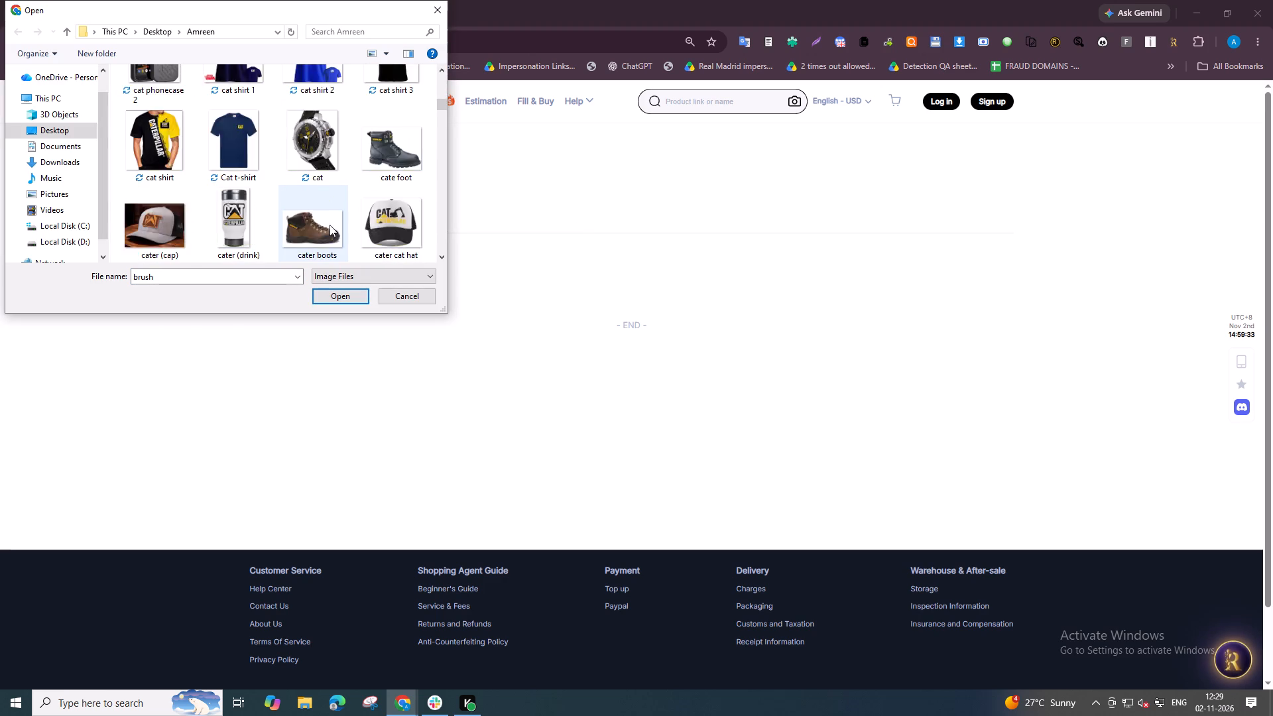
{"action": "scroll", "coordinate": [333, 223], "scroll_direction": "down", "scroll_amount": 6}
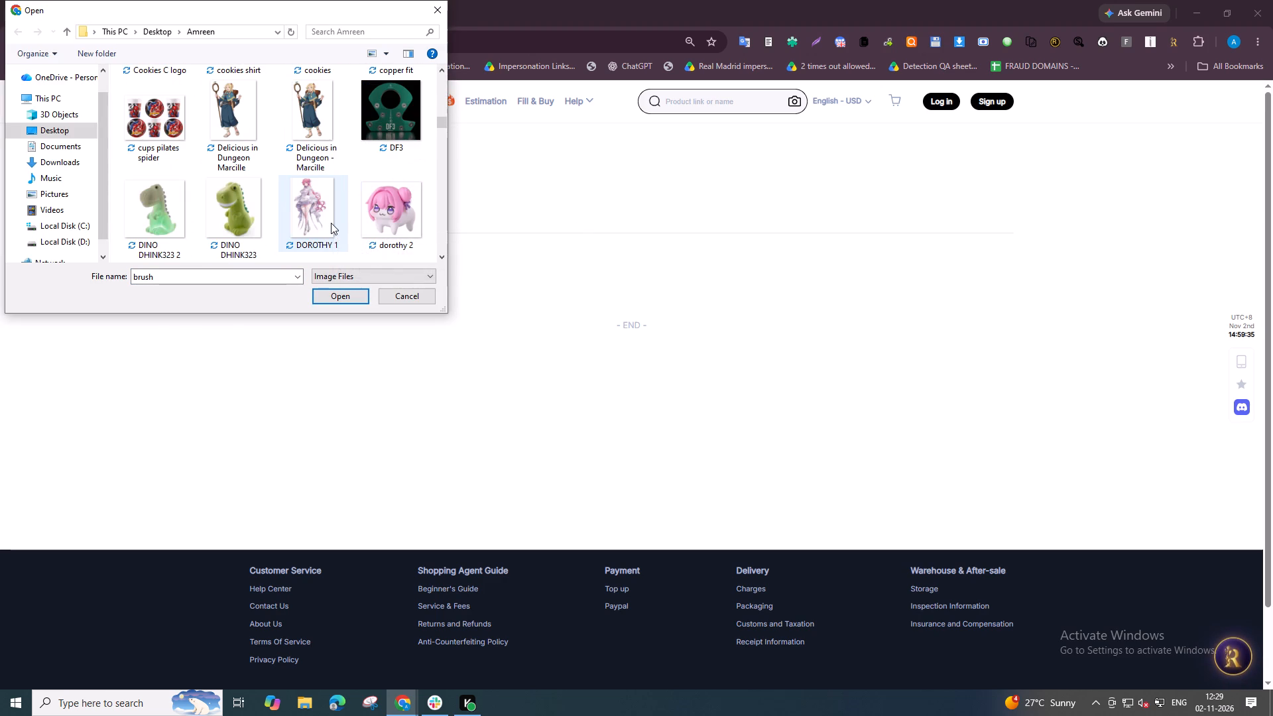
{"action": "scroll", "coordinate": [317, 223], "scroll_direction": "down", "scroll_amount": 11}
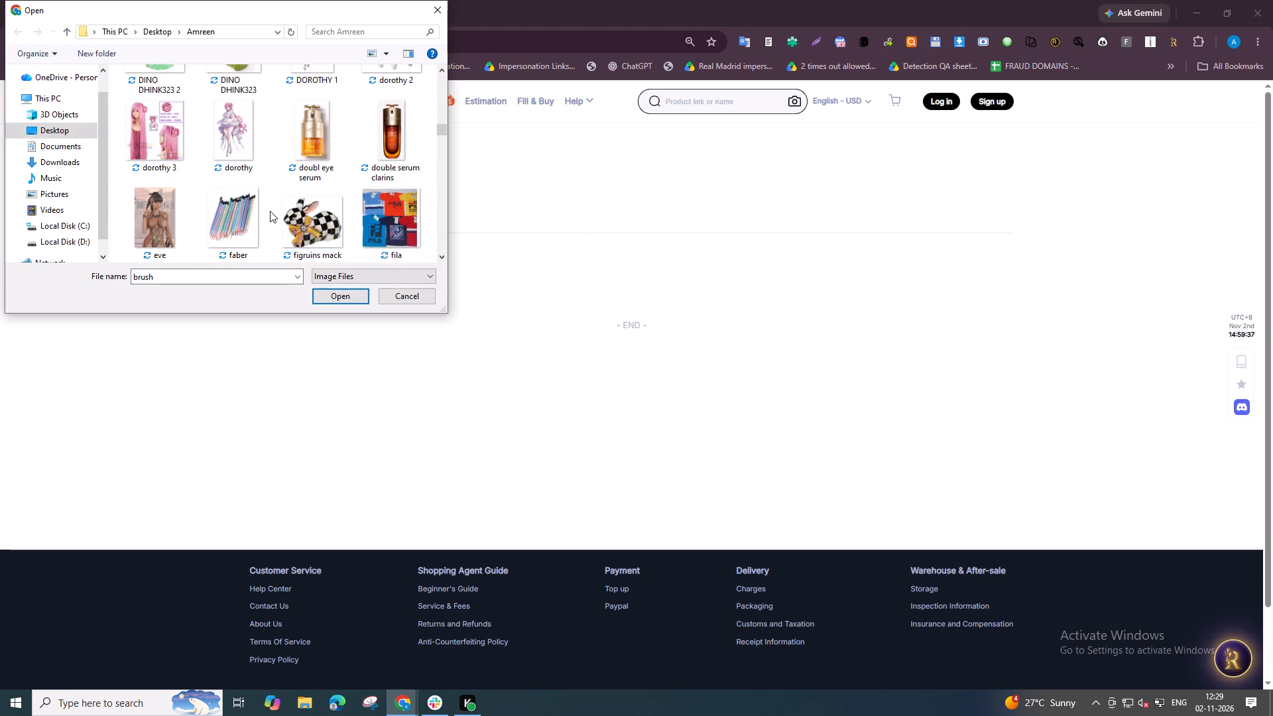
{"action": "scroll", "coordinate": [270, 211], "scroll_direction": "down", "scroll_amount": 14}
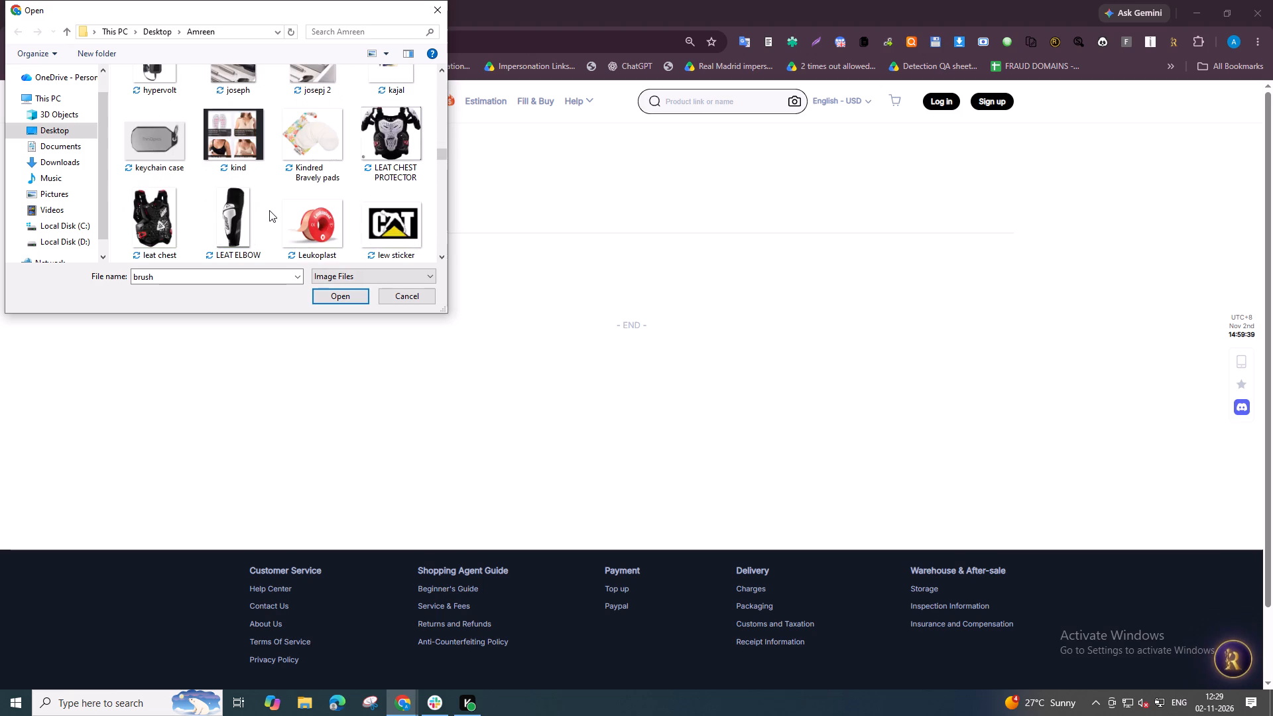
{"action": "scroll", "coordinate": [269, 210], "scroll_direction": "down", "scroll_amount": 16}
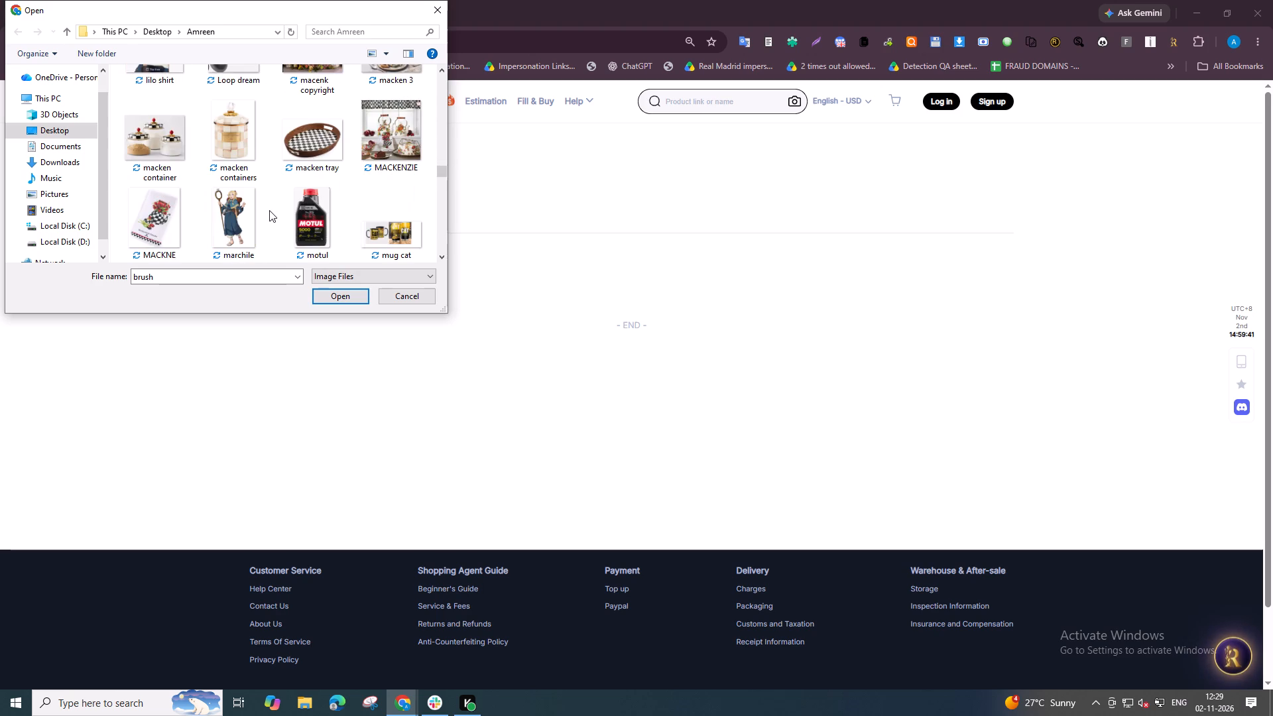
{"action": "scroll", "coordinate": [269, 210], "scroll_direction": "down", "scroll_amount": 5}
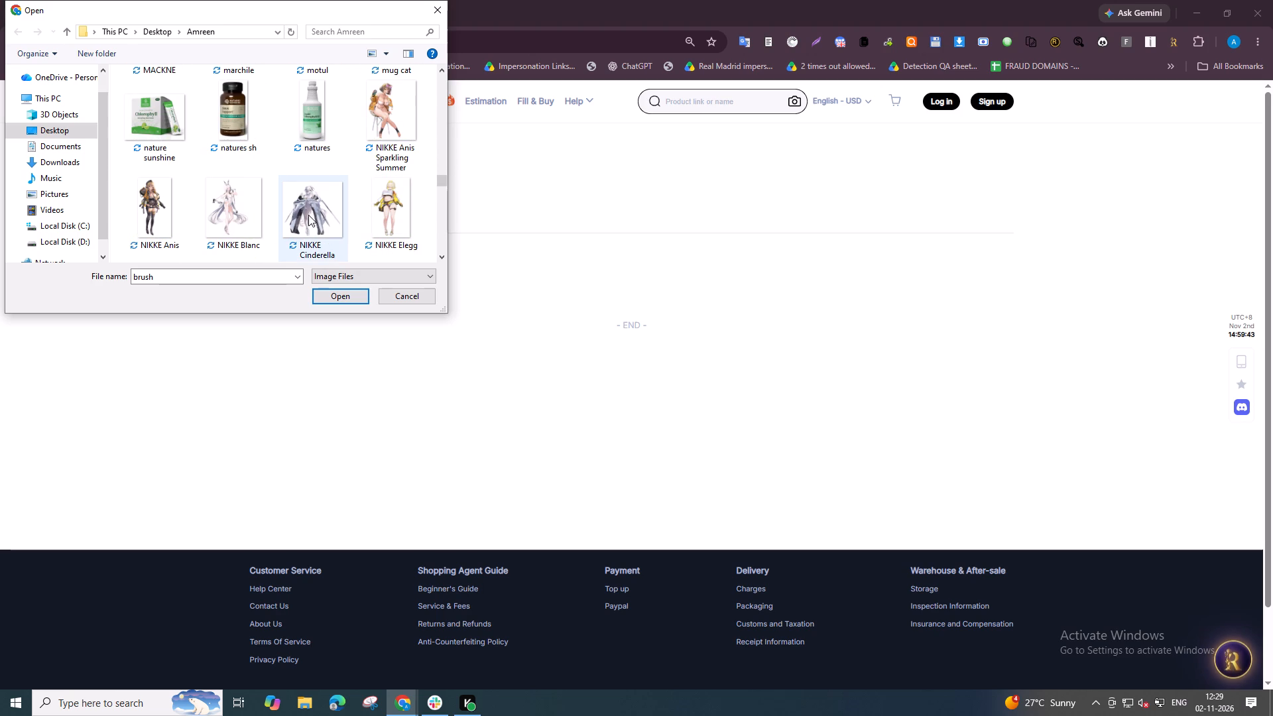
{"action": "left_click", "coordinate": [393, 141]}
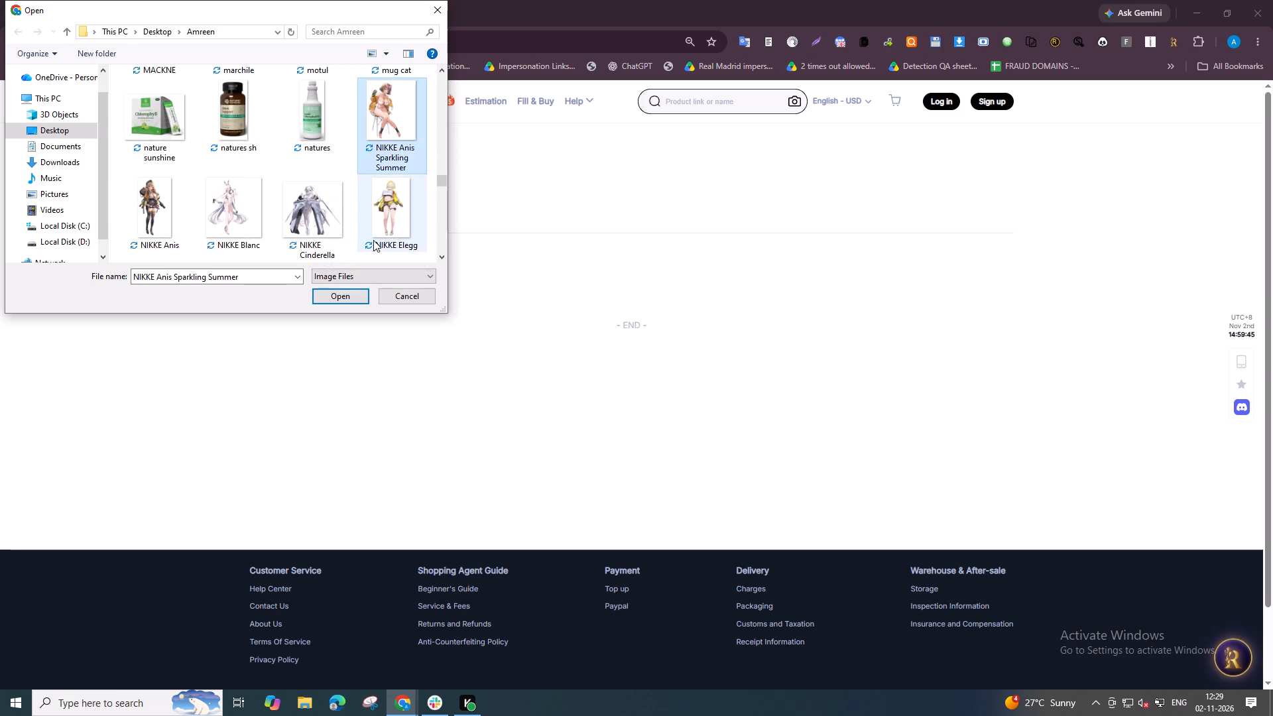
{"action": "left_click", "coordinate": [353, 290]}
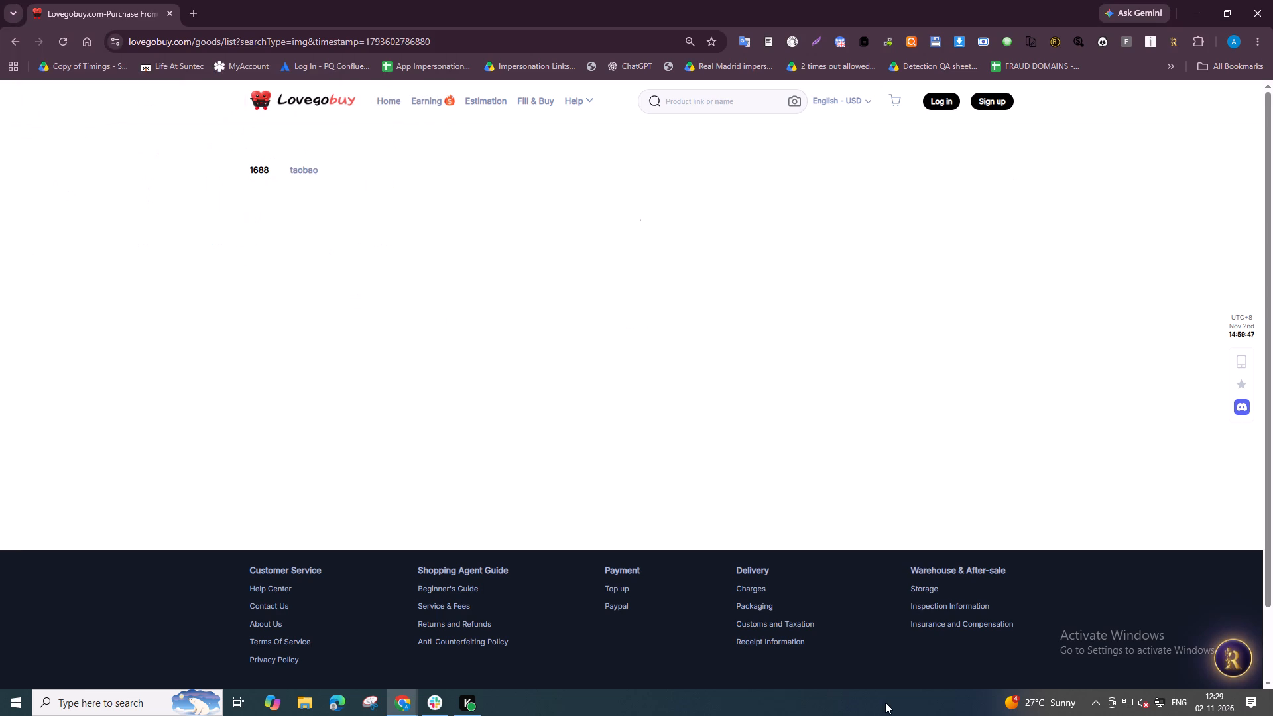
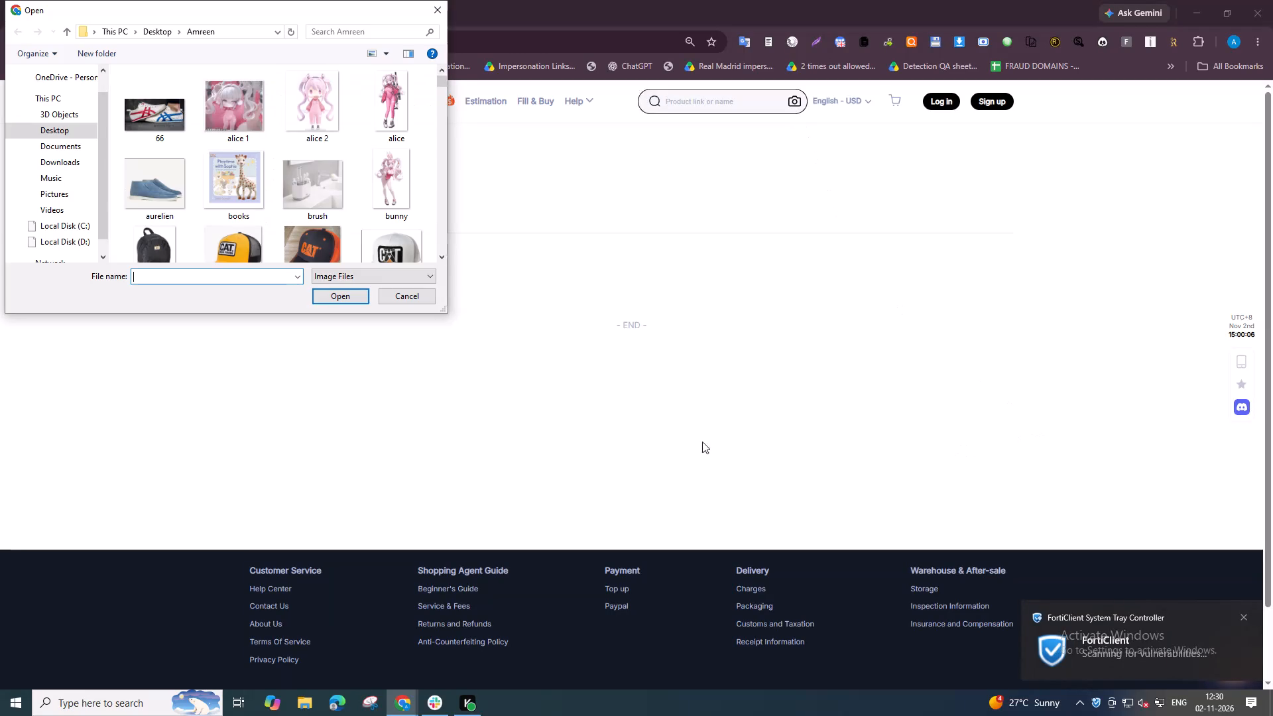
Run a Lovegobuy image search with the alice 1 picture from the Amreen folder and dismiss the FortiClient notification.
{"action": "left_click", "coordinate": [249, 111]}
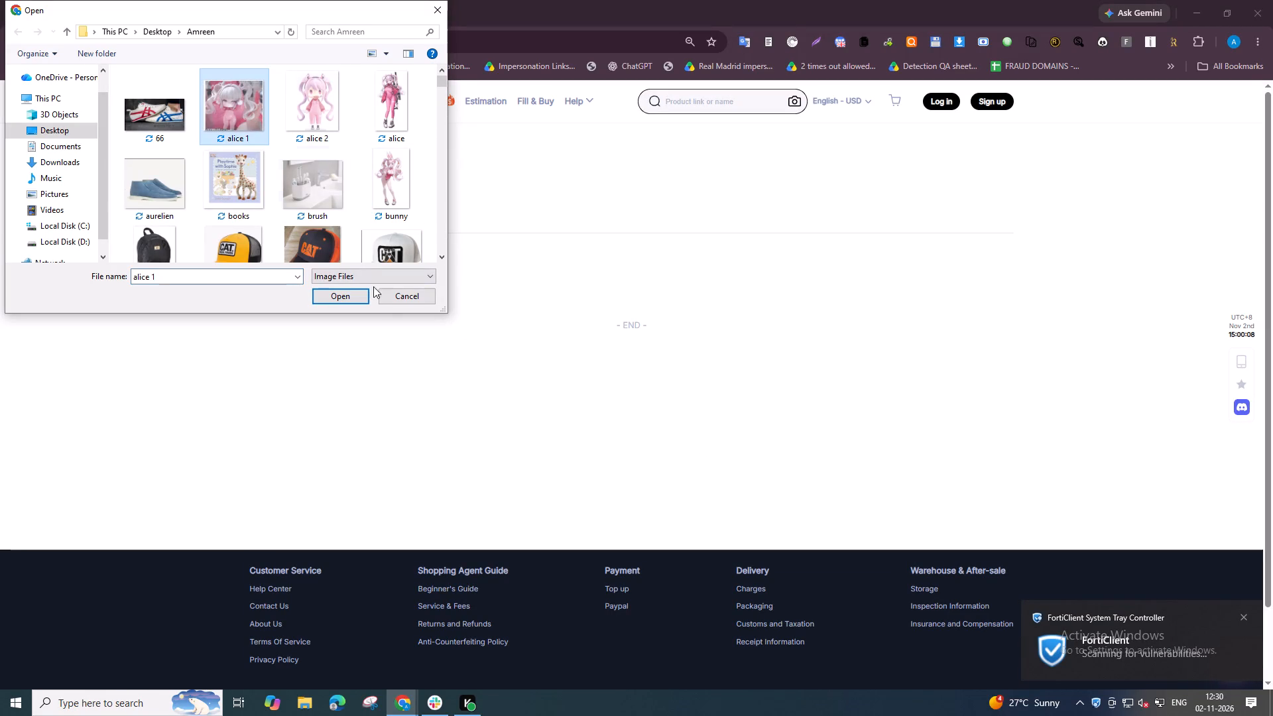
{"action": "left_click", "coordinate": [350, 297]}
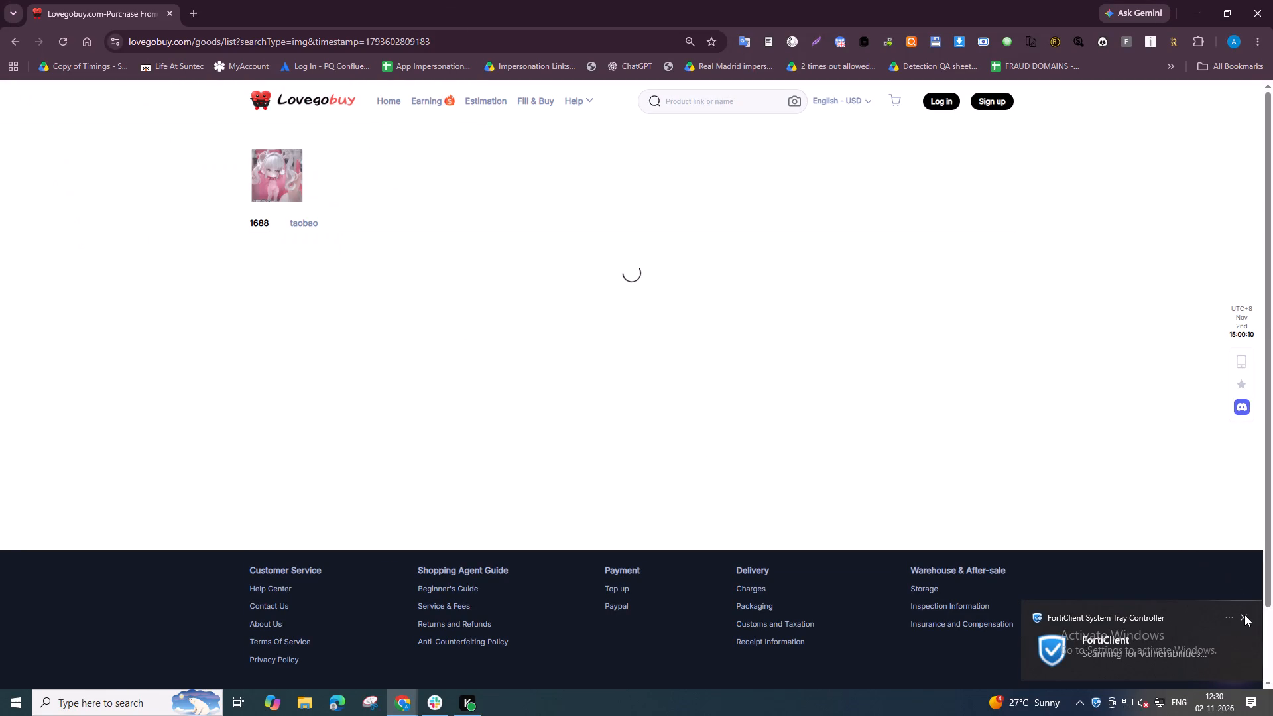
{"action": "left_click", "coordinate": [1245, 615]}
Bring up the open Chrome windows to switch away from the Lovegobuy image search.
{"action": "left_click", "coordinate": [414, 706]}
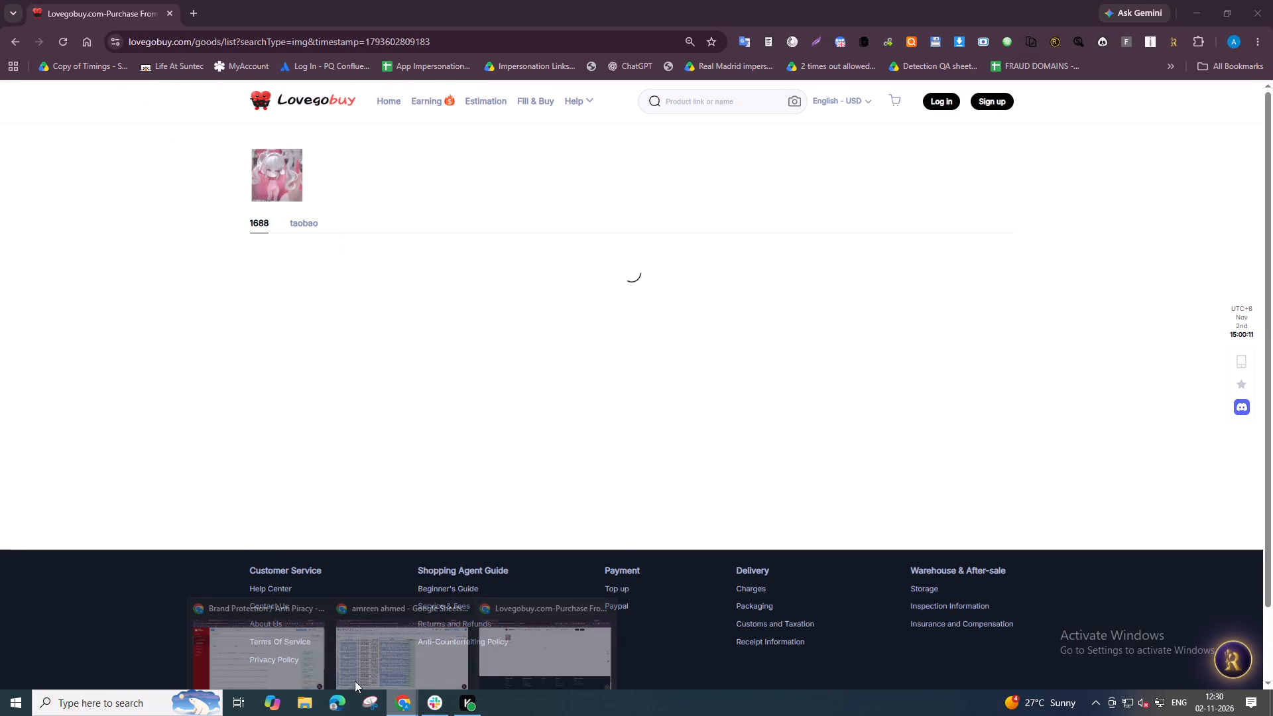
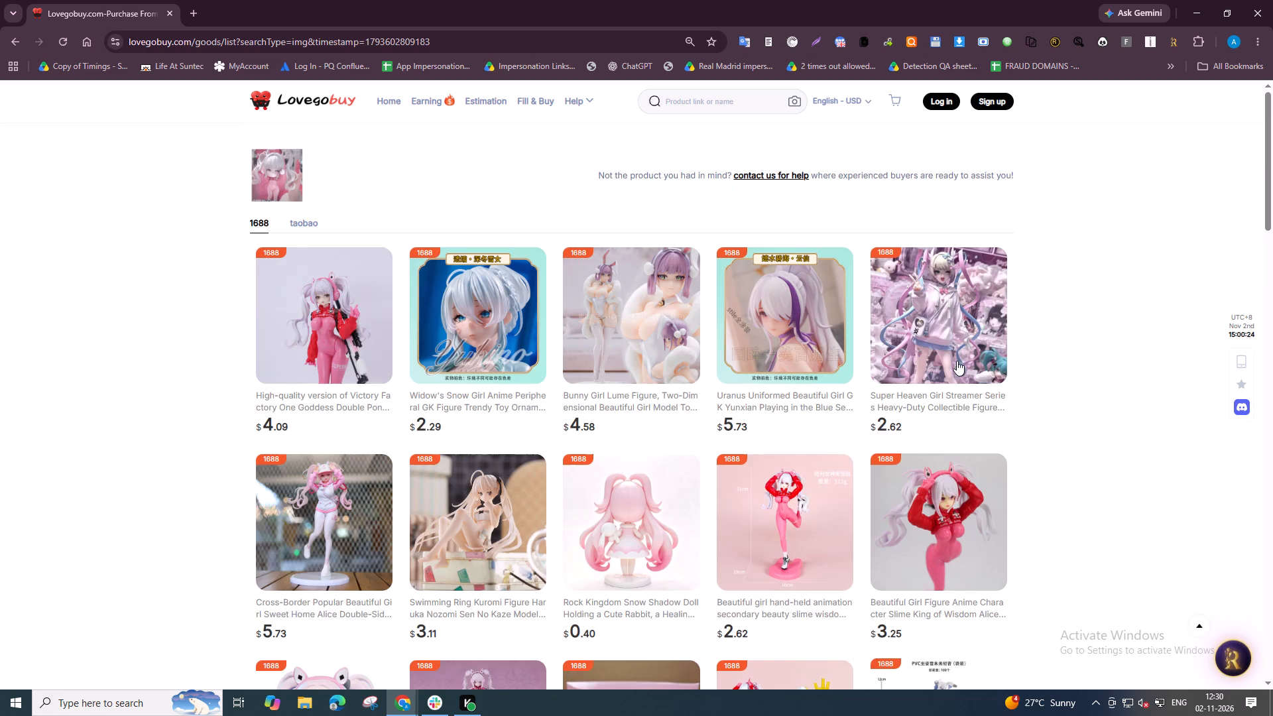
Open the RedPoints IPR Plugin's task configuration and stop the running task.
{"action": "left_click", "coordinate": [793, 48]}
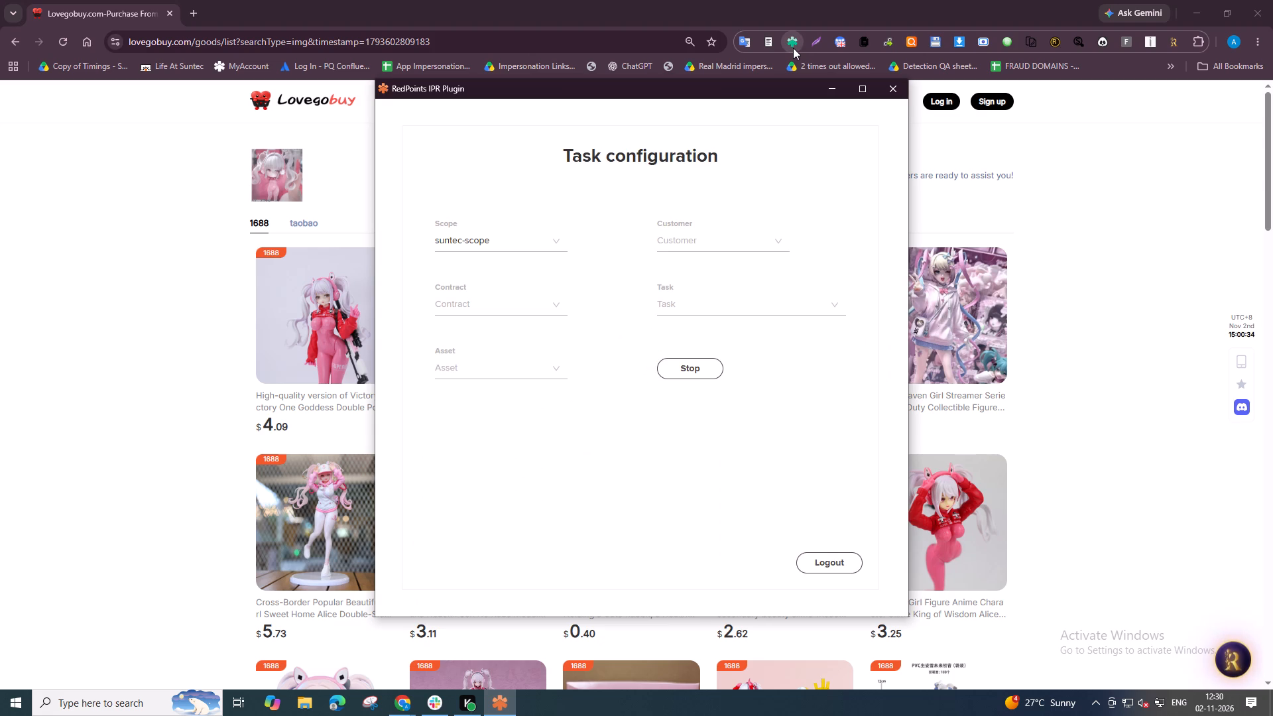
{"action": "left_click", "coordinate": [692, 362]}
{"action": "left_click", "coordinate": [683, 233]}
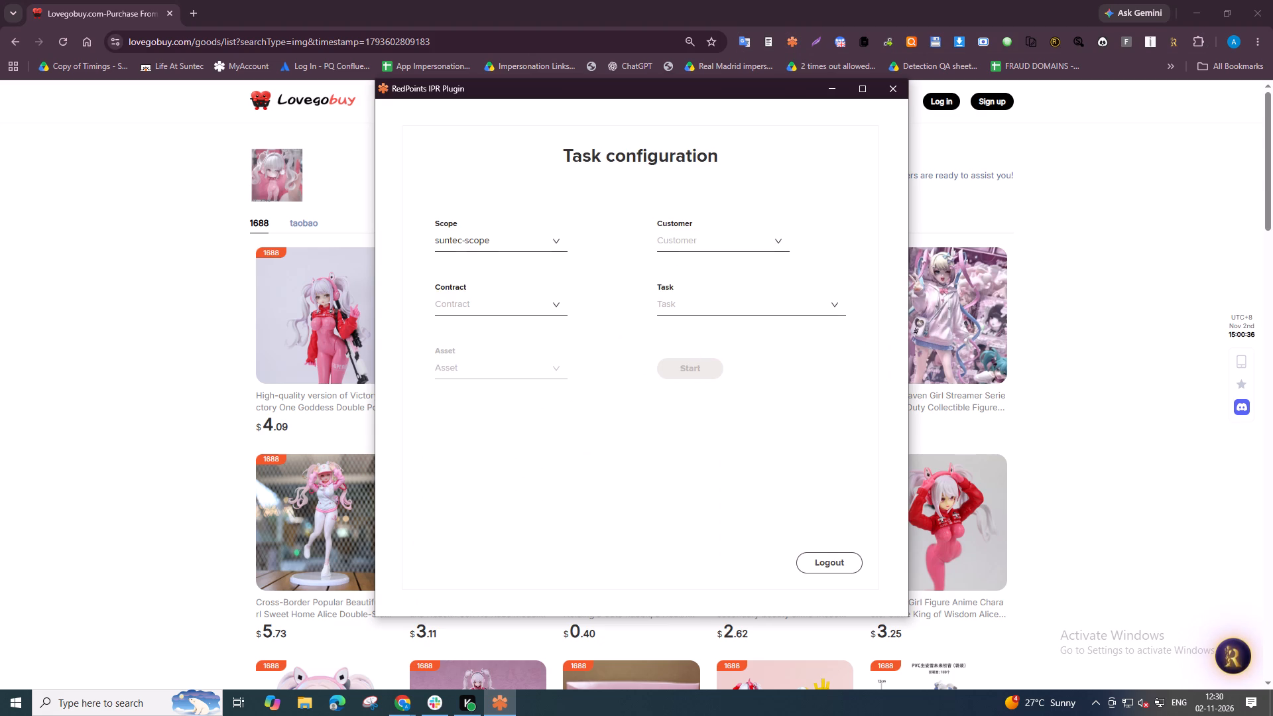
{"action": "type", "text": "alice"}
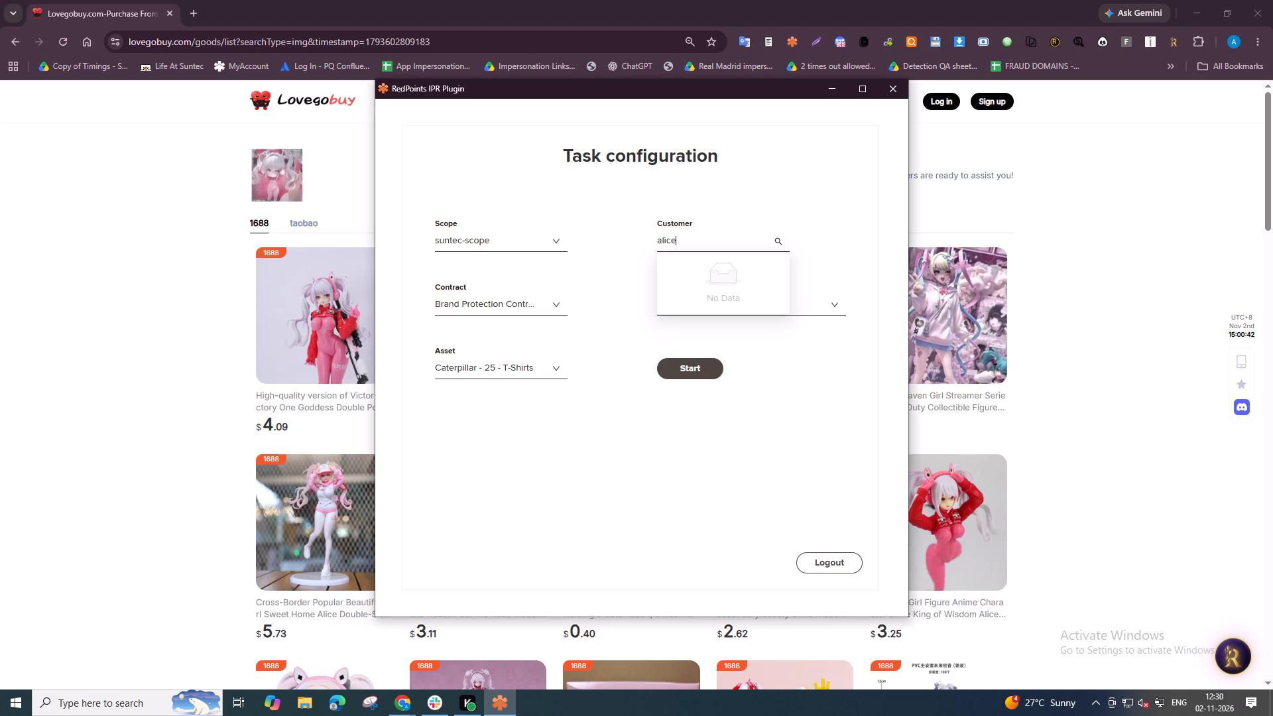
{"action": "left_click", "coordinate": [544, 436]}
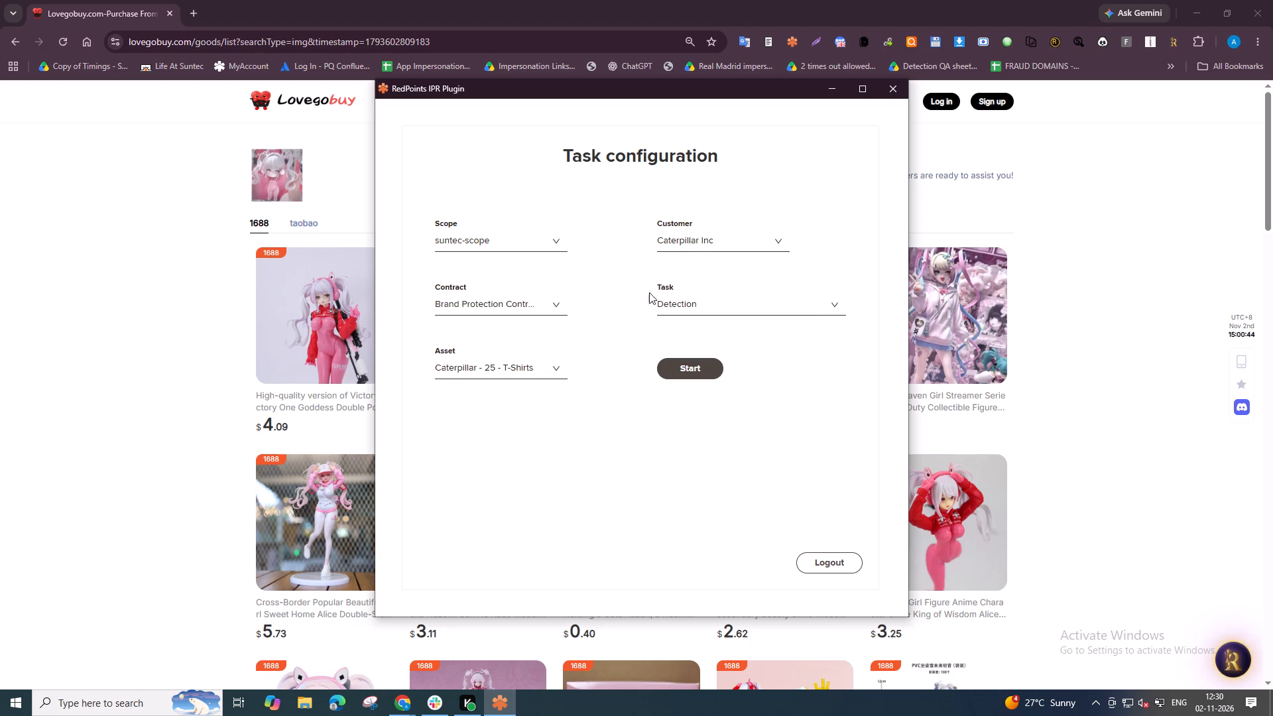
Start a Detection task for customer Shiftup Corp with its Brand Protection contract and the NIKKE Alice asset.
{"action": "left_click", "coordinate": [692, 245]}
{"action": "type", "text": "shift"}
{"action": "left_click", "coordinate": [696, 255]}
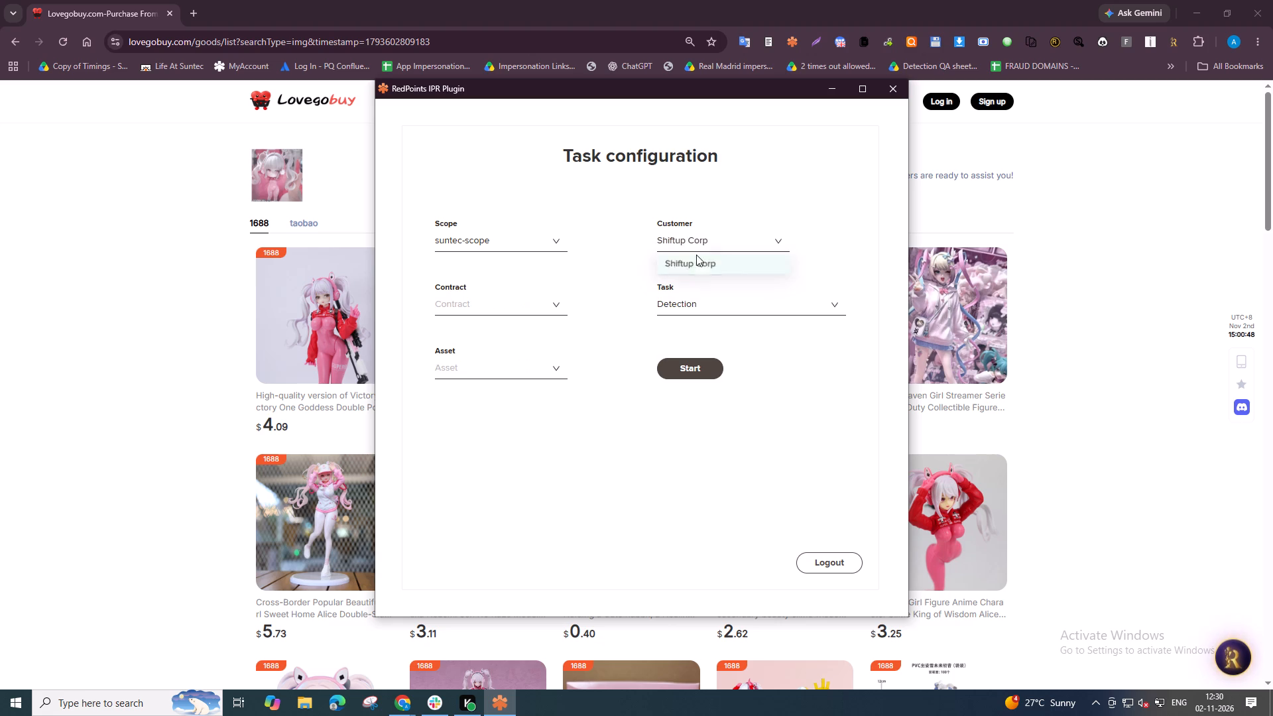
{"action": "left_click", "coordinate": [515, 309]}
{"action": "left_click", "coordinate": [509, 327]}
{"action": "left_click", "coordinate": [536, 377]}
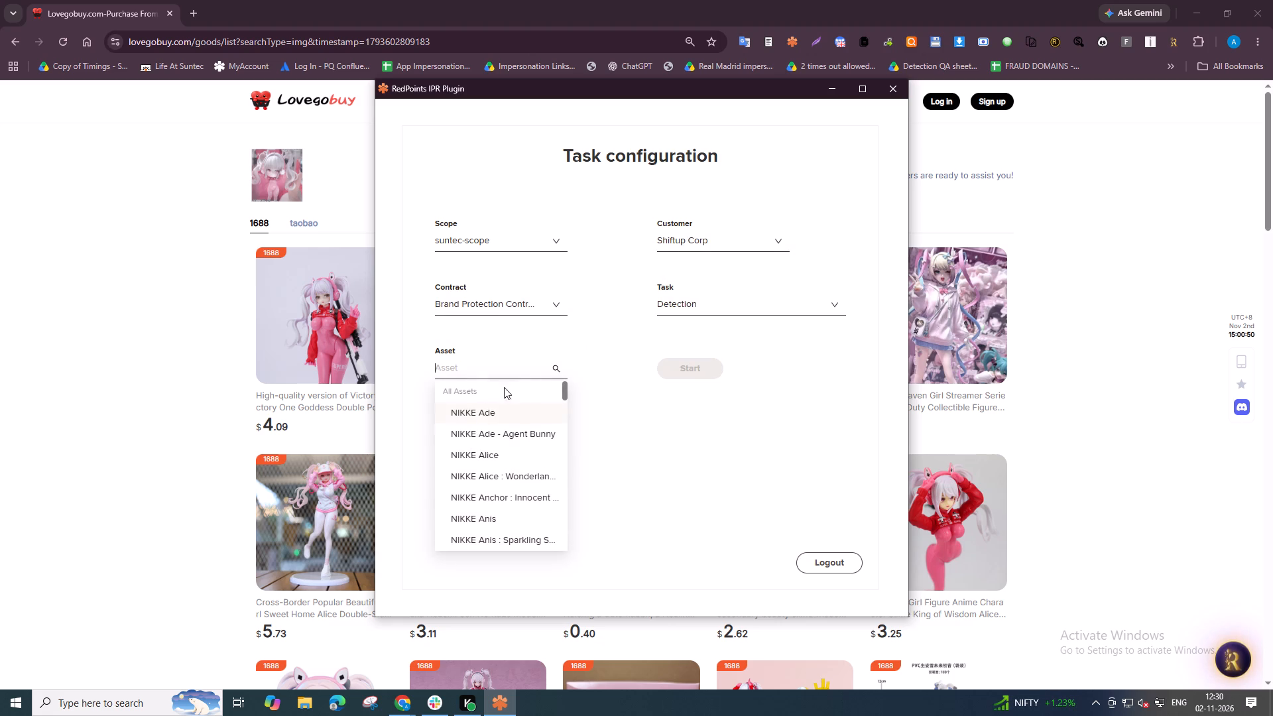
{"action": "left_click", "coordinate": [483, 453]}
{"action": "left_click", "coordinate": [714, 371]}
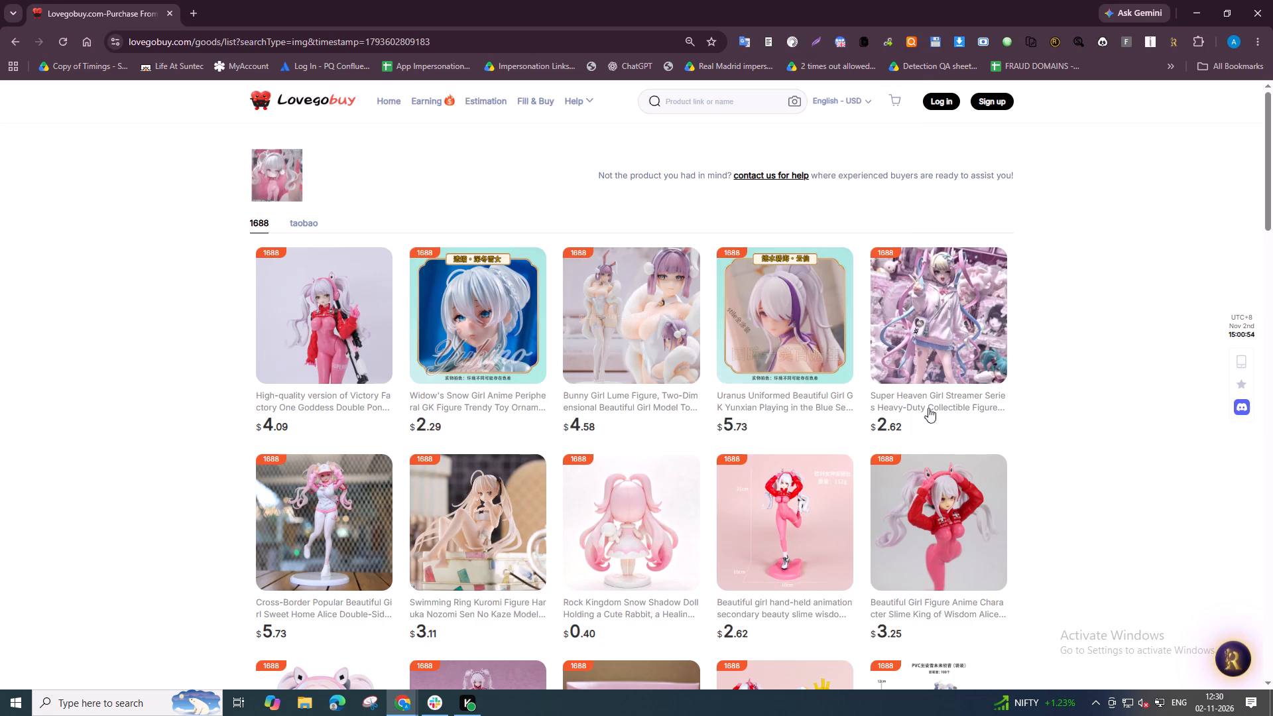
Open the four pink-suited or frog-hooded Alice-style figure listings from the first two result rows in separate background tabs.
{"action": "left_click", "coordinate": [328, 333], "text": "ctrl"}
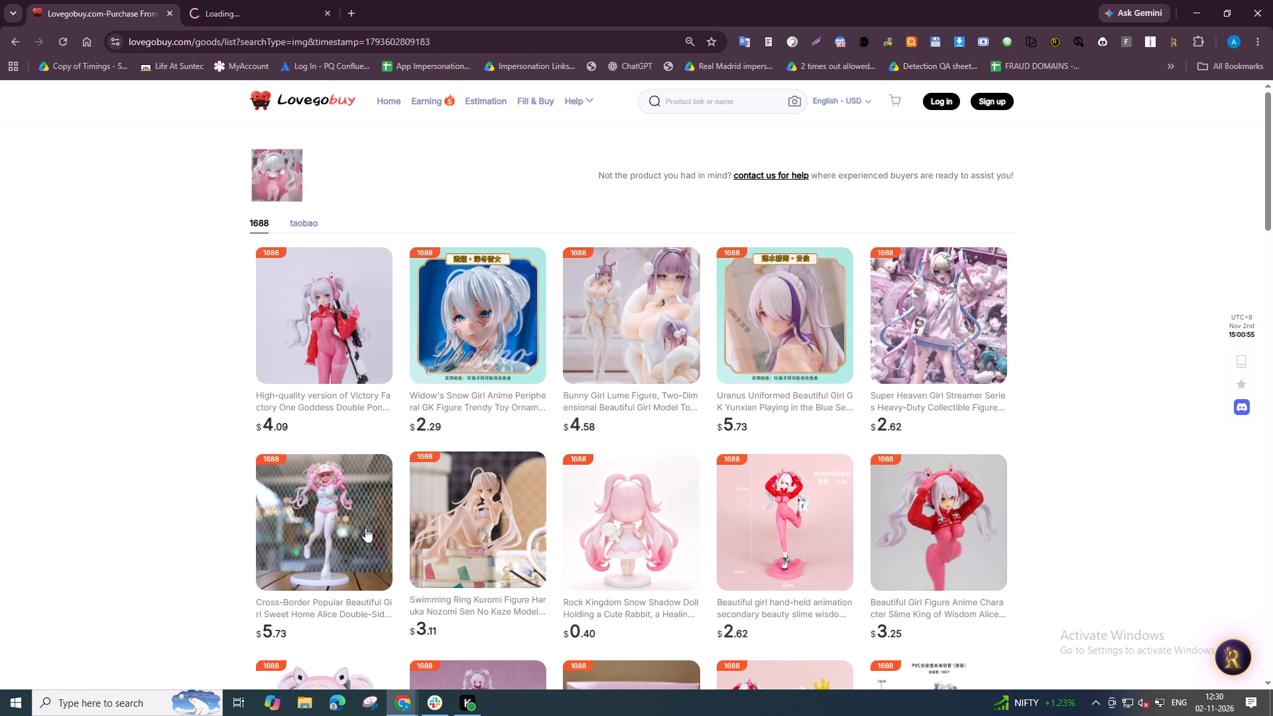
{"action": "left_click", "coordinate": [365, 526], "text": "ctrl"}
{"action": "left_click", "coordinate": [829, 536], "text": "ctrl"}
{"action": "left_click", "coordinate": [950, 522], "text": "ctrl"}
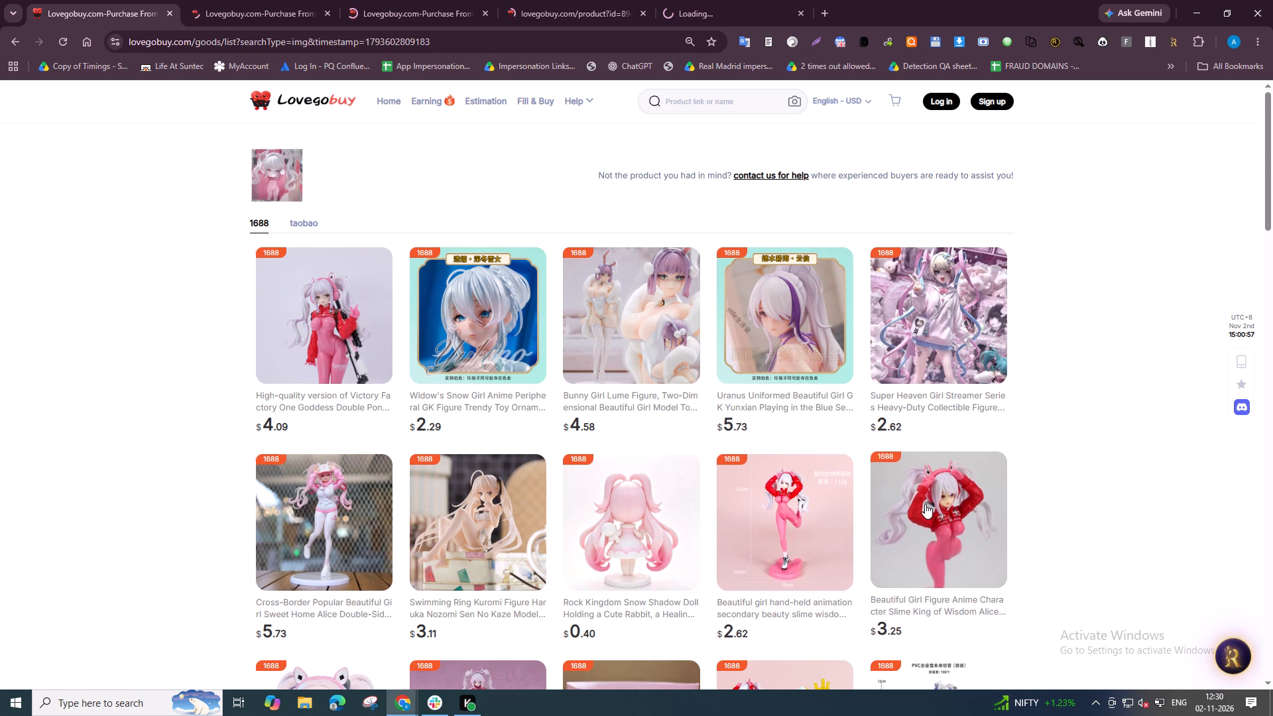
Open the first four listings of the third result row and the first three of the fourth row in background tabs.
{"action": "scroll", "coordinate": [925, 504], "scroll_direction": "down", "scroll_amount": 6}
{"action": "left_click", "coordinate": [316, 356], "text": "ctrl"}
{"action": "left_click", "coordinate": [489, 326], "text": "ctrl"}
{"action": "left_click", "coordinate": [643, 335], "text": "ctrl"}
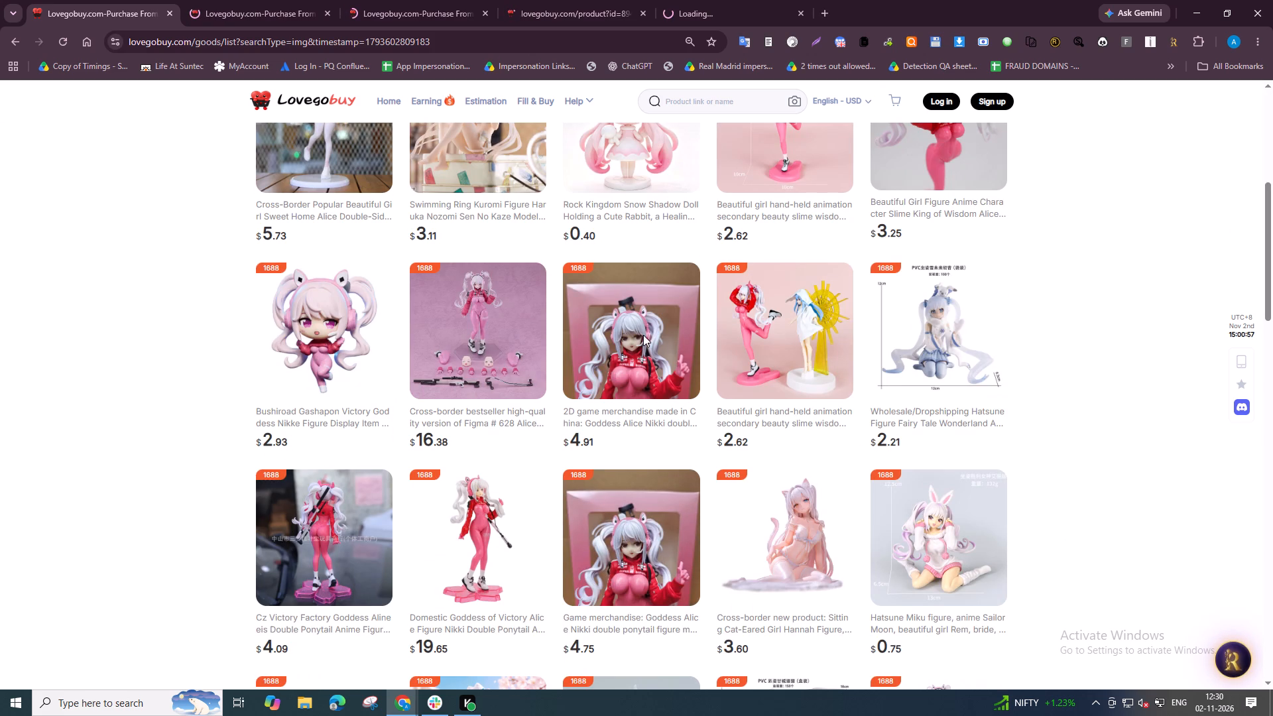
{"action": "left_click", "coordinate": [801, 310], "text": "ctrl"}
{"action": "left_click", "coordinate": [313, 541], "text": "ctrl"}
{"action": "left_click", "coordinate": [522, 531], "text": "ctrl"}
{"action": "left_click", "coordinate": [656, 541], "text": "ctrl"}
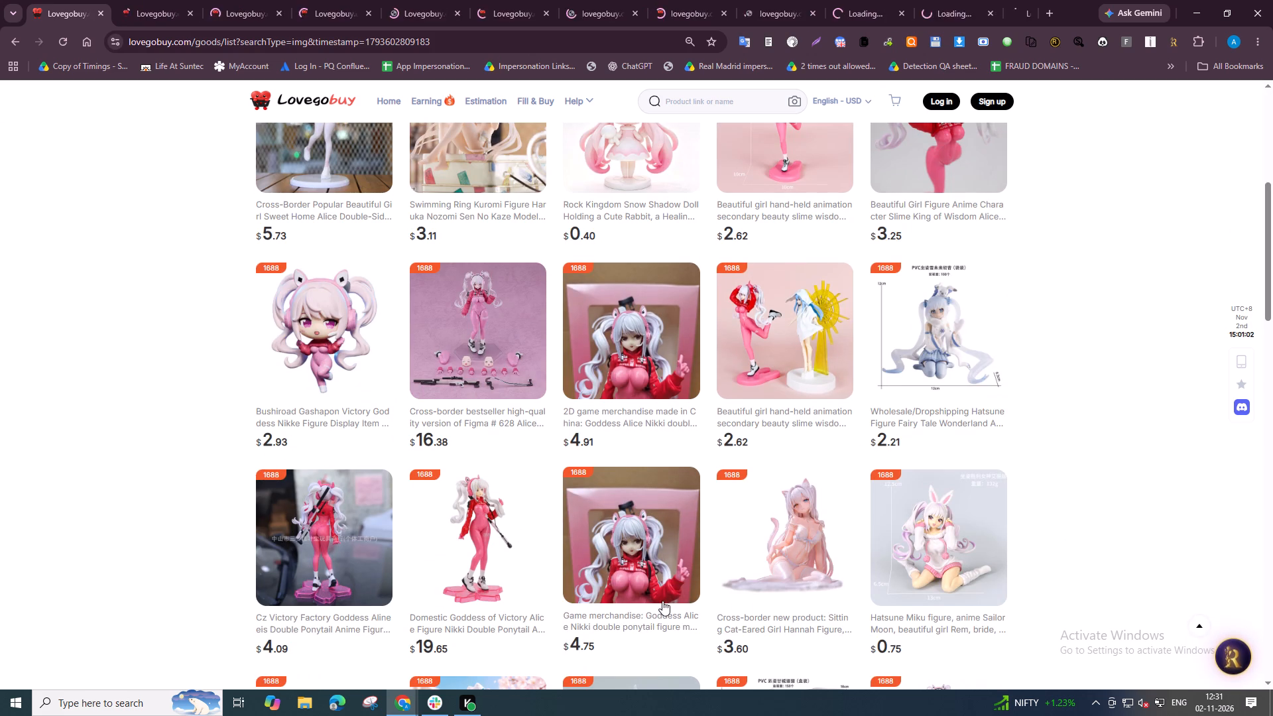
{"action": "left_click_drag", "start_coordinate": [727, 638], "coordinate": [579, 613]}
Switch to the first opened product listing.
{"action": "left_click", "coordinate": [125, 0]}
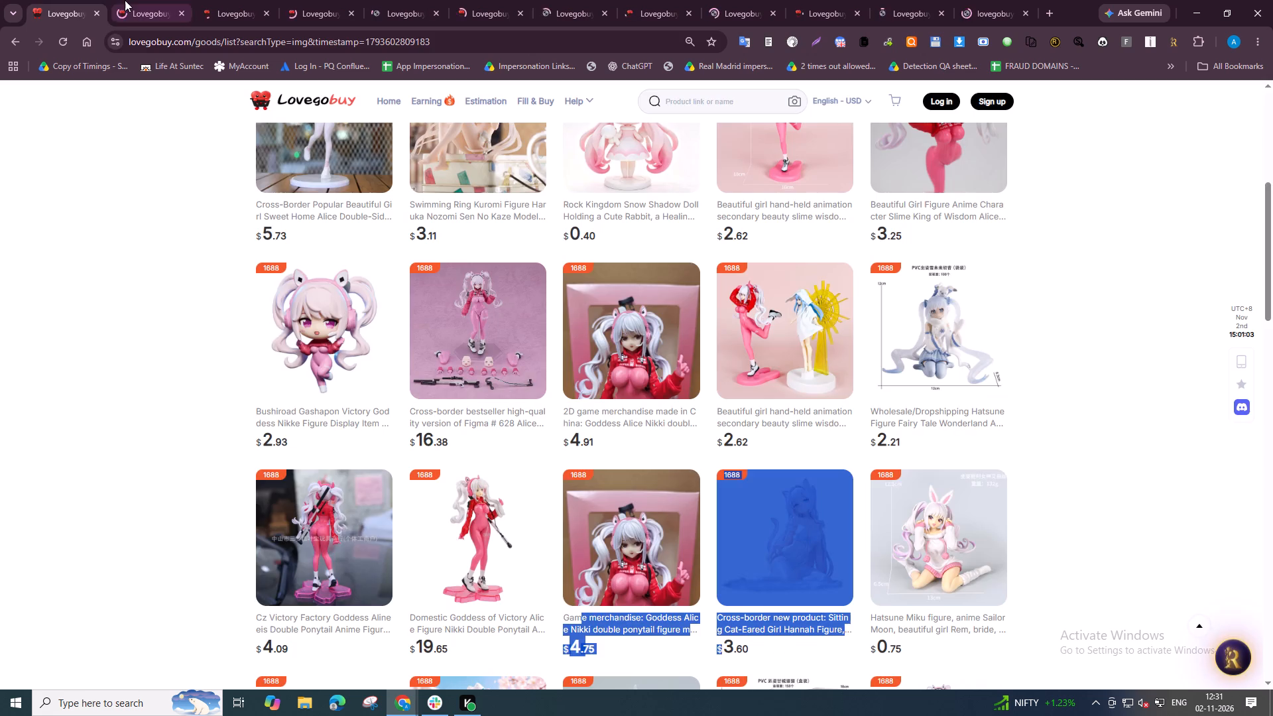
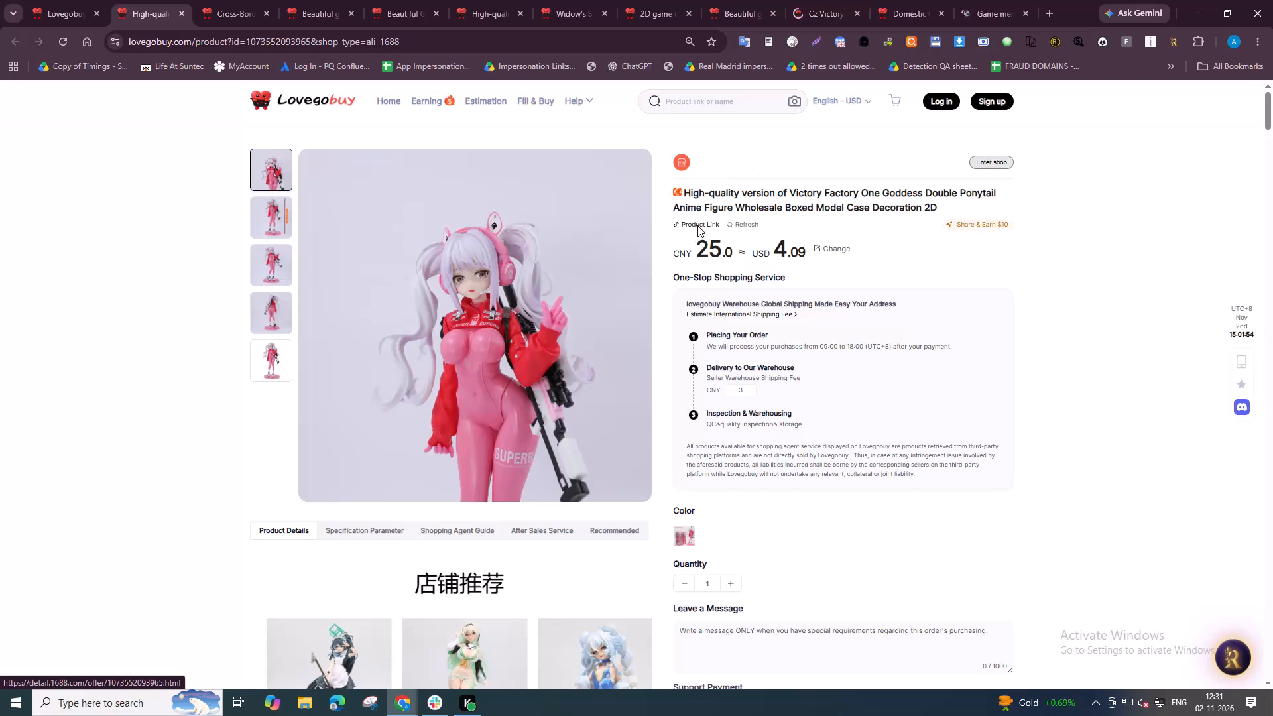
Copy the first Alice listing's source product link into the New Work spreadsheet's Links column, leaving two blank rows below the last entry.
{"action": "left_click", "coordinate": [788, 369]}
{"action": "key", "text": "alt+Tab"}
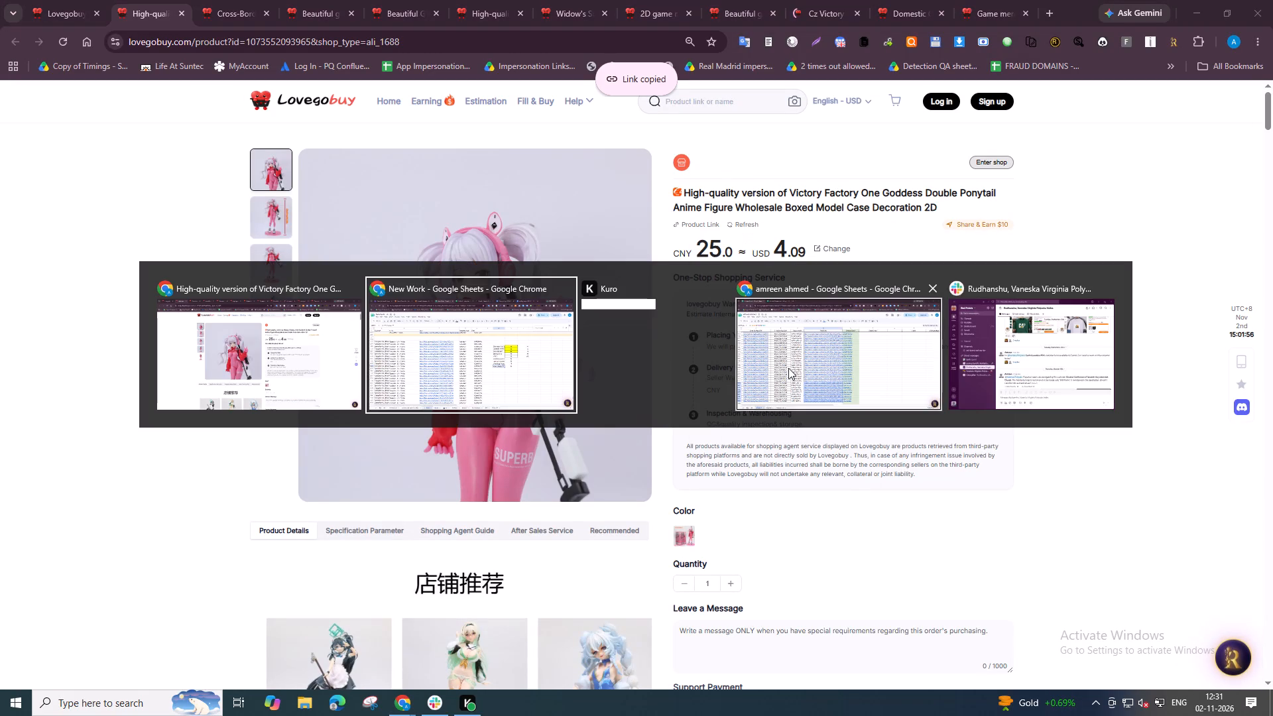
{"action": "left_click", "coordinate": [503, 435]}
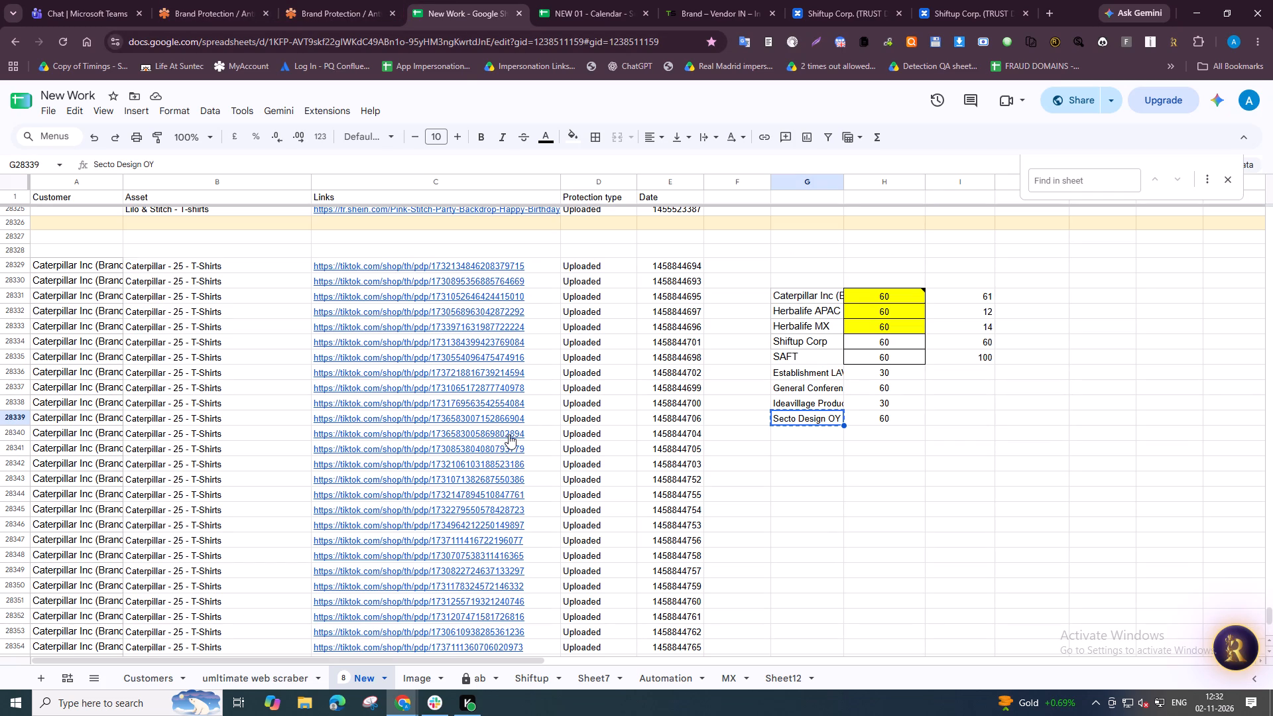
{"action": "left_click", "coordinate": [606, 440]}
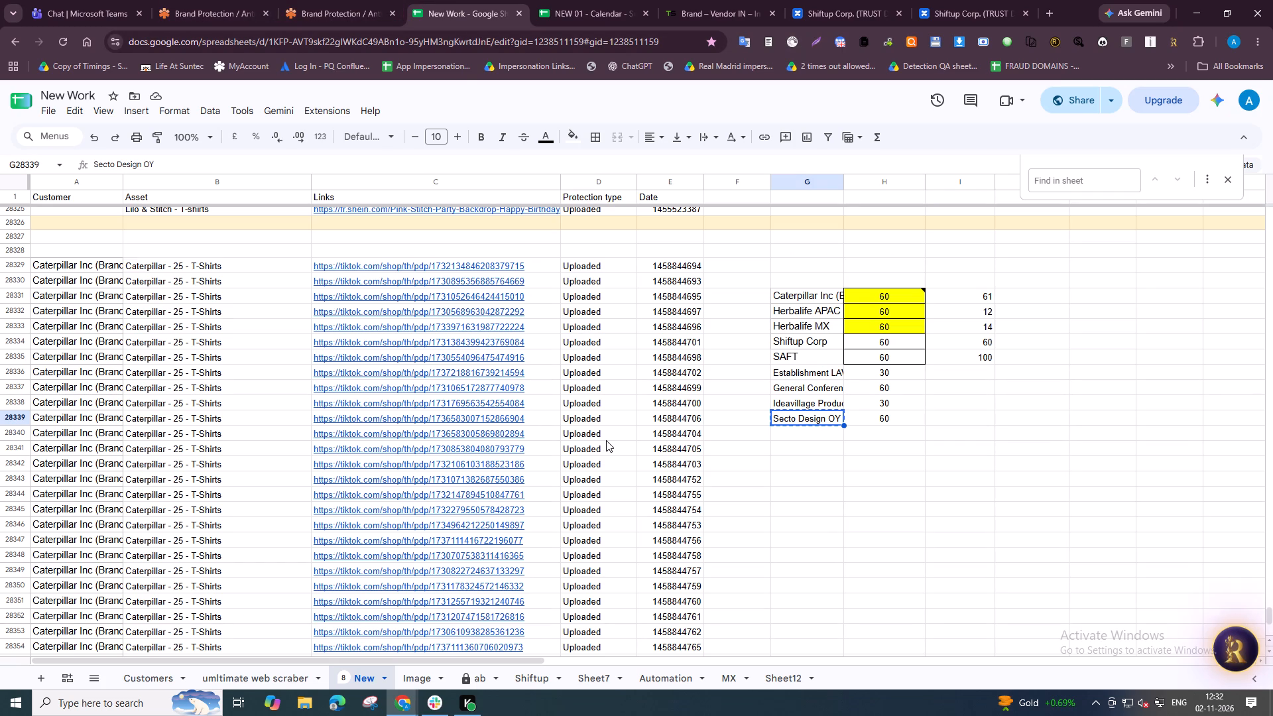
{"action": "key", "text": "ctrl+End"}
{"action": "key", "text": "ctrl+Left"}
{"action": "key", "text": "ctrl+Left"}
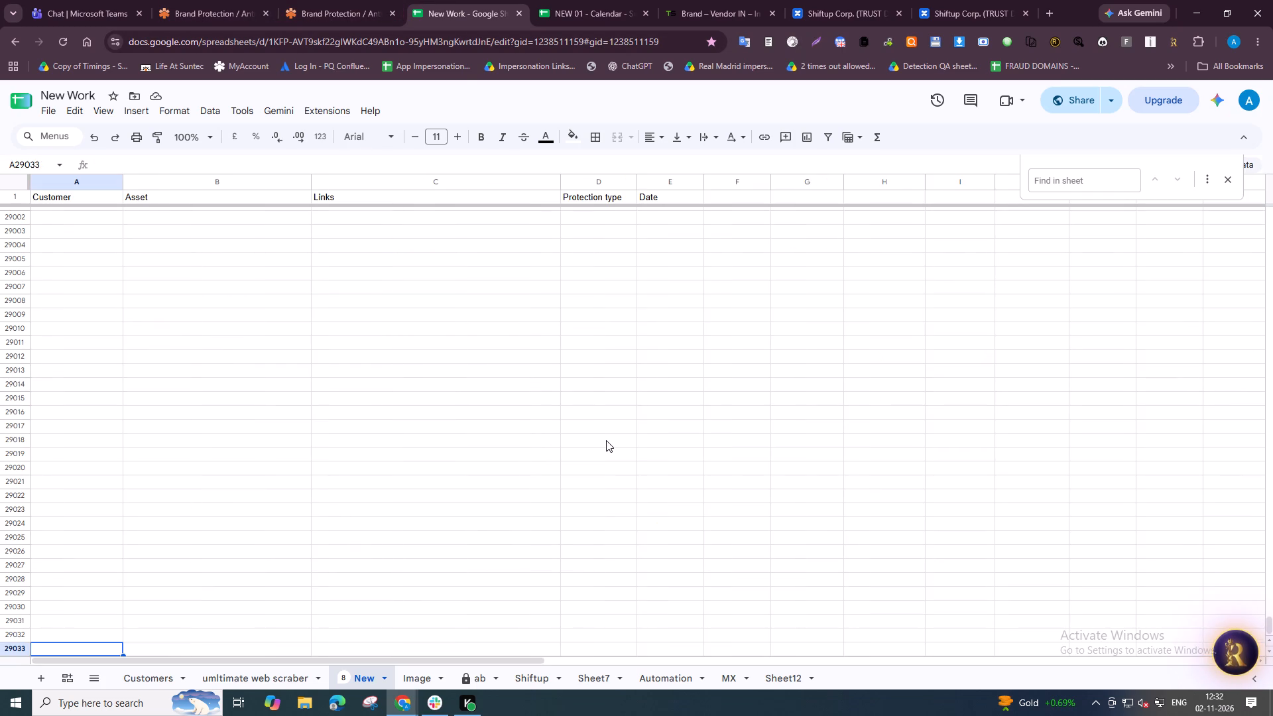
{"action": "key", "text": "ctrl+Up"}
{"action": "key", "text": "Down"}
{"action": "key", "text": "Right"}
{"action": "key", "text": "Right"}
{"action": "key", "text": "Down"}
{"action": "key", "text": "Down"}
{"action": "key", "text": "ctrl+v"}
Copy the source product link from the next opened listing, Sweet Home Alice, and return to the New Work spreadsheet.
{"action": "key", "text": "alt+Tab"}
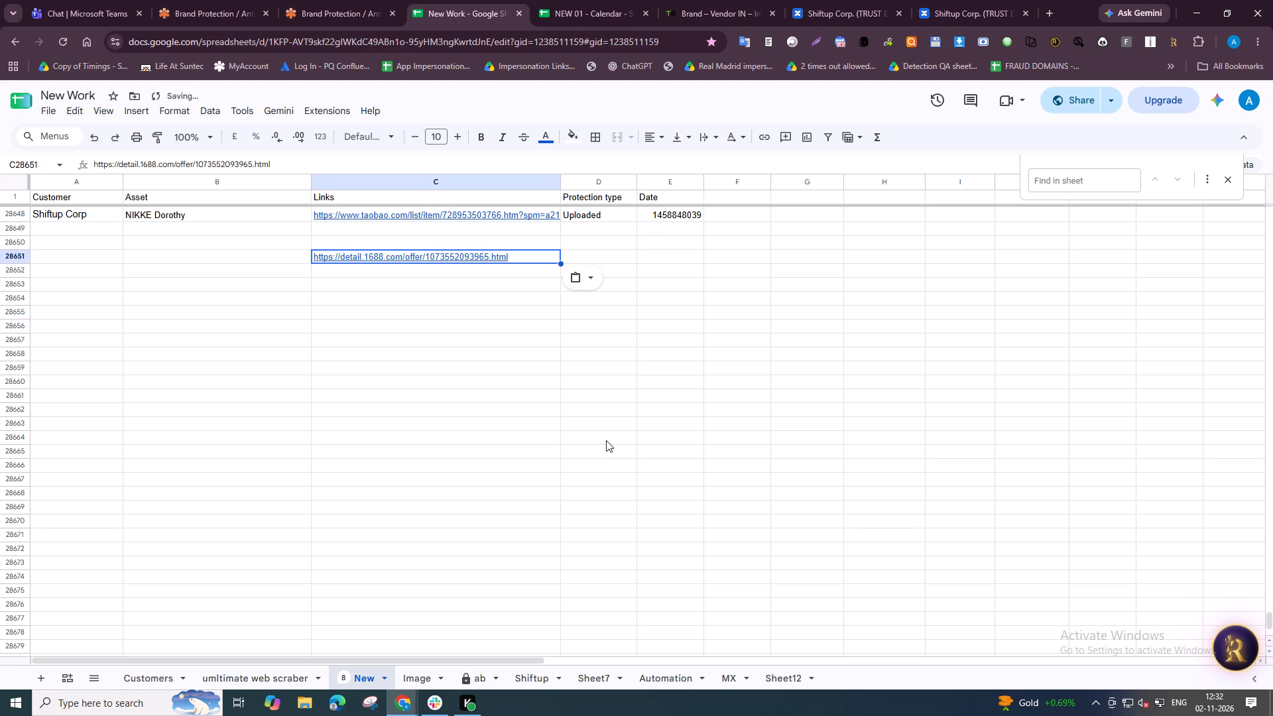
{"action": "key", "text": "ctrl+Tab"}
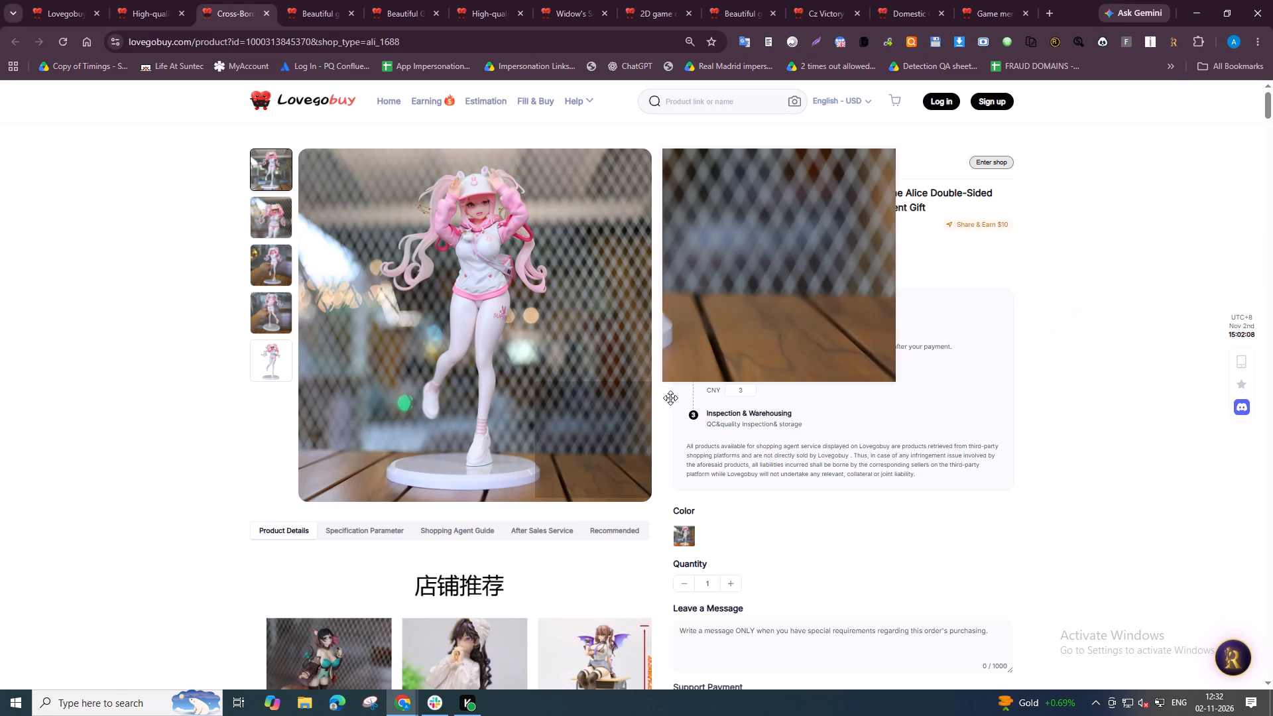
{"action": "right_click", "coordinate": [697, 220]}
{"action": "right_click", "coordinate": [692, 226]}
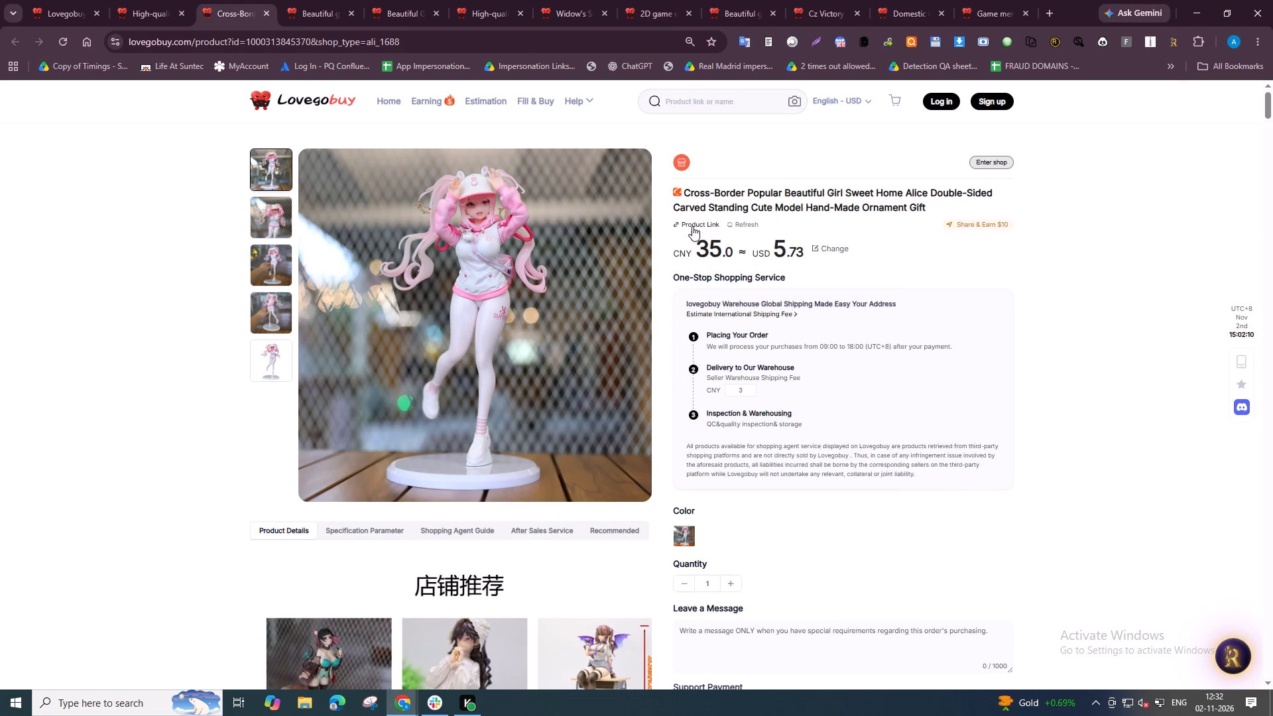
{"action": "left_click", "coordinate": [791, 368]}
{"action": "key", "text": "alt+Tab"}
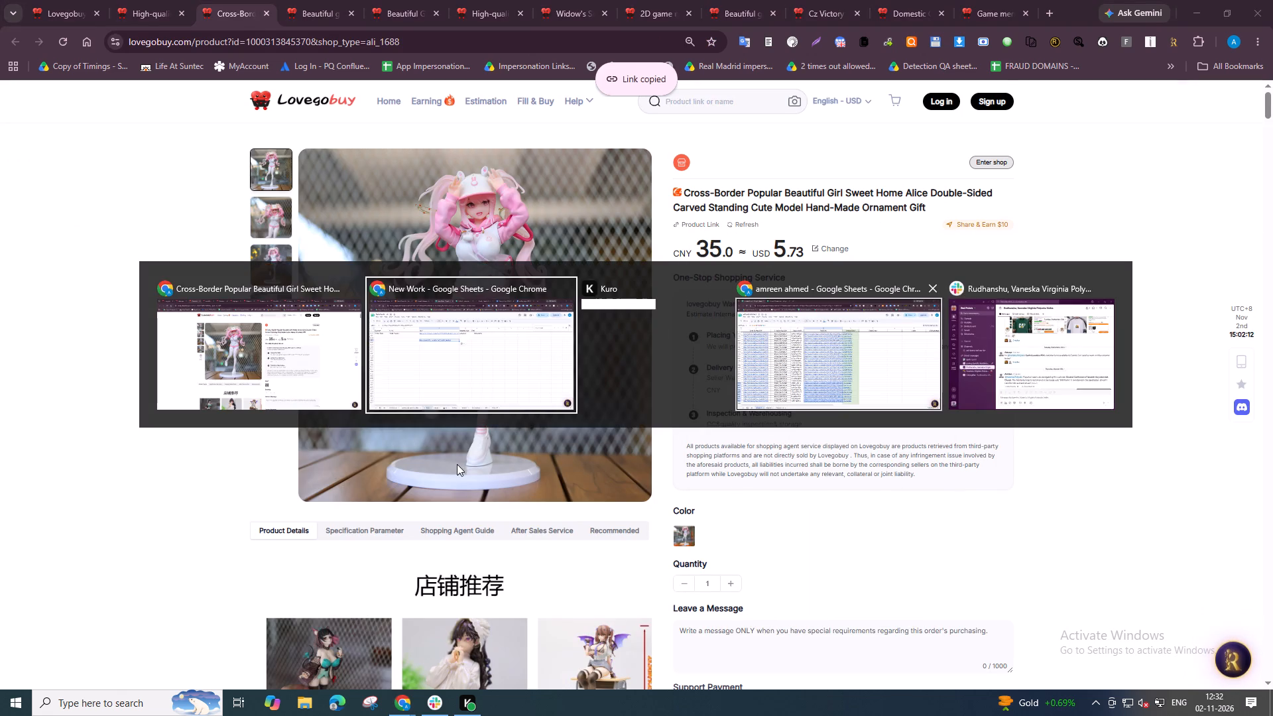
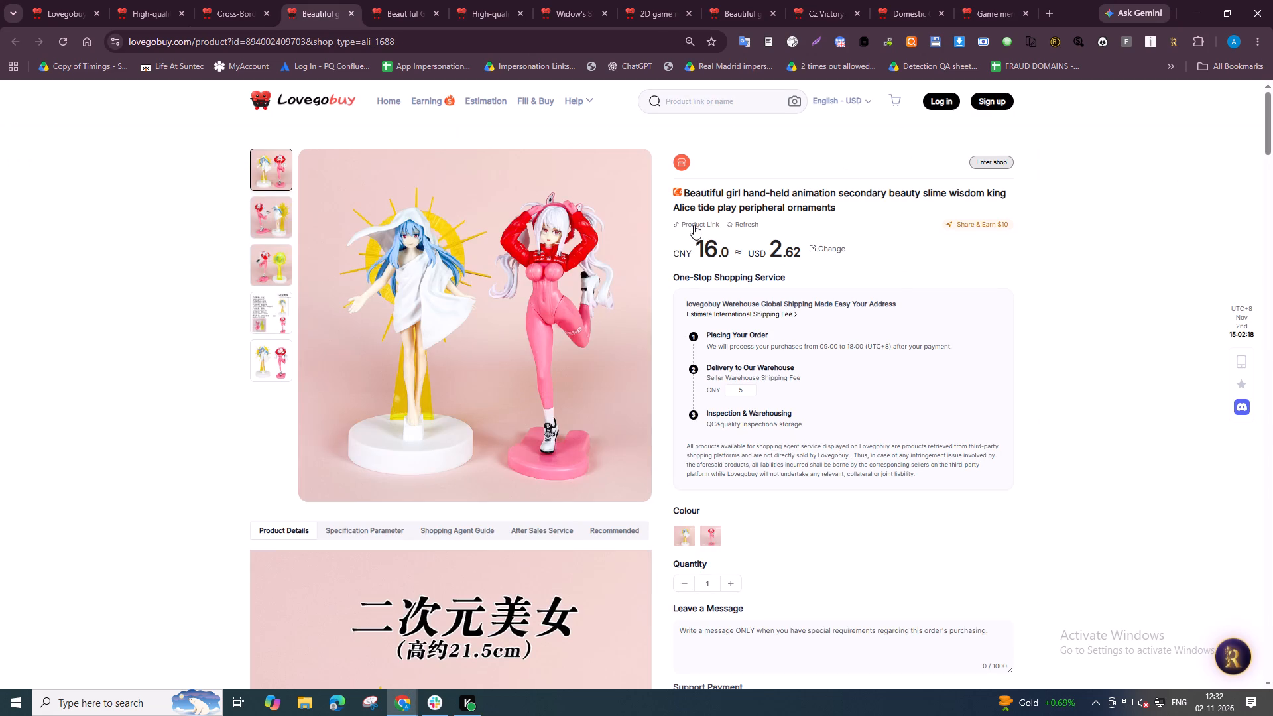
Copy the Beautiful girl hand-held animation listing's source product link into row 28653 of New Work's Links column and close the listing.
{"action": "right_click", "coordinate": [694, 224]}
{"action": "left_click", "coordinate": [743, 357]}
{"action": "key", "text": "alt+Tab"}
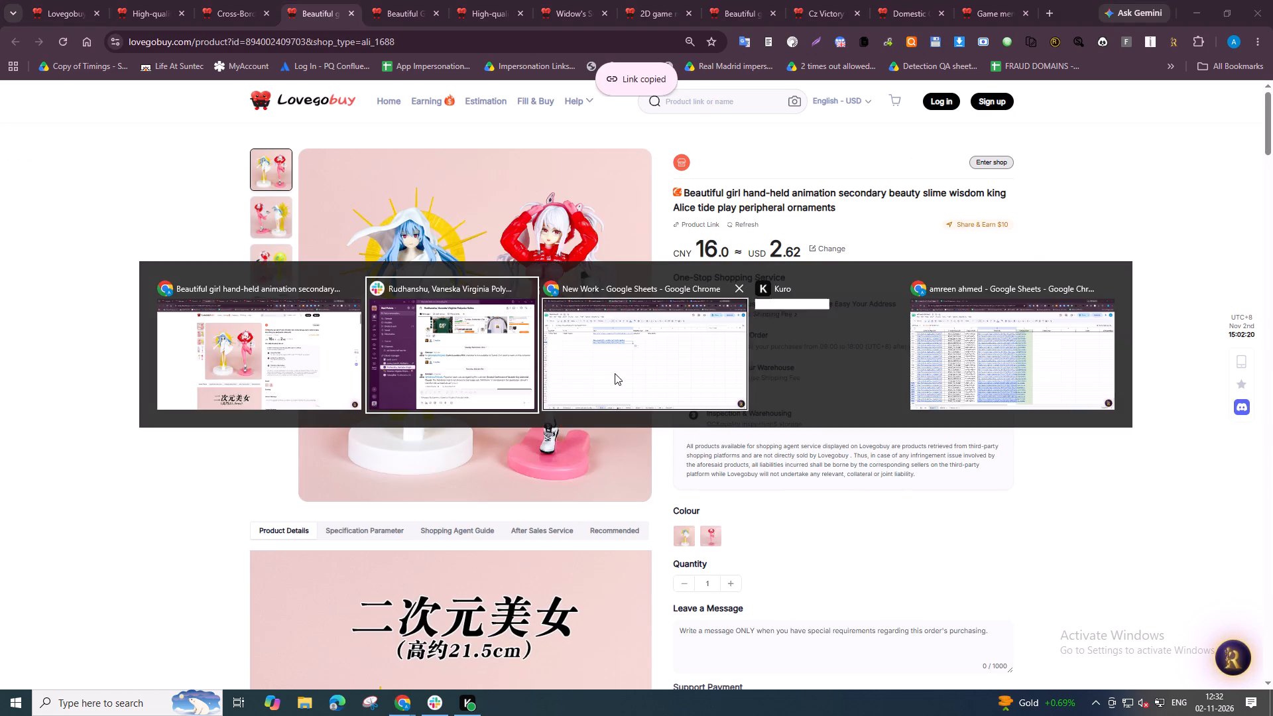
{"action": "left_click", "coordinate": [615, 373], "text": "alt"}
{"action": "left_click", "coordinate": [455, 286]}
{"action": "key", "text": "ctrl+v"}
{"action": "key", "text": "alt+Tab"}
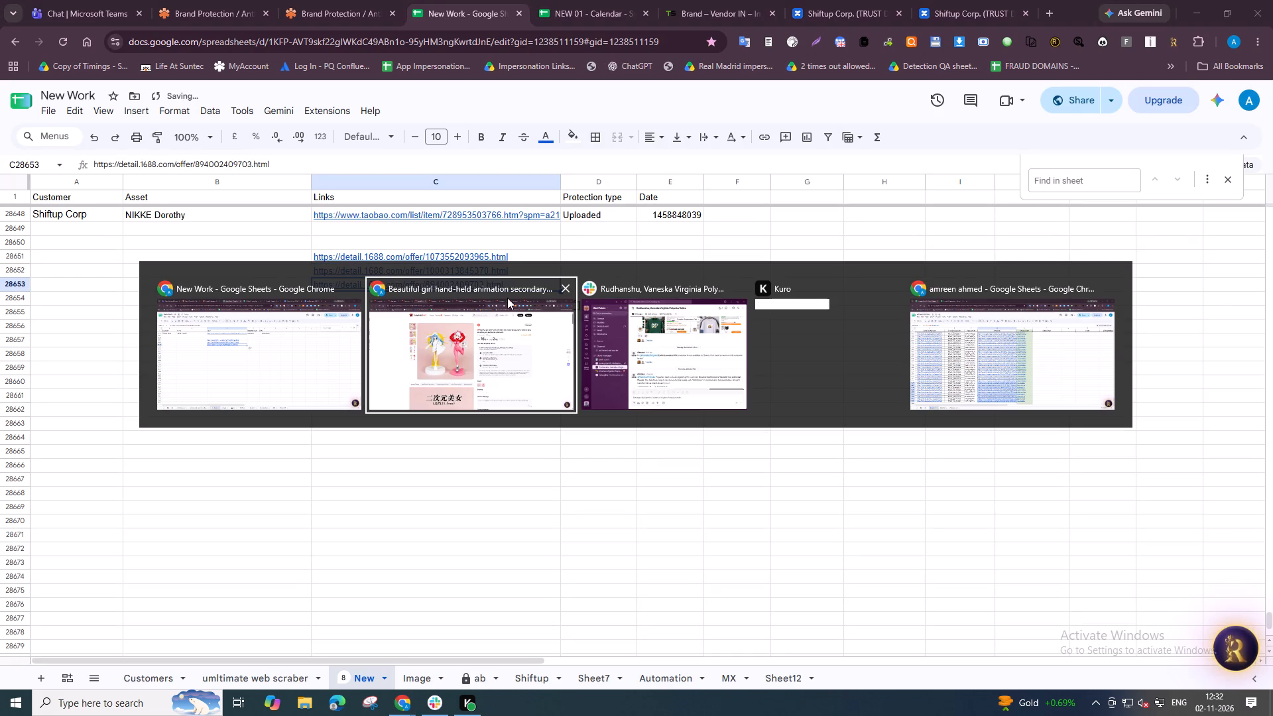
{"action": "left_click", "coordinate": [541, 370], "text": "alt"}
{"action": "key", "text": "ctrl+w"}
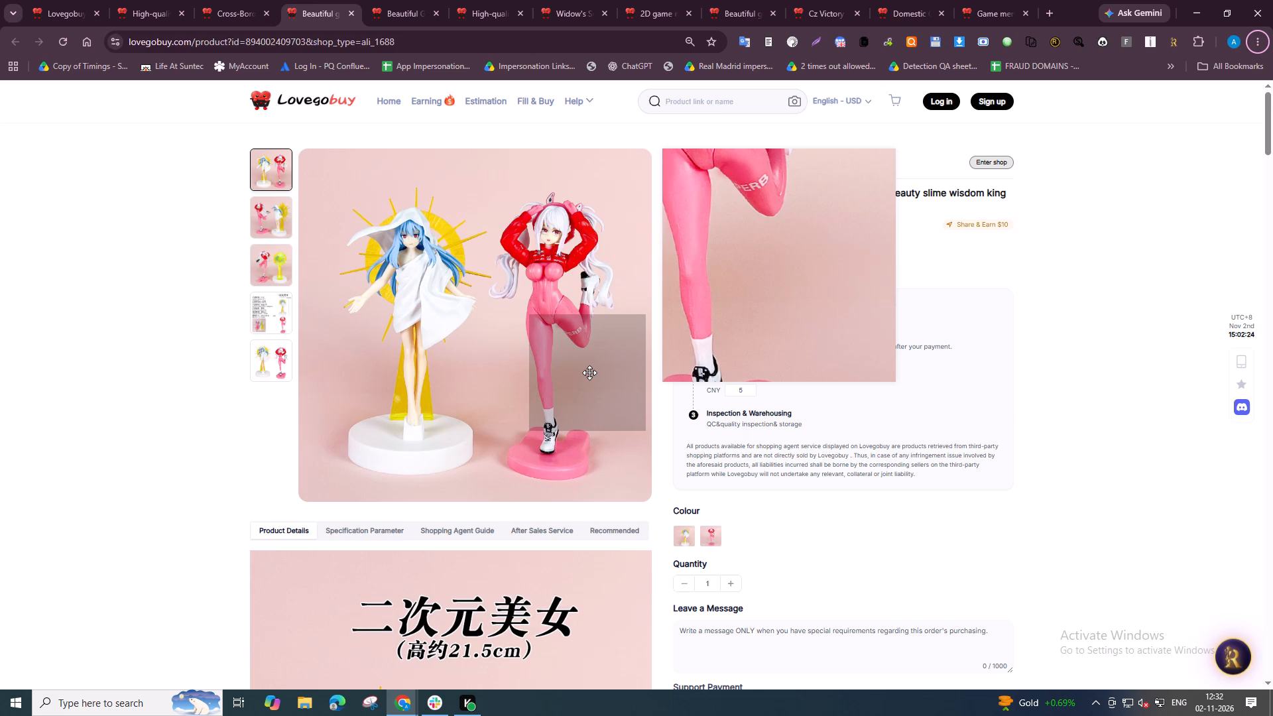
Add the Beautiful Girl Figure Anime Character listing's source product link to Links row 28654 and close the listing.
{"action": "right_click", "coordinate": [701, 227]}
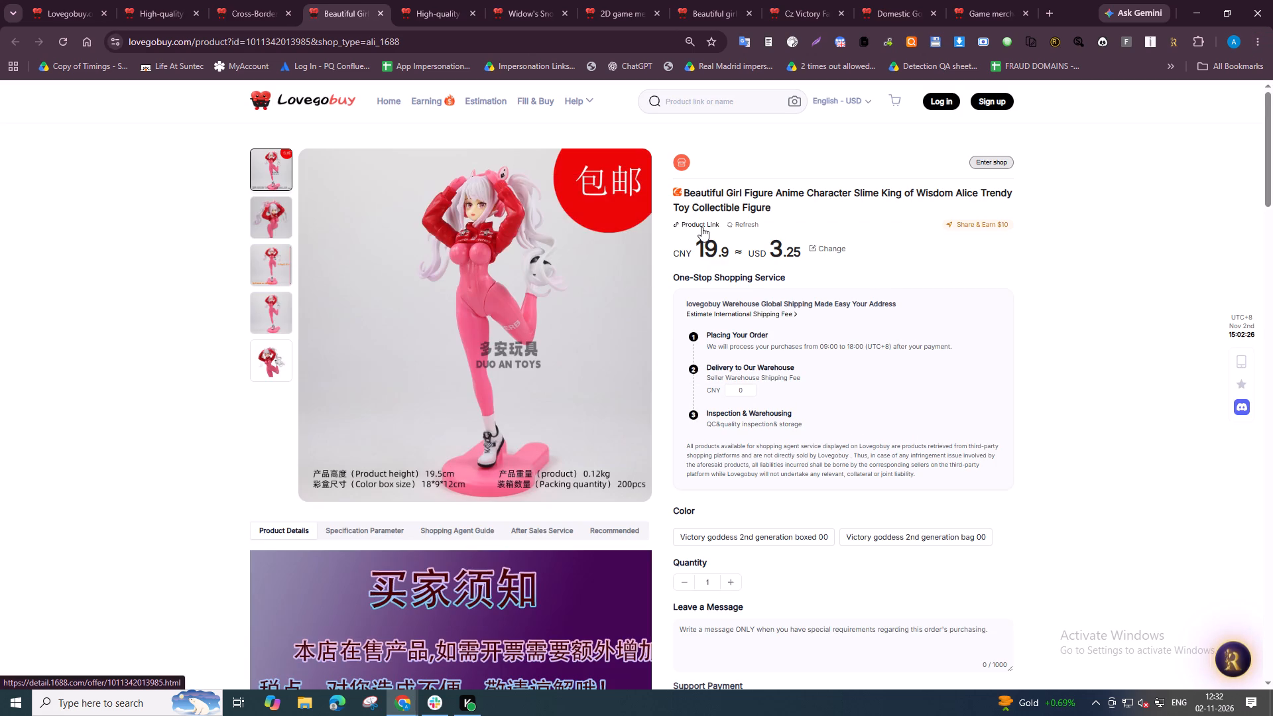
{"action": "left_click", "coordinate": [750, 365]}
{"action": "key", "text": "alt+Tab"}
{"action": "left_click", "coordinate": [482, 300]}
{"action": "key", "text": "ctrl+v"}
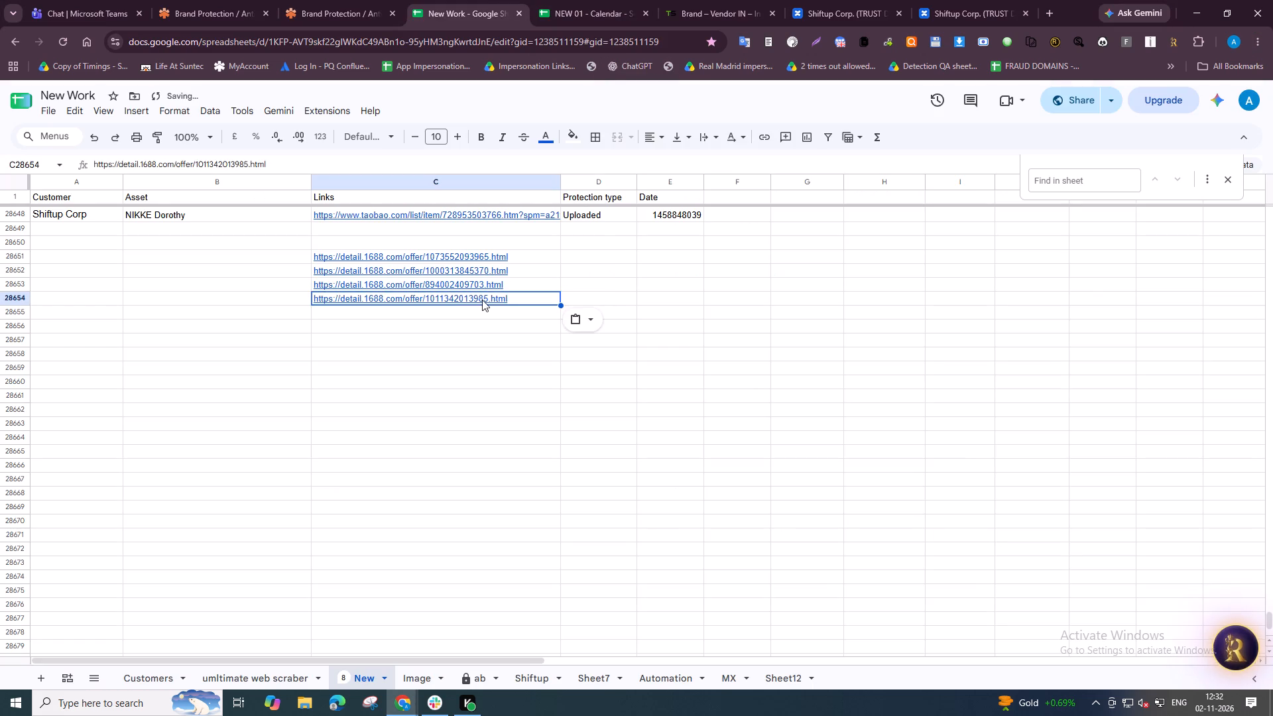
{"action": "key", "text": "alt+Tab"}
{"action": "key", "text": "ctrl+w"}
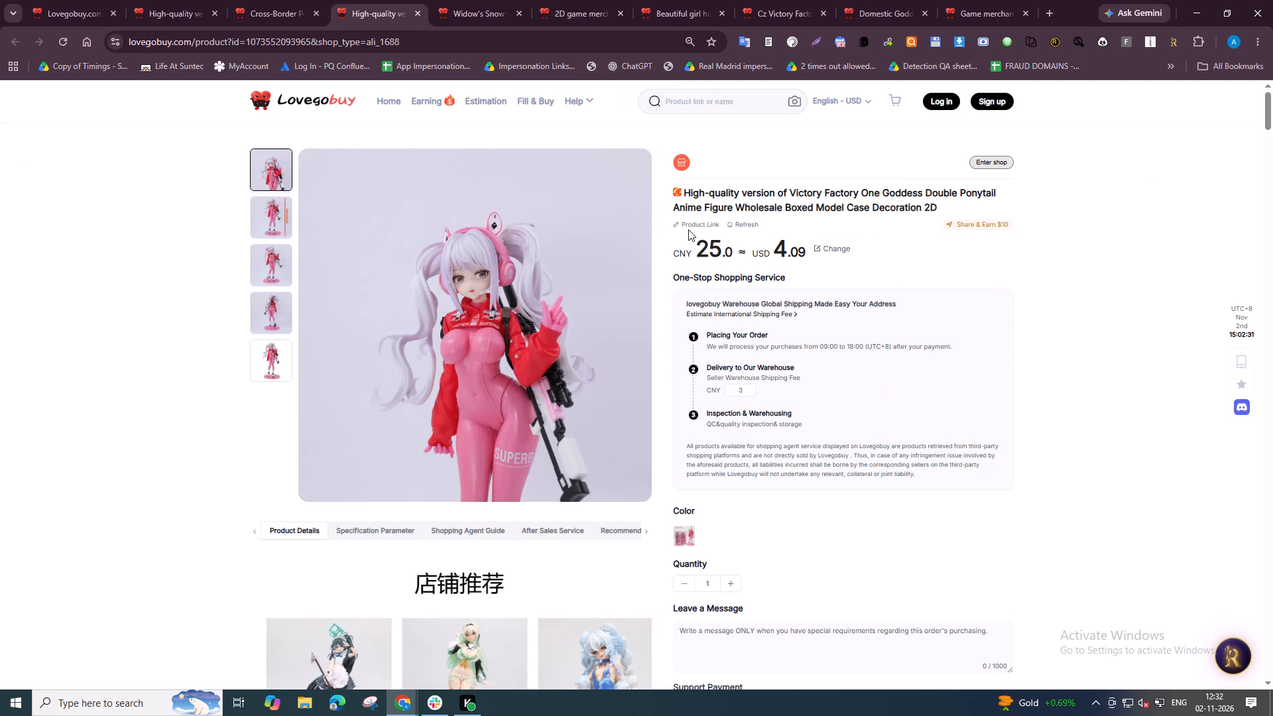
Add the High-quality version of Victory Factory One Goddess listing's source product link to Links row 28655 and close the listing.
{"action": "right_click", "coordinate": [693, 225]}
{"action": "left_click", "coordinate": [731, 371]}
{"action": "key", "text": "alt+Tab"}
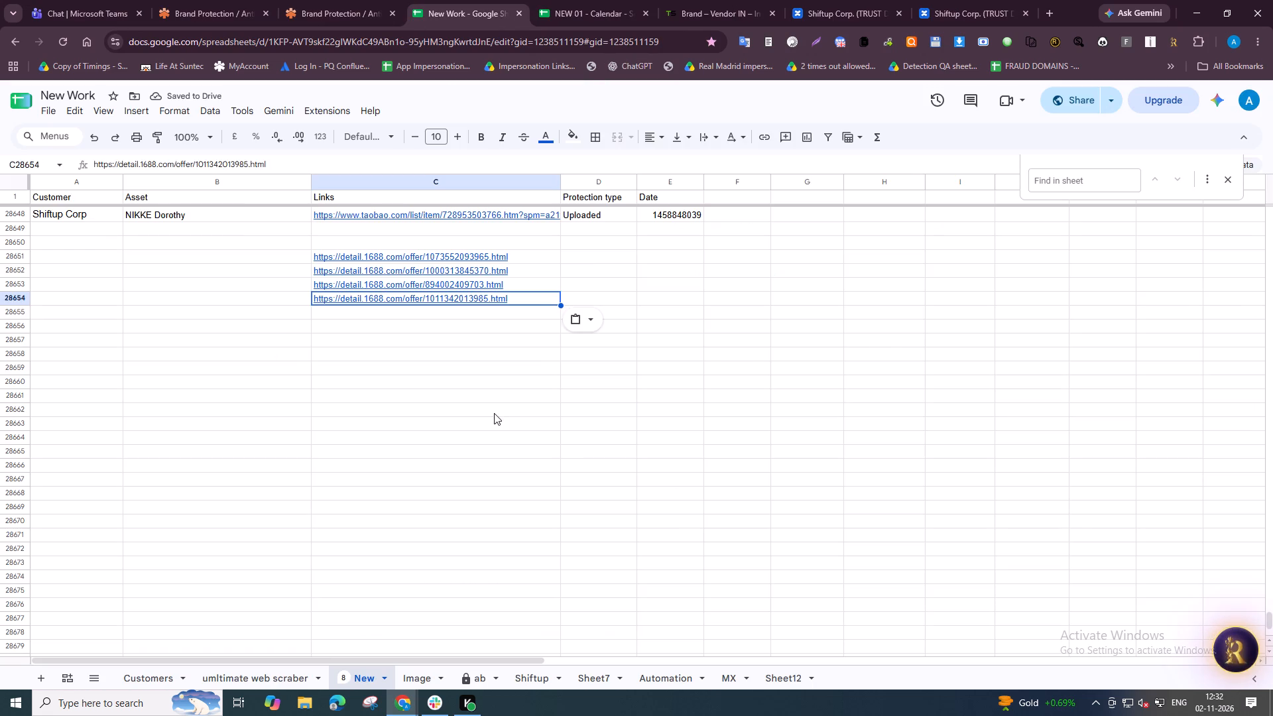
{"action": "left_click", "coordinate": [493, 315]}
{"action": "key", "text": "ctrl+v"}
{"action": "key", "text": "alt+Tab"}
{"action": "key", "text": "ctrl+w"}
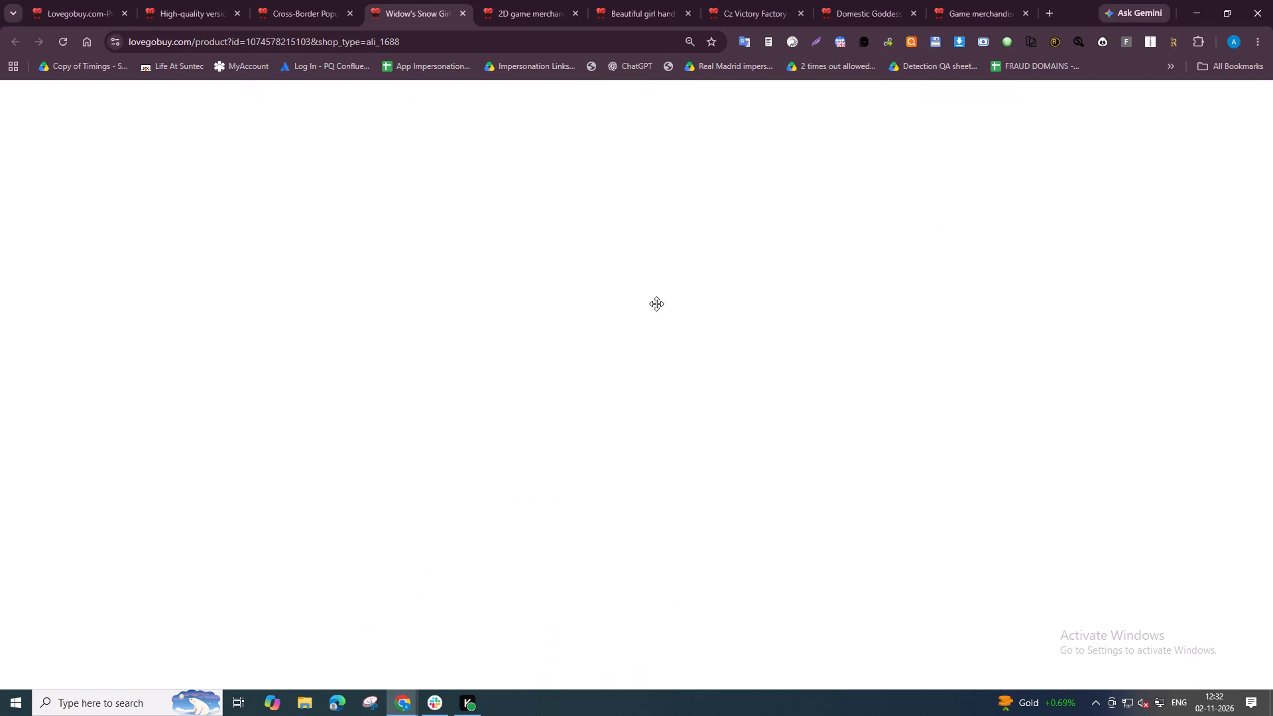
Skip the Widow's Snow Girl listing, add the 2D game merchandise listing's source product link to Links row 28656, and close it.
{"action": "key", "text": "ctrl+w"}
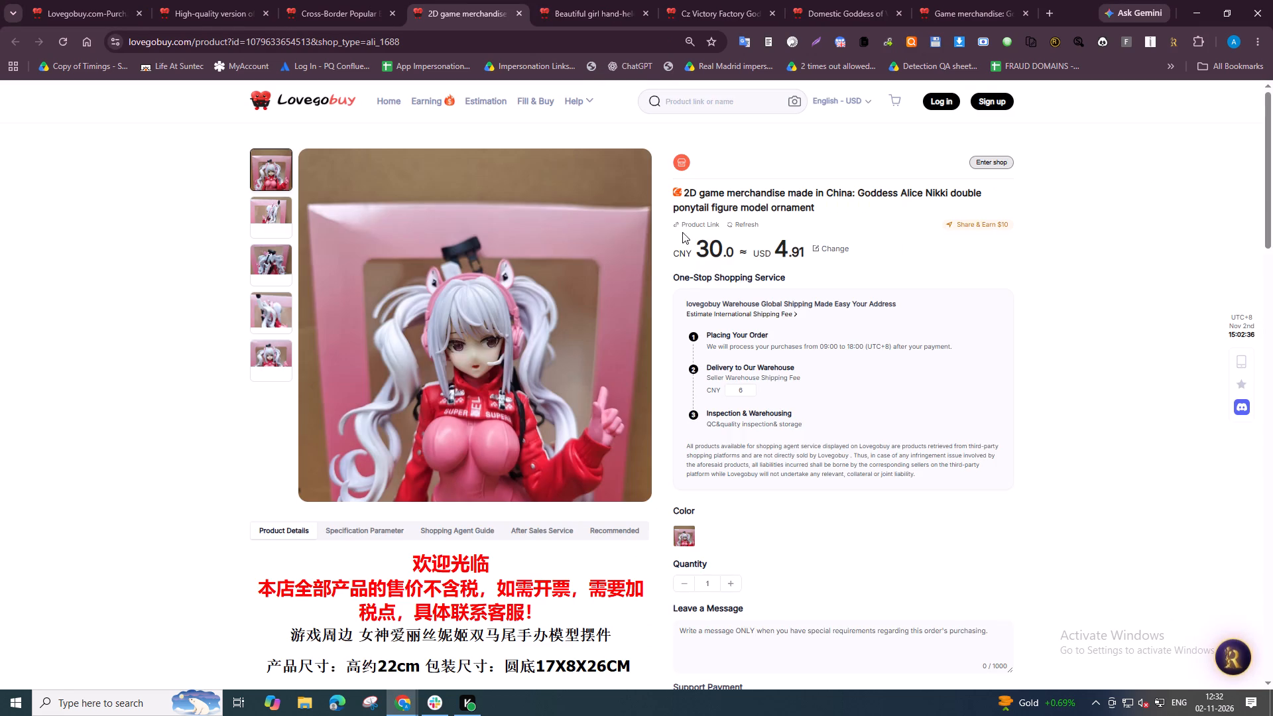
{"action": "right_click", "coordinate": [687, 223]}
{"action": "left_click", "coordinate": [734, 355]}
{"action": "key", "text": "alt+Tab"}
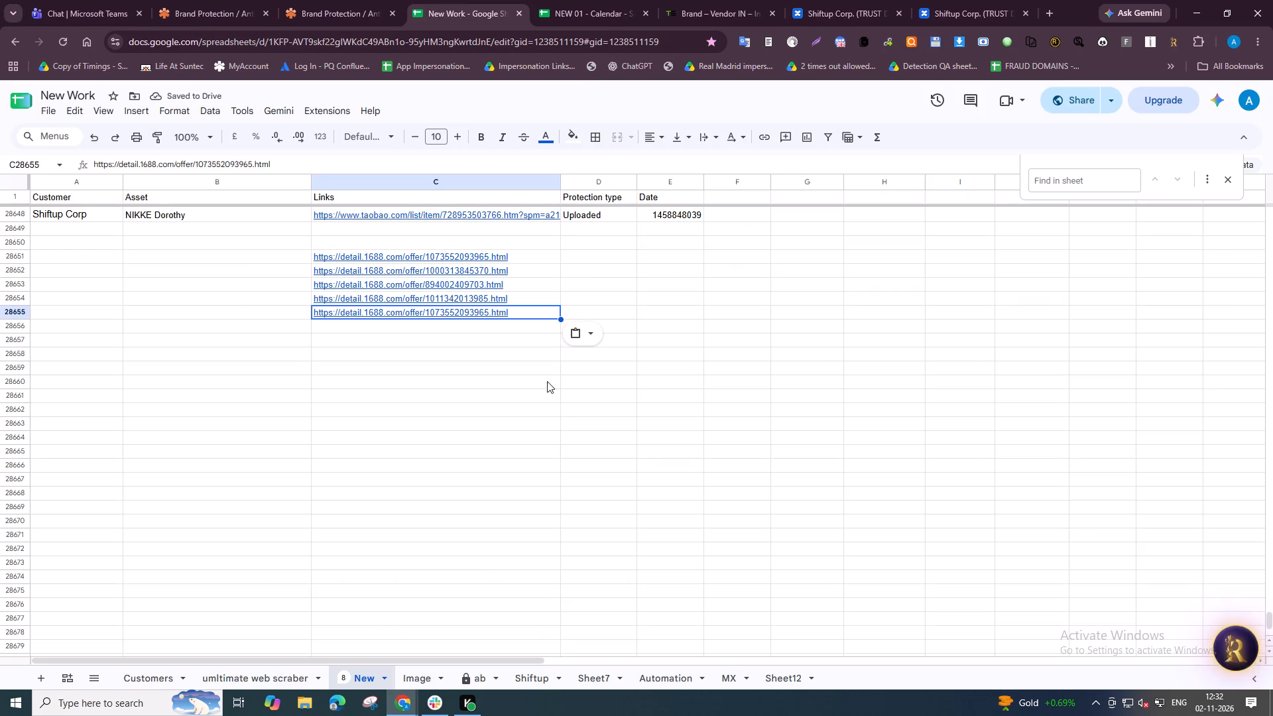
{"action": "left_click", "coordinate": [514, 330]}
{"action": "key", "text": "ctrl+v"}
{"action": "key", "text": "alt+Tab"}
{"action": "key", "text": "ctrl+w"}
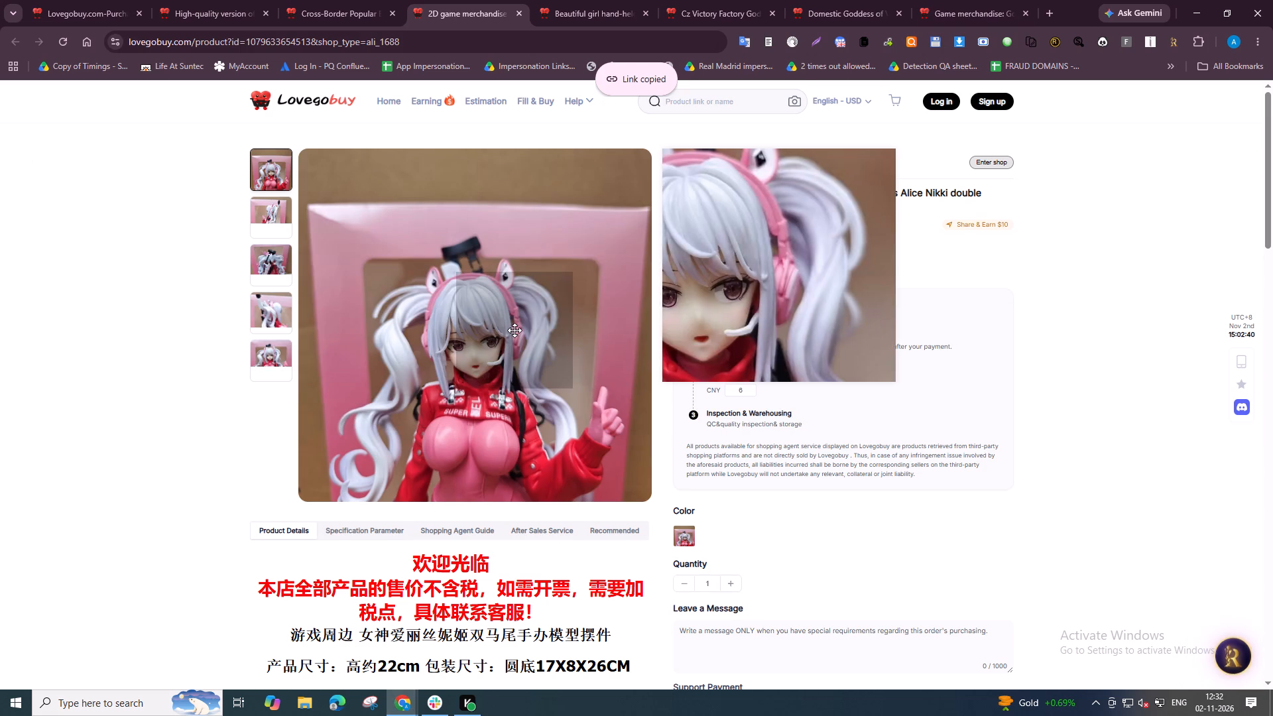
Copy the second Beautiful girl hand-held animation listing's source link, and close it with the remaining High-quality and Cross-Border listings.
{"action": "right_click", "coordinate": [704, 227]}
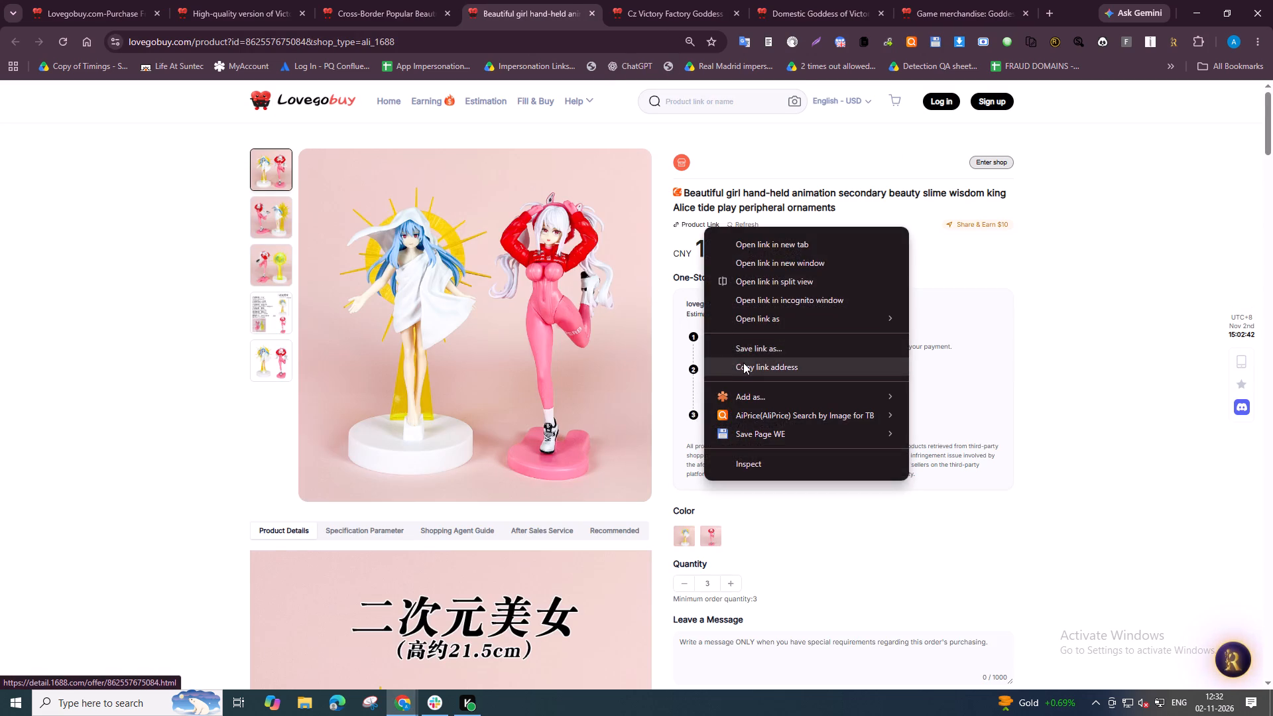
{"action": "left_click", "coordinate": [743, 363]}
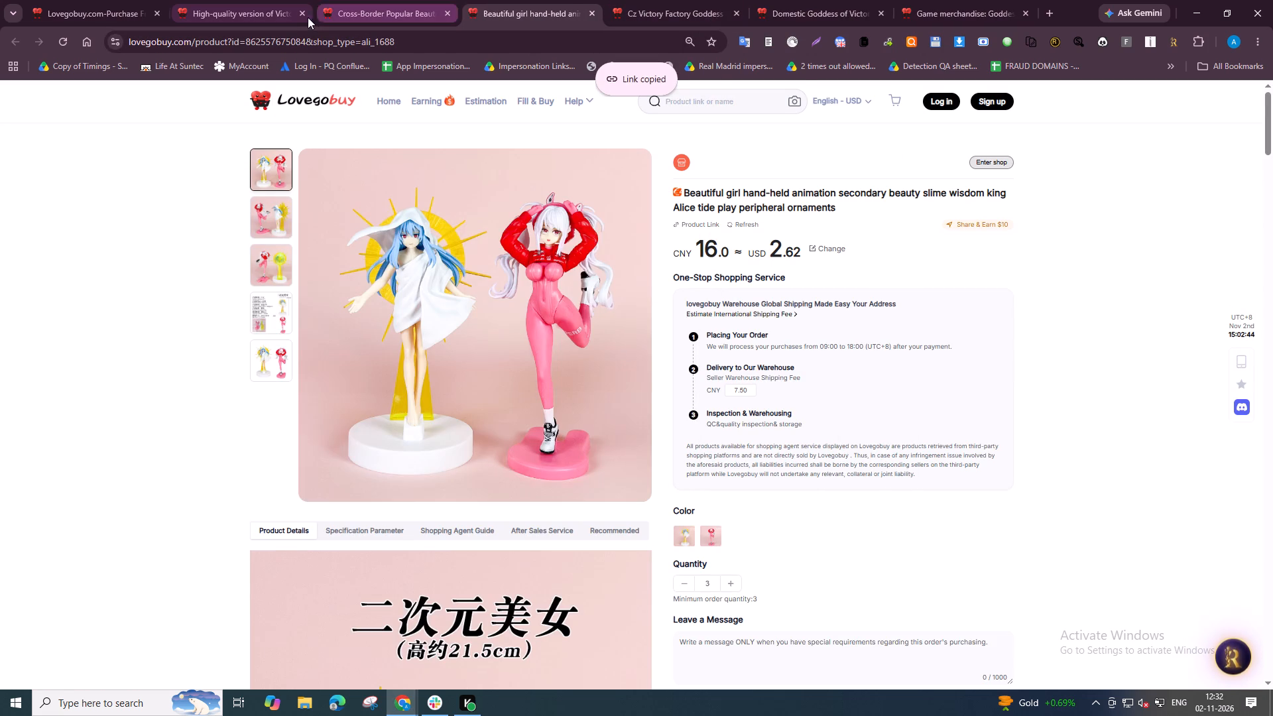
{"action": "left_click", "coordinate": [304, 15]}
{"action": "left_click", "coordinate": [304, 15]}
{"action": "left_click", "coordinate": [304, 15]}
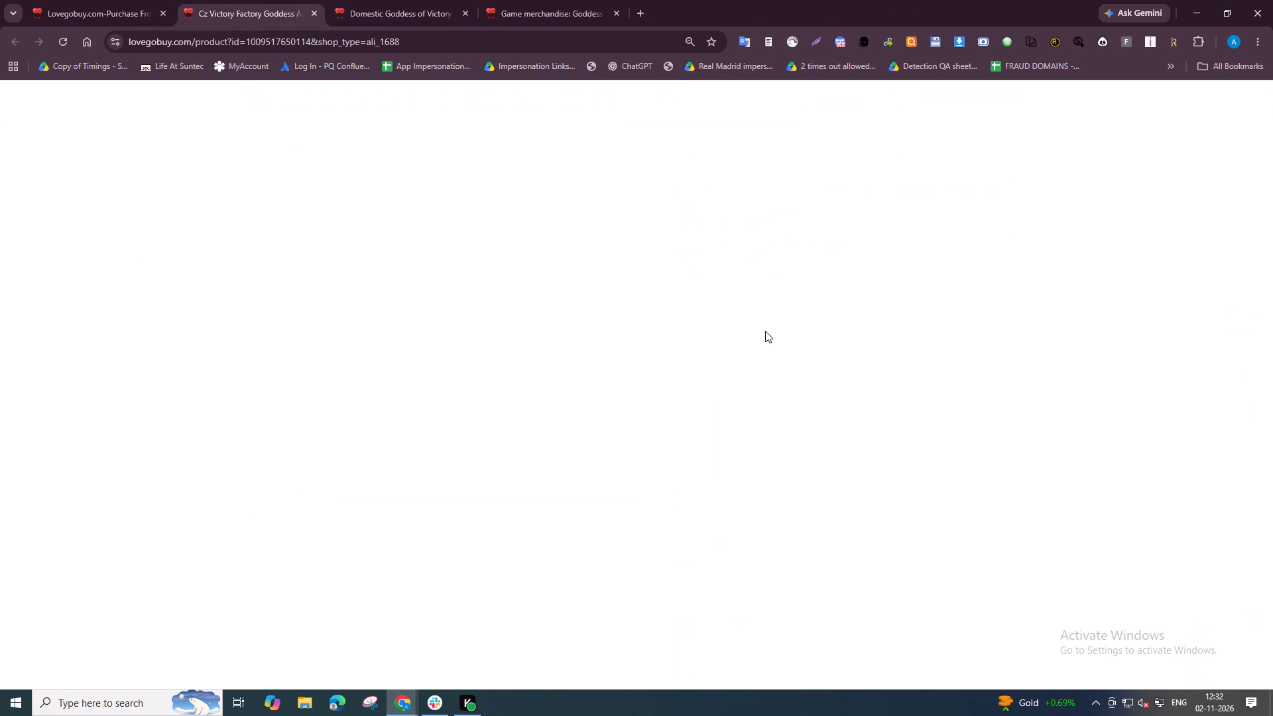
Add the Cz Victory Factory Goddess listing's source product link to Links row 28657 and close the listing.
{"action": "right_click", "coordinate": [693, 223]}
{"action": "left_click", "coordinate": [776, 362]}
{"action": "key", "text": "alt+Tab"}
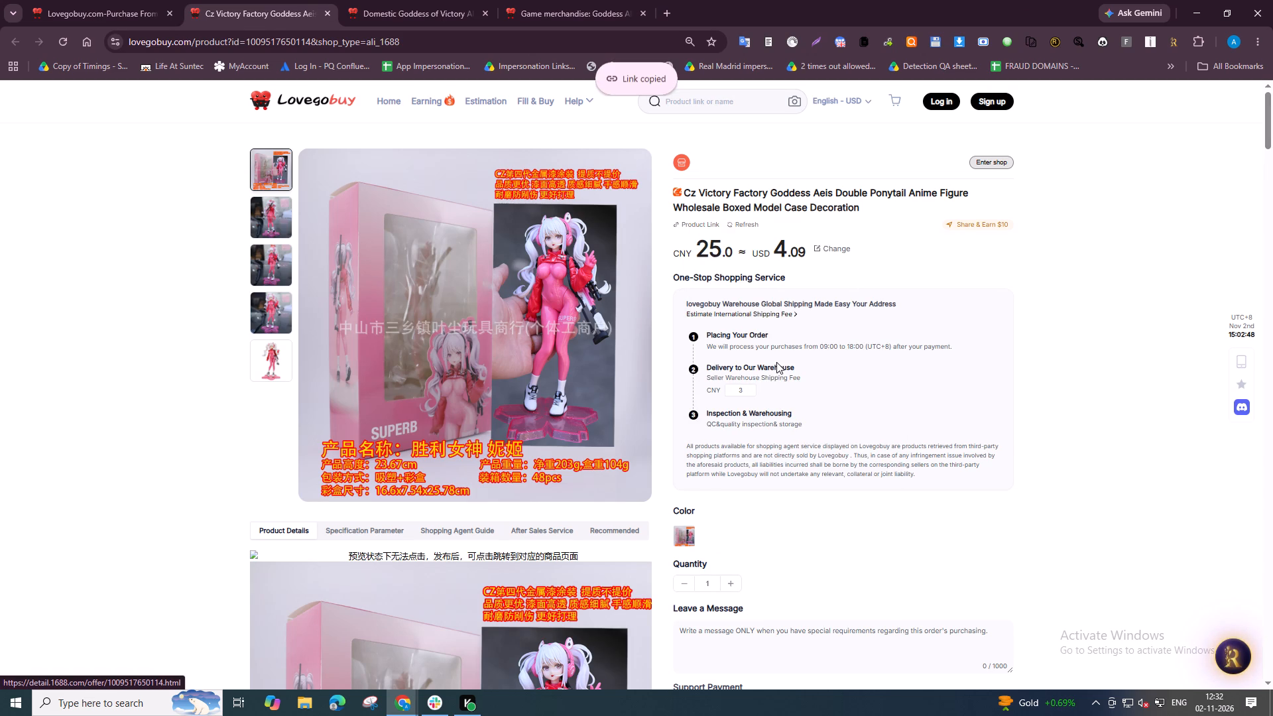
{"action": "left_click", "coordinate": [518, 339]}
{"action": "key", "text": "ctrl+v"}
{"action": "key", "text": "alt+Tab"}
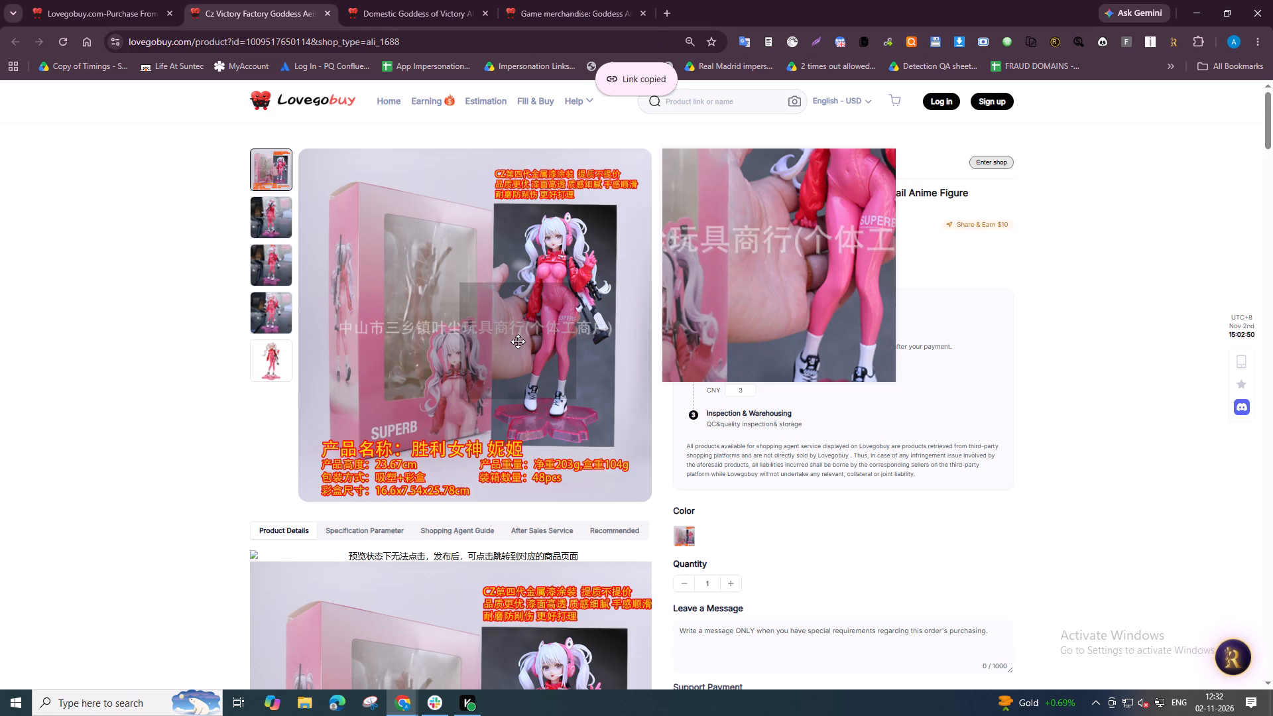
{"action": "key", "text": "ctrl+w"}
Add the Domestic Goddess of Victory Alice Figure listing's source product link to Links row 28659 and close the listing.
{"action": "right_click", "coordinate": [704, 223]}
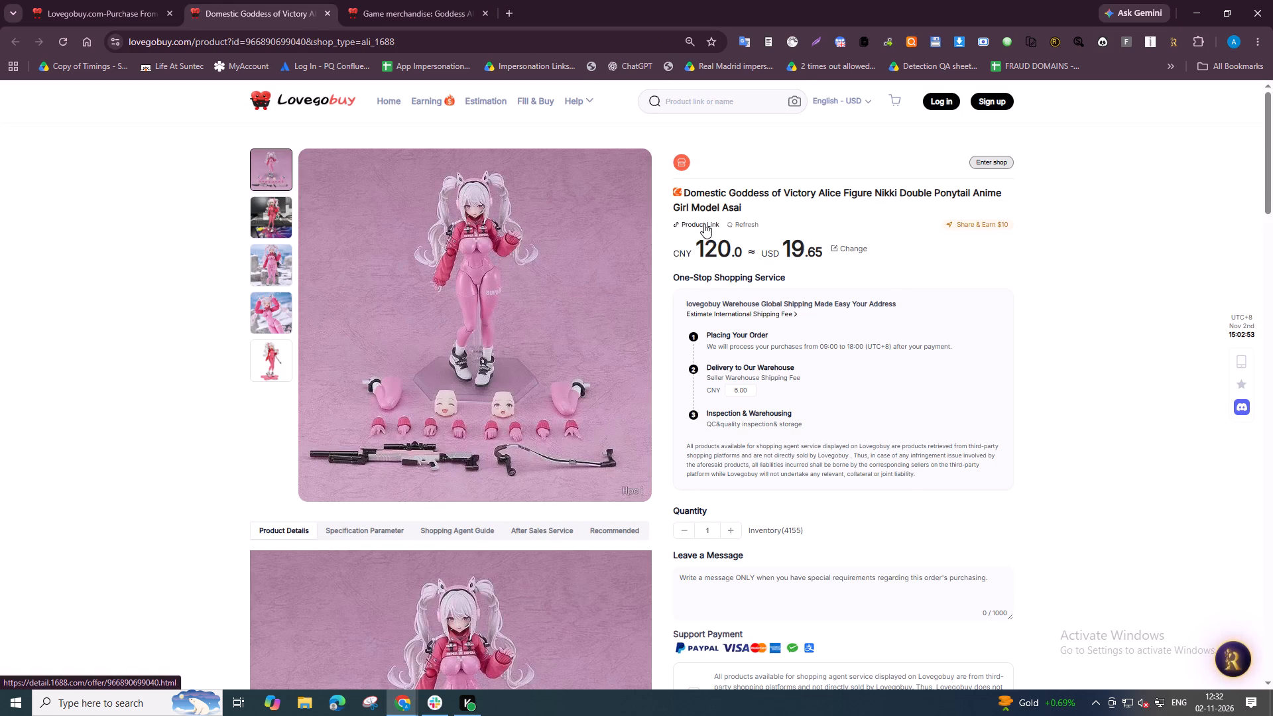
{"action": "left_click", "coordinate": [823, 364]}
{"action": "key", "text": "alt+Tab"}
{"action": "left_click", "coordinate": [472, 362]}
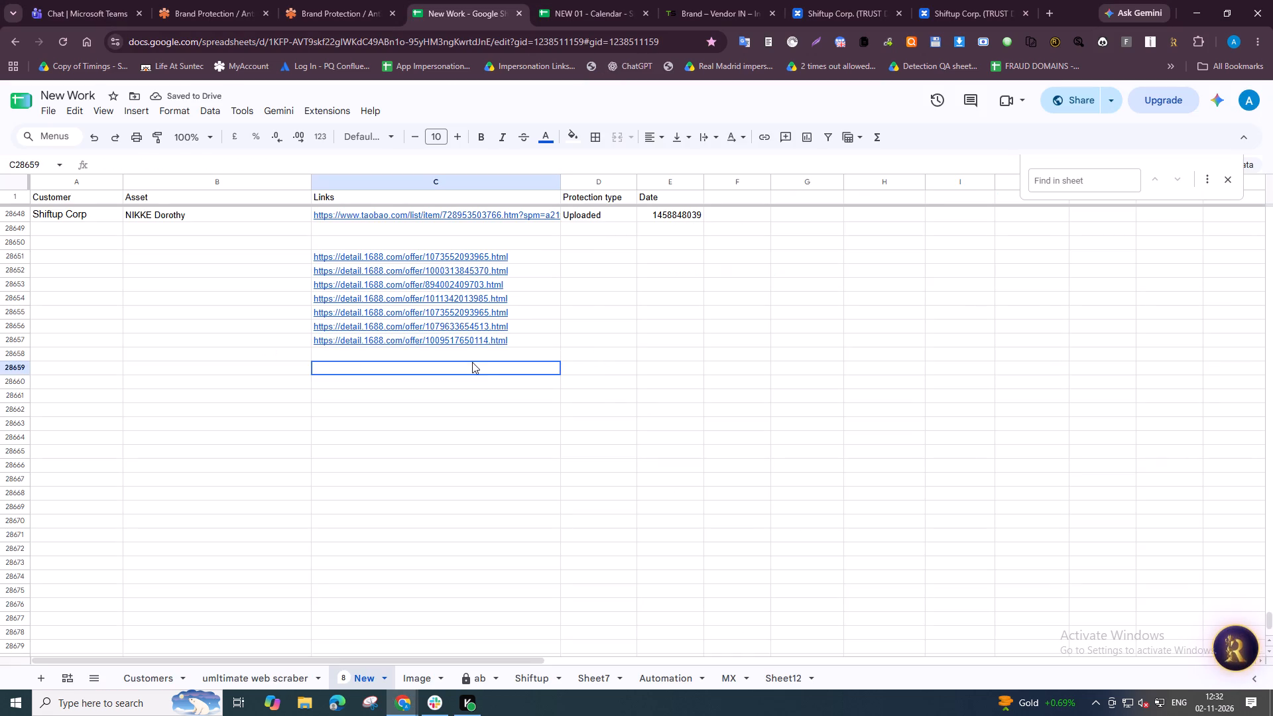
{"action": "key", "text": "ctrl+v"}
{"action": "key", "text": "alt+Tab"}
{"action": "key", "text": "ctrl+w"}
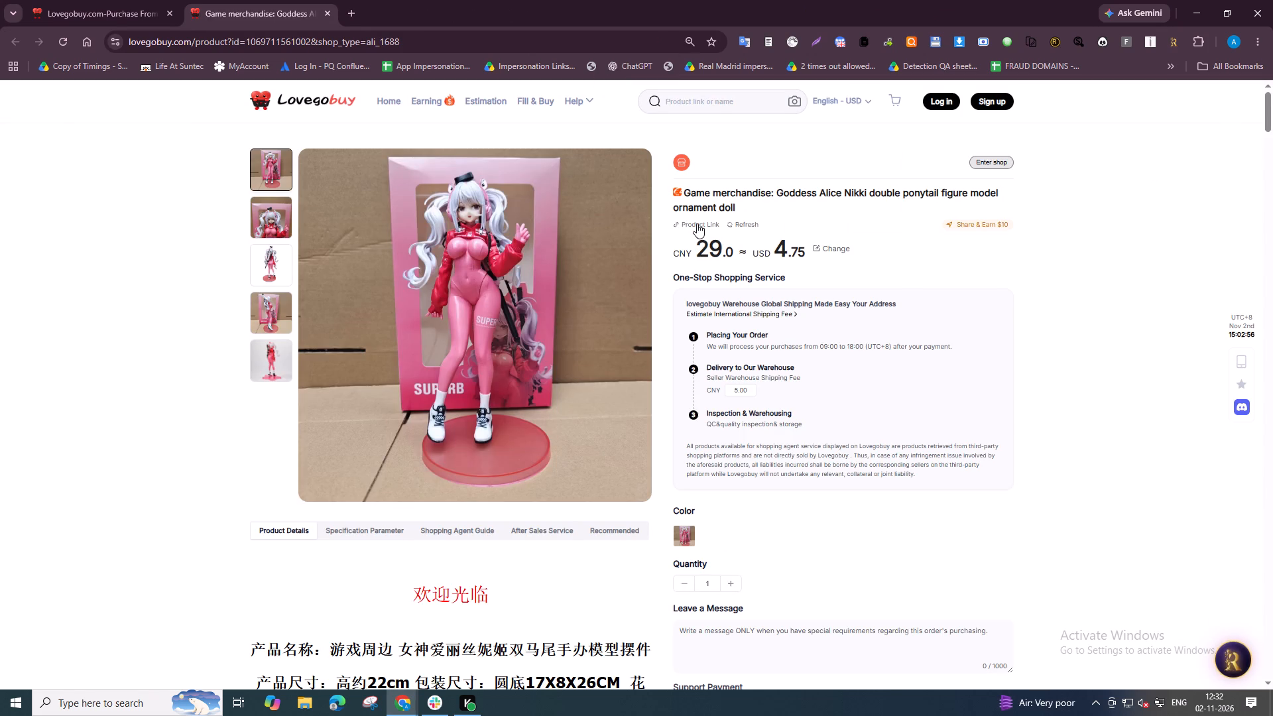
Add the Game merchandise Goddess Alice Nikki listing's source product link to the empty Links row 28658.
{"action": "right_click", "coordinate": [697, 223]}
{"action": "left_click", "coordinate": [842, 363]}
{"action": "key", "text": "alt+Tab"}
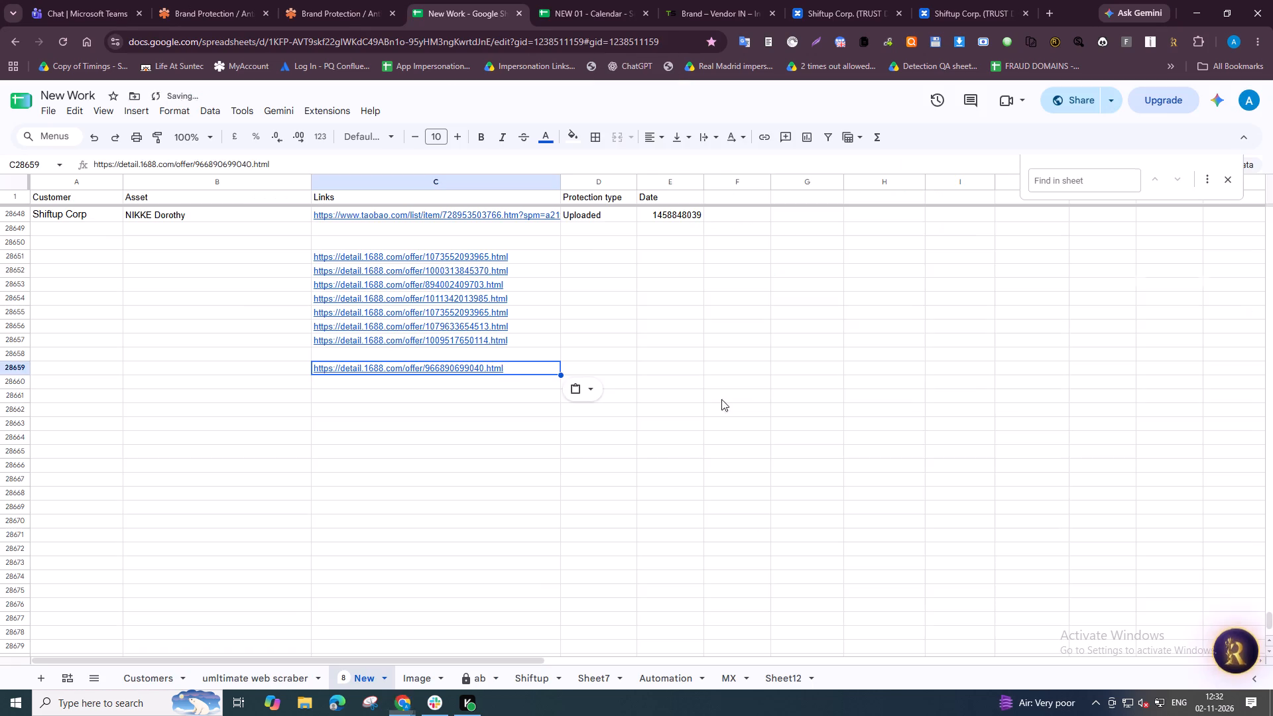
{"action": "left_click", "coordinate": [508, 357]}
{"action": "key", "text": "ctrl+v"}
Submit all the newly collected links from New Work as a new RedPoints incident batch for asset NIKKE Alice.
{"action": "key", "text": "ctrl+Down"}
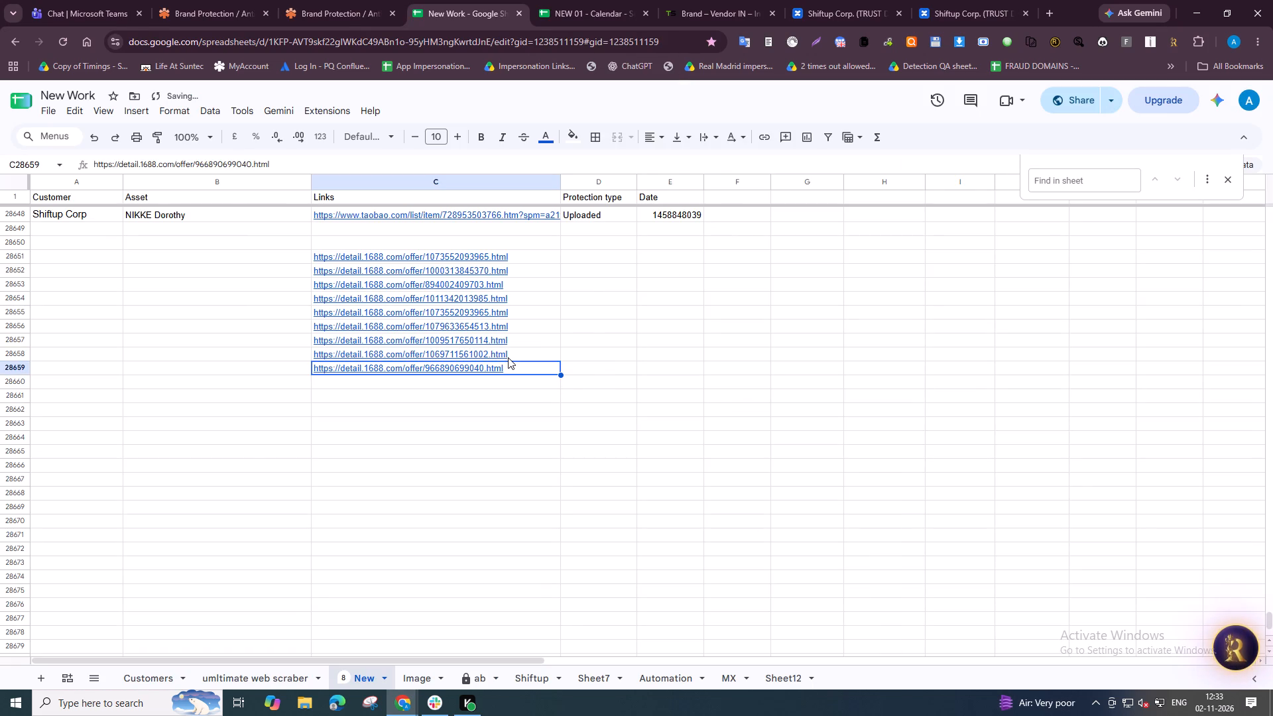
{"action": "key", "text": "ctrl+shift+Up"}
{"action": "key", "text": "ctrl+c"}
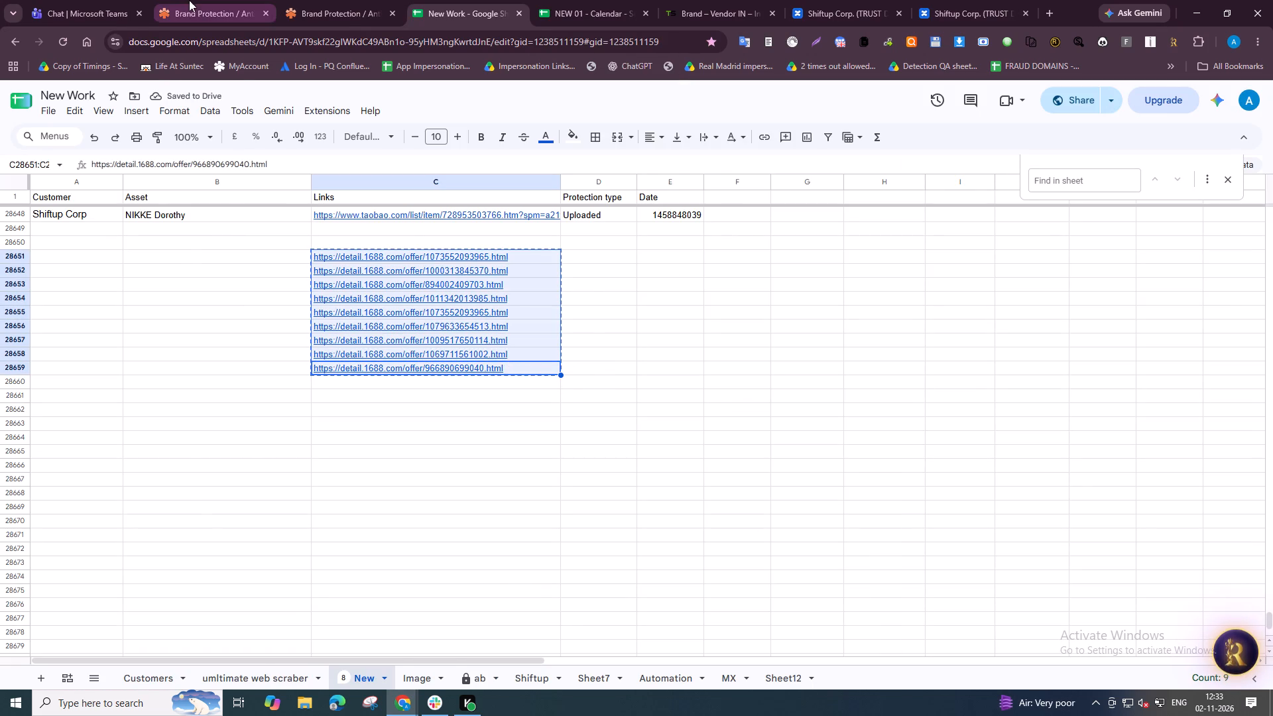
{"action": "left_click", "coordinate": [189, 0]}
{"action": "scroll", "coordinate": [354, 386], "scroll_direction": "down", "scroll_amount": 11}
{"action": "left_click", "coordinate": [322, 567]}
{"action": "left_click", "coordinate": [288, 208]}
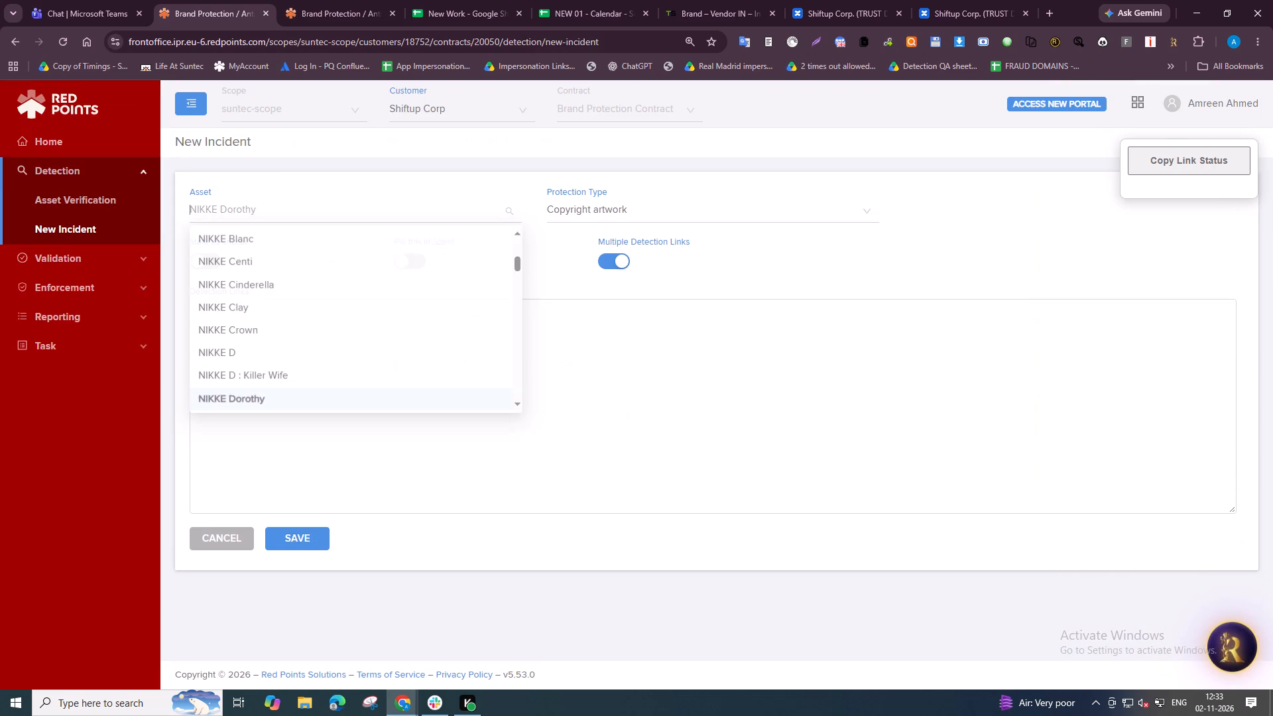
{"action": "key", "text": "a"}
{"action": "type", "text": "li"}
{"action": "left_click", "coordinate": [249, 235]}
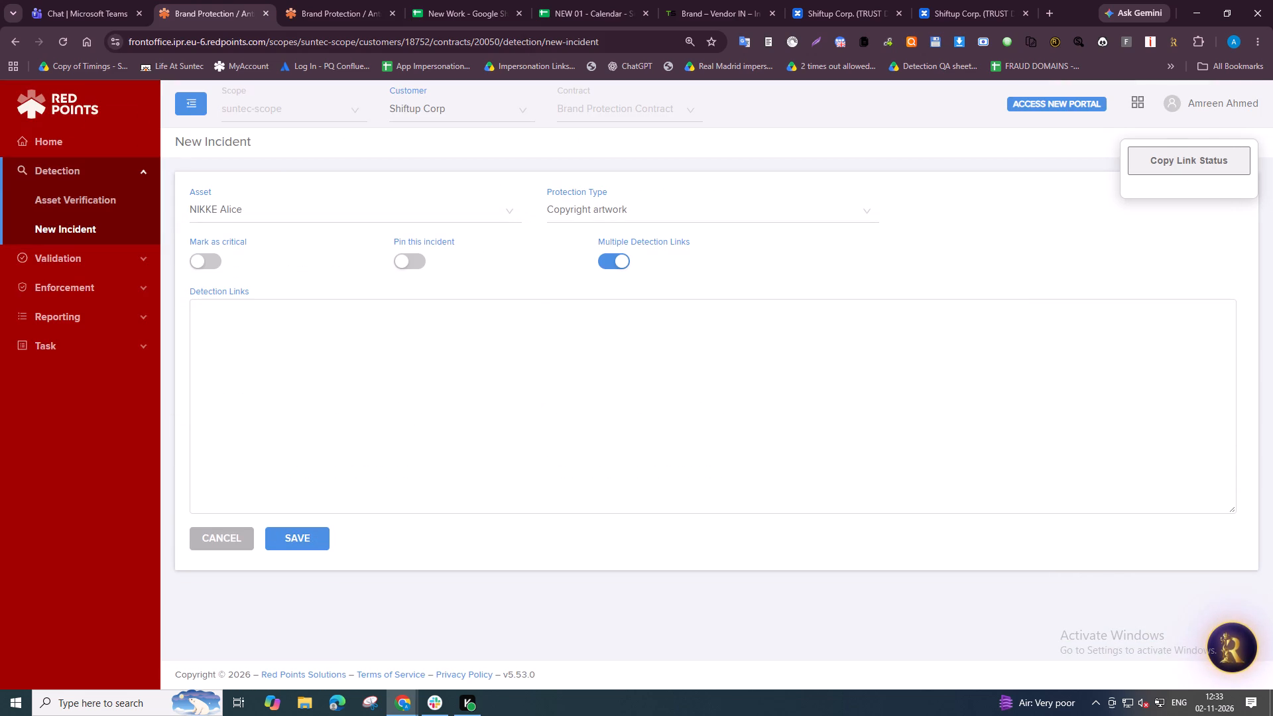
{"action": "left_click", "coordinate": [289, 410]}
{"action": "key", "text": "ctrl+v"}
{"action": "left_click", "coordinate": [304, 540]}
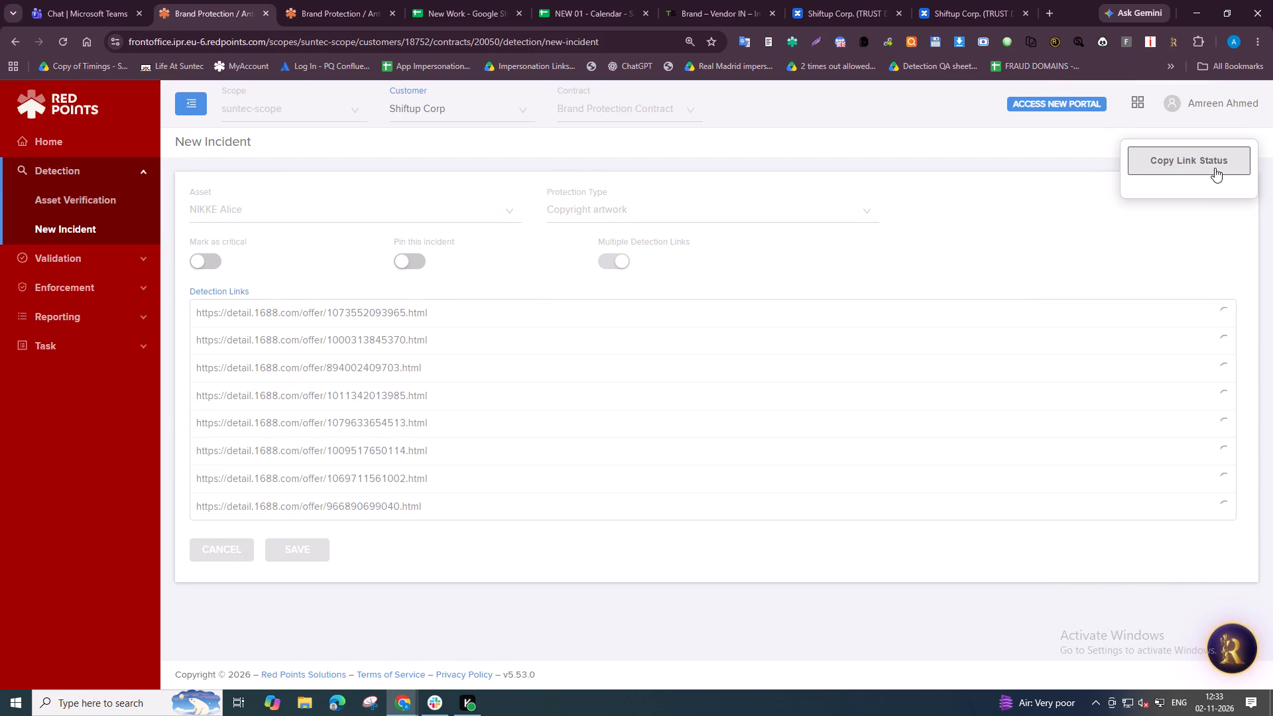
Copy the RedPoints link statuses and paste them over the collected links in New Work.
{"action": "left_click", "coordinate": [1215, 168]}
{"action": "left_click", "coordinate": [455, 0]}
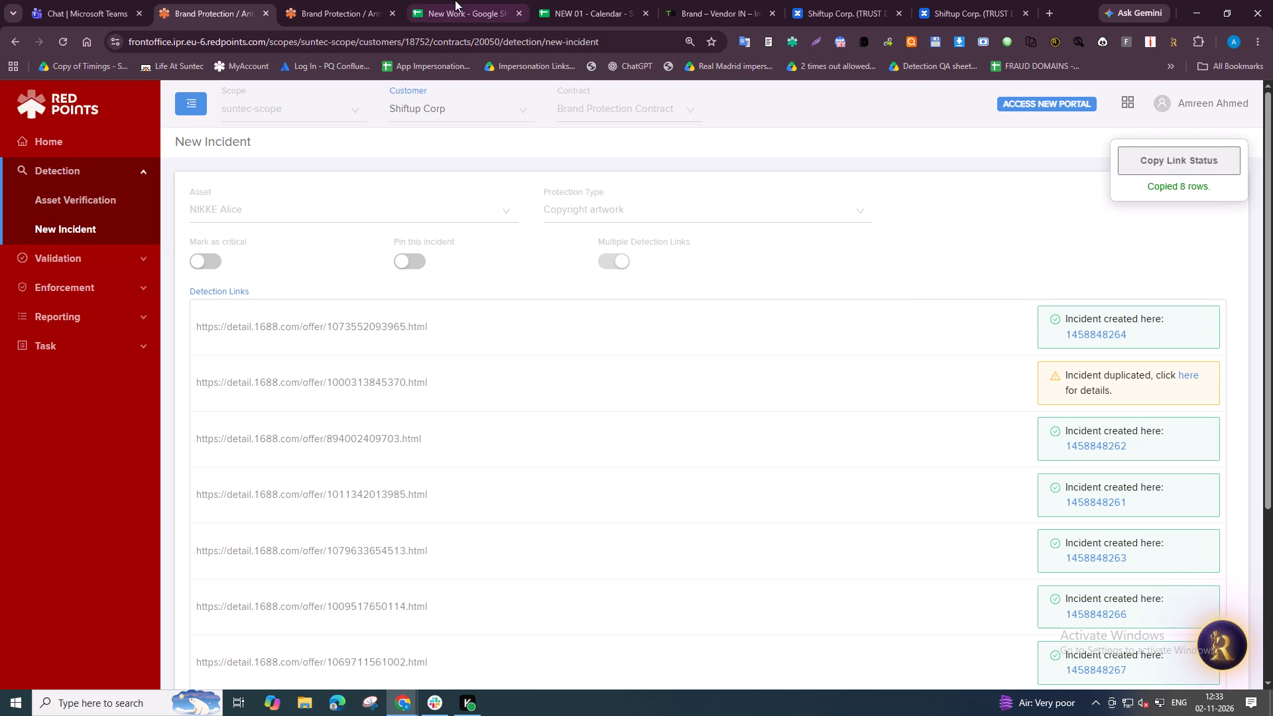
{"action": "key", "text": "ctrl+v"}
Move the pasted result rows, without their header, up to row 28649 directly below the NIKKE Dorothy entry.
{"action": "key", "text": "Down"}
{"action": "key", "text": "ctrl+shift+Down"}
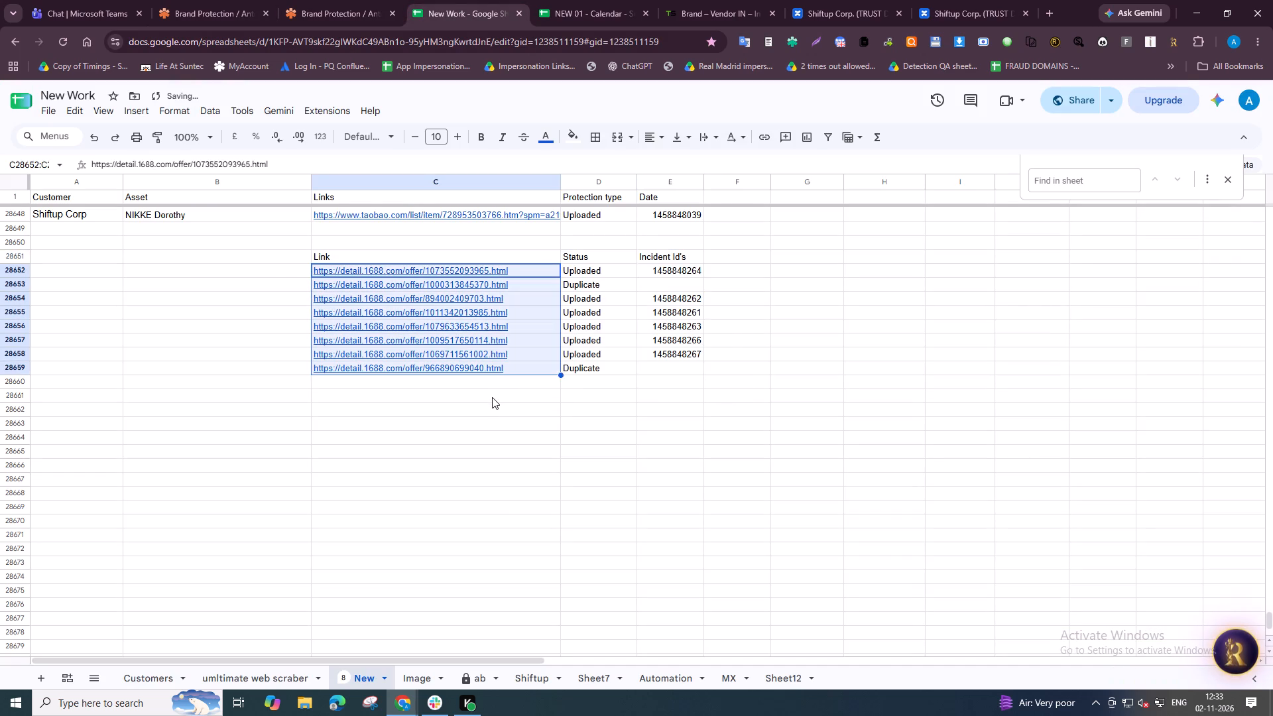
{"action": "key", "text": "ctrl+shift+Right"}
{"action": "key", "text": "ctrl+x"}
{"action": "key", "text": "ctrl+Up"}
{"action": "key", "text": "Up"}
{"action": "key", "text": "Up"}
{"action": "key", "text": "ctrl+v"}
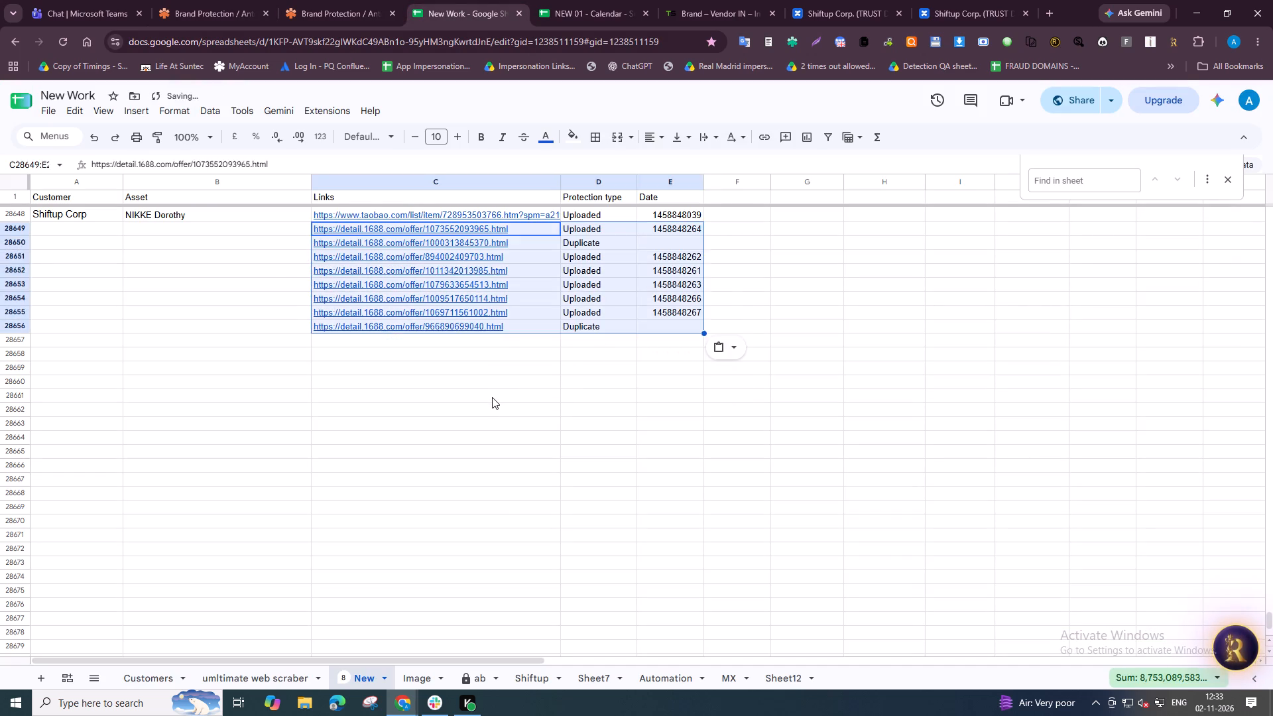
Fill the Customer column with Shiftup Corp down to row 28656.
{"action": "key", "text": "ctrl+Down"}
{"action": "key", "text": "Left"}
{"action": "key", "text": "Left"}
{"action": "key", "text": "ctrl+shift+Up"}
{"action": "key", "text": "ctrl+d"}
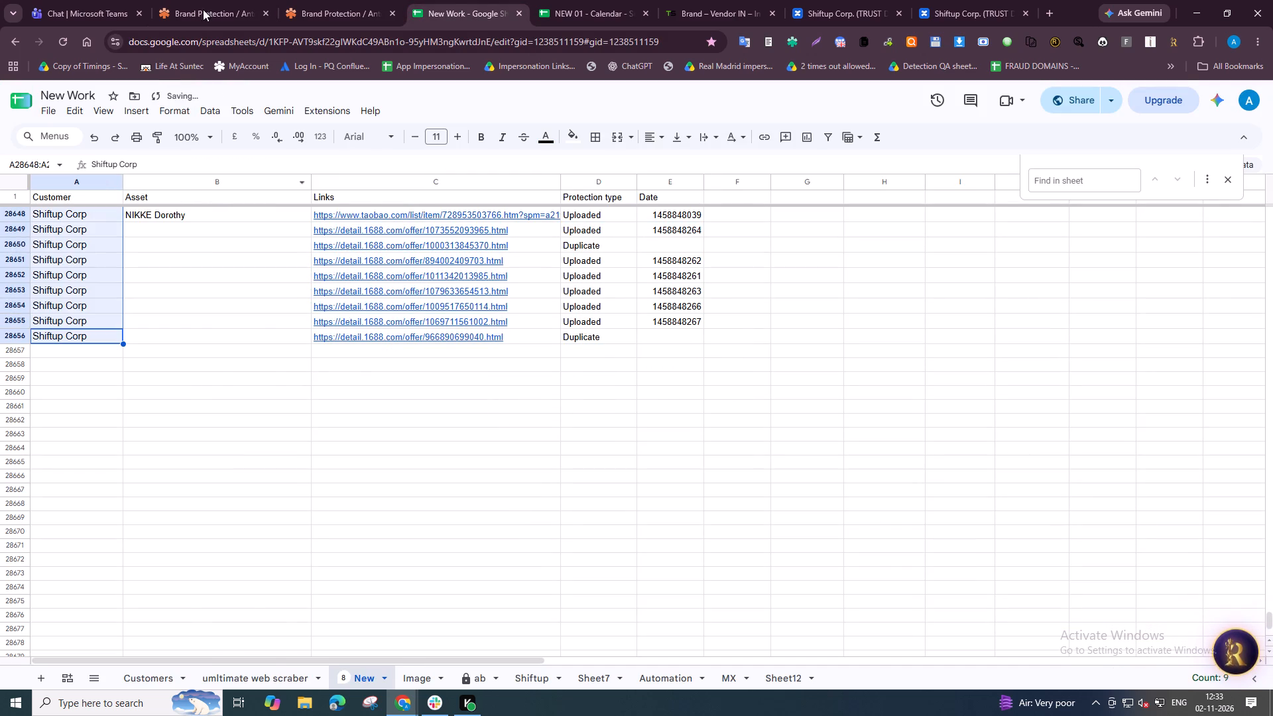
Copy the asset name NIKKE Alice from the RedPoints incident form and fill it down the Asset column, rows 28649 to 28656.
{"action": "left_click", "coordinate": [202, 0]}
{"action": "left_click", "coordinate": [288, 205], "text": "alt"}
{"action": "left_click", "coordinate": [414, 0]}
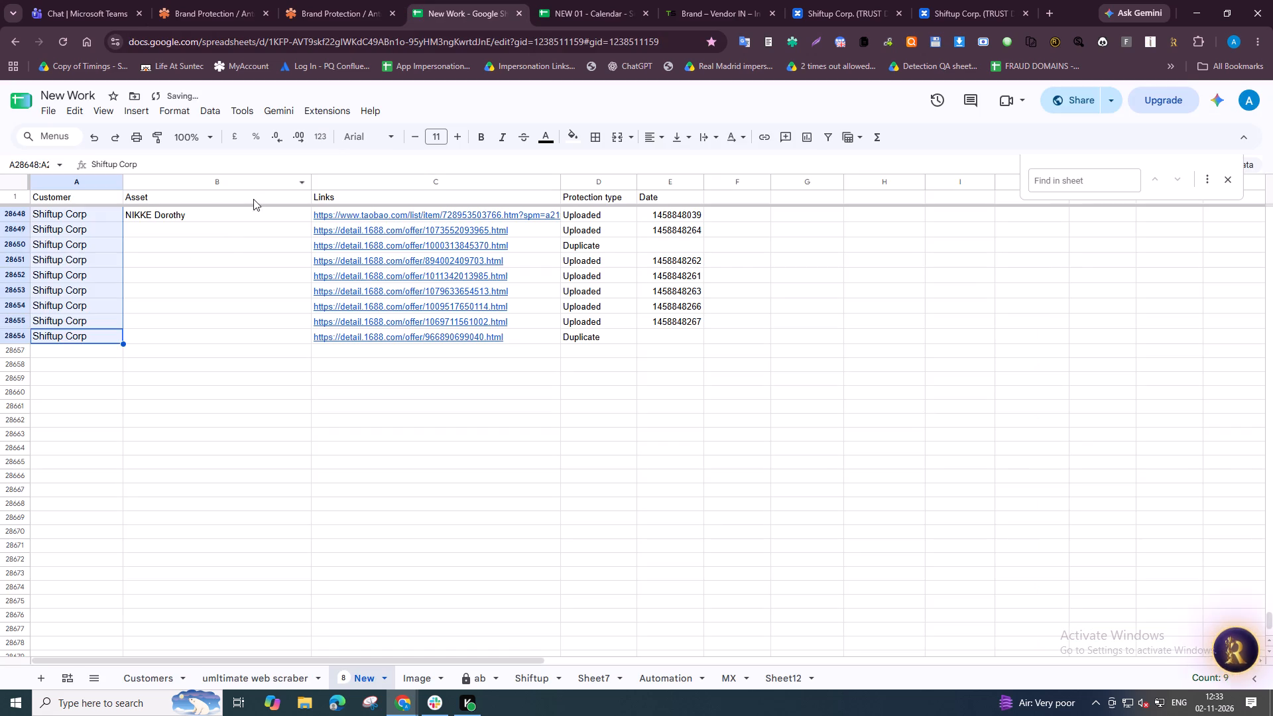
{"action": "left_click", "coordinate": [234, 232]}
{"action": "key", "text": "ctrl+v"}
{"action": "key", "text": "Right"}
{"action": "key", "text": "ctrl+Down"}
{"action": "key", "text": "Left"}
{"action": "key", "text": "ctrl+shift+Up"}
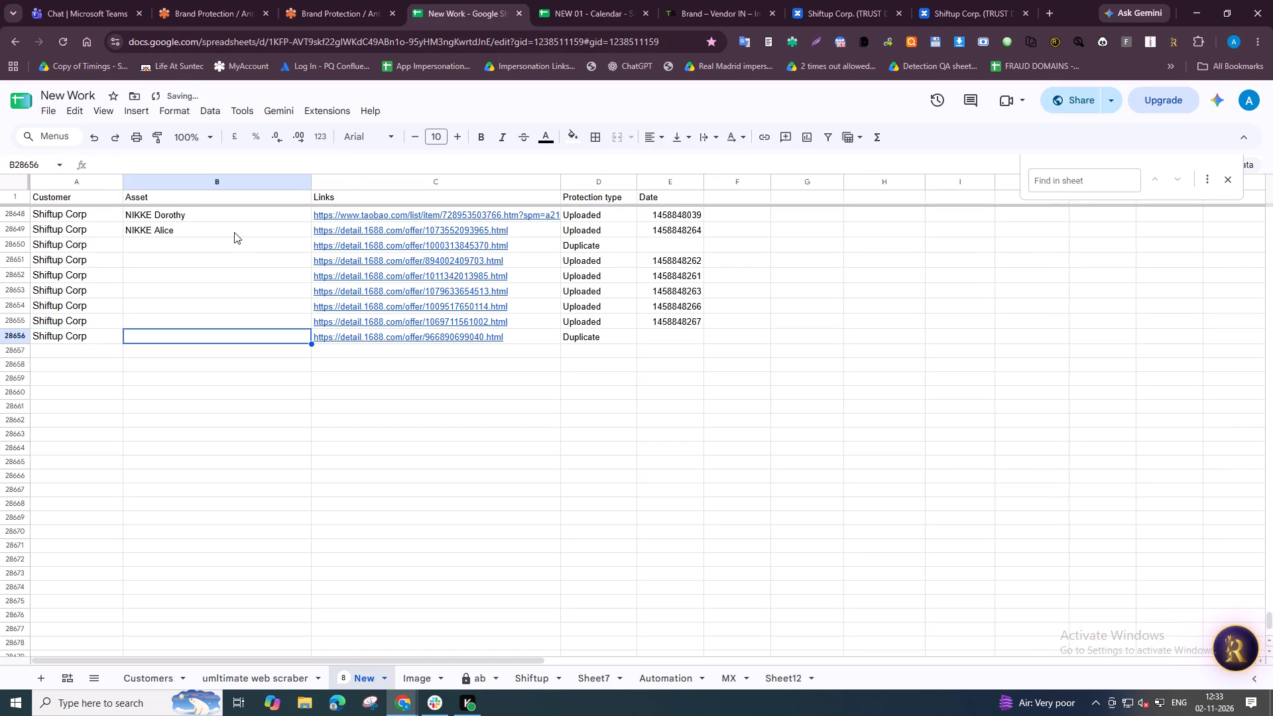
{"action": "key", "text": "ctrl+d"}
In the Lovegobuy results, close the finished listing and open the remaining possible NIKKE Alice figure listings, including Figma # 628 Alice and Nendoroid 2954.
{"action": "key", "text": "alt+Tab"}
{"action": "key", "text": "ctrl+w"}
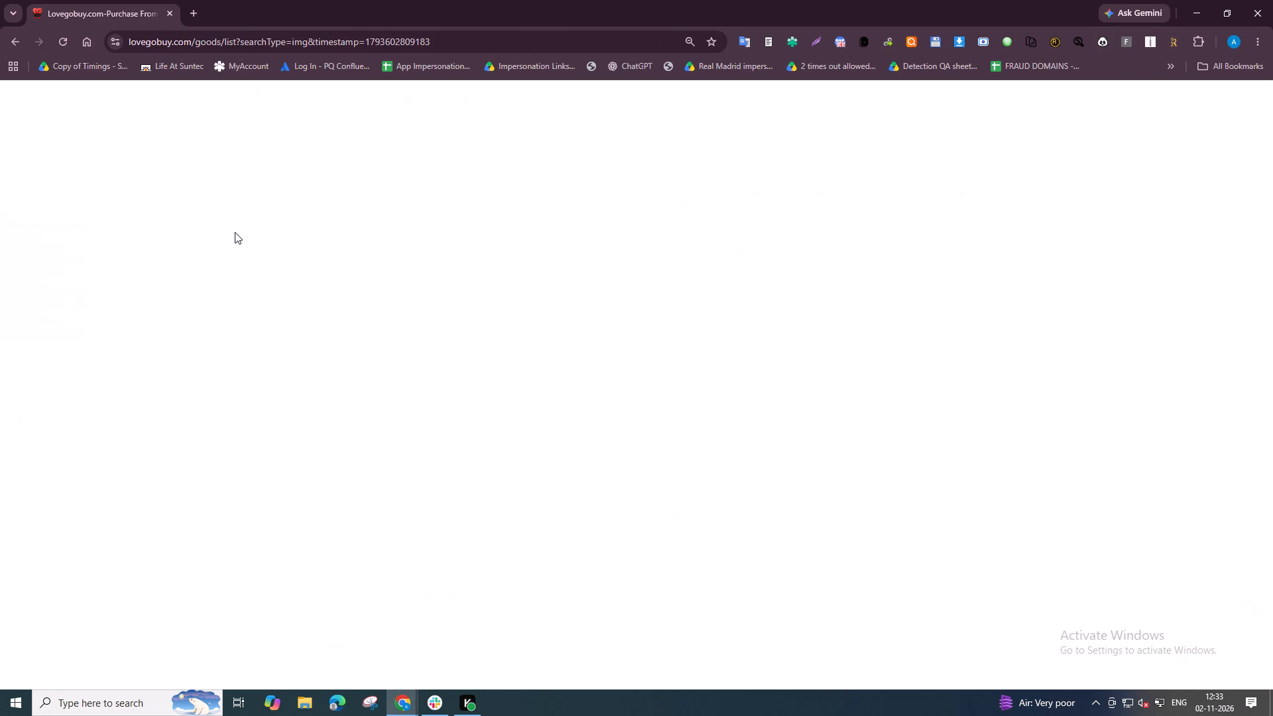
{"action": "scroll", "coordinate": [975, 330], "scroll_direction": "down", "scroll_amount": 4}
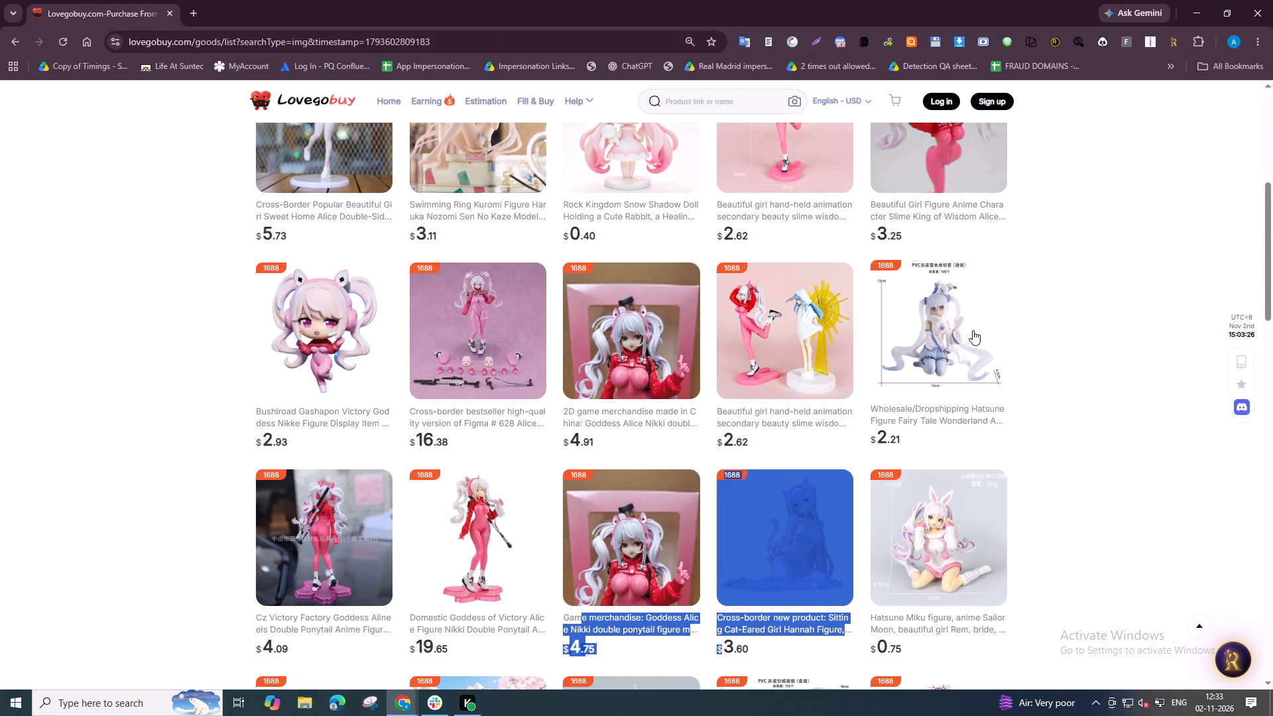
{"action": "scroll", "coordinate": [960, 337], "scroll_direction": "down", "scroll_amount": 3}
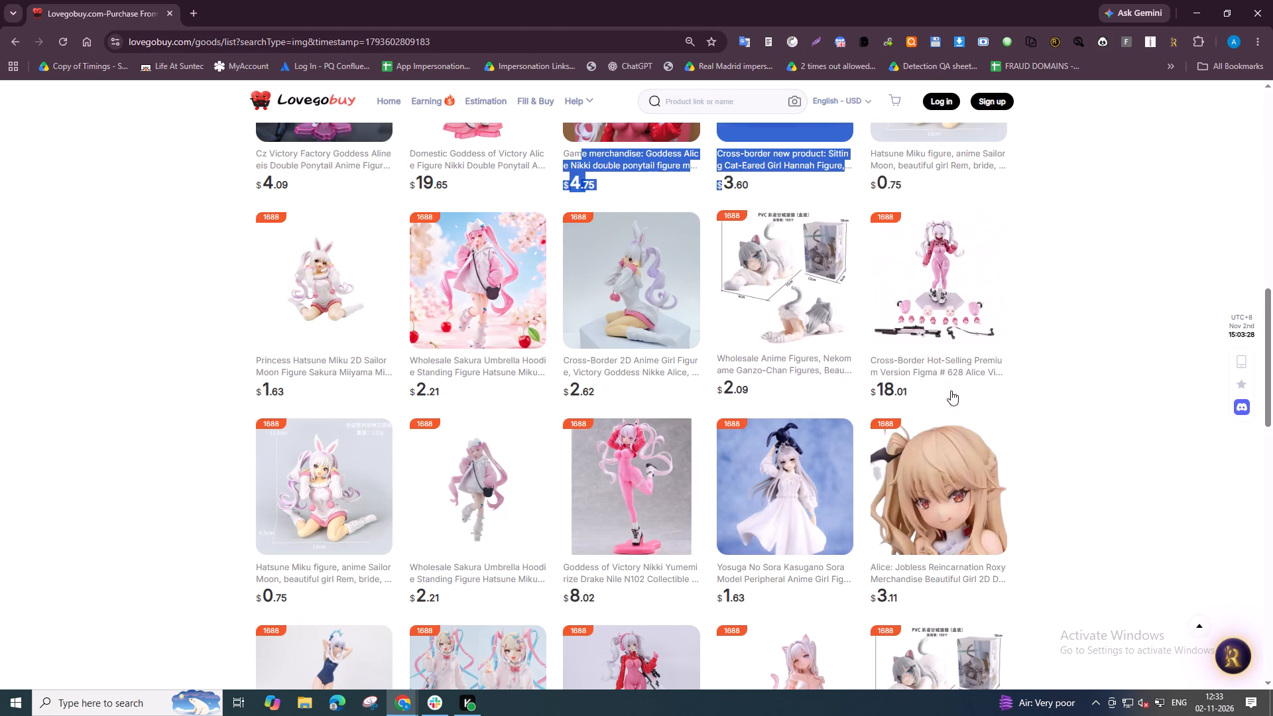
{"action": "left_click", "coordinate": [930, 284], "text": "ctrl"}
{"action": "left_click", "coordinate": [640, 489], "text": "ctrl"}
{"action": "scroll", "coordinate": [652, 488], "scroll_direction": "down", "scroll_amount": 3}
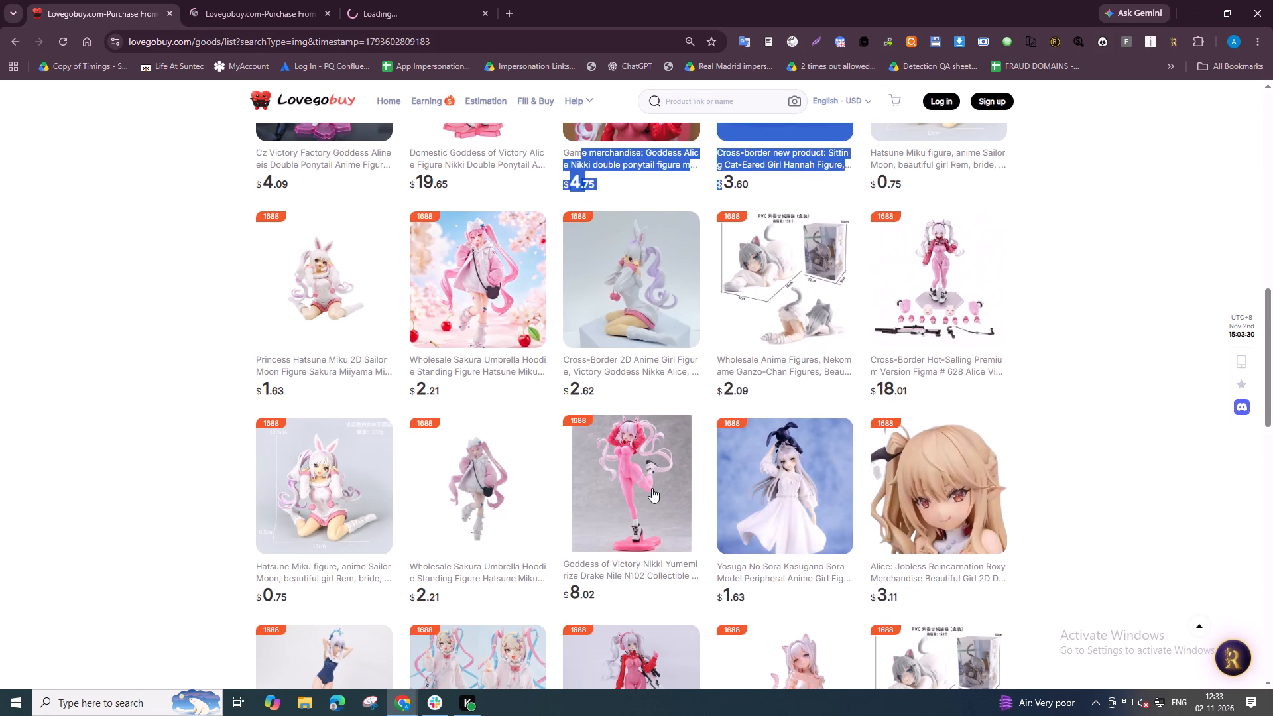
{"action": "scroll", "coordinate": [652, 488], "scroll_direction": "down", "scroll_amount": 2}
{"action": "left_click", "coordinate": [637, 385], "text": "ctrl"}
{"action": "left_click", "coordinate": [322, 588], "text": "ctrl"}
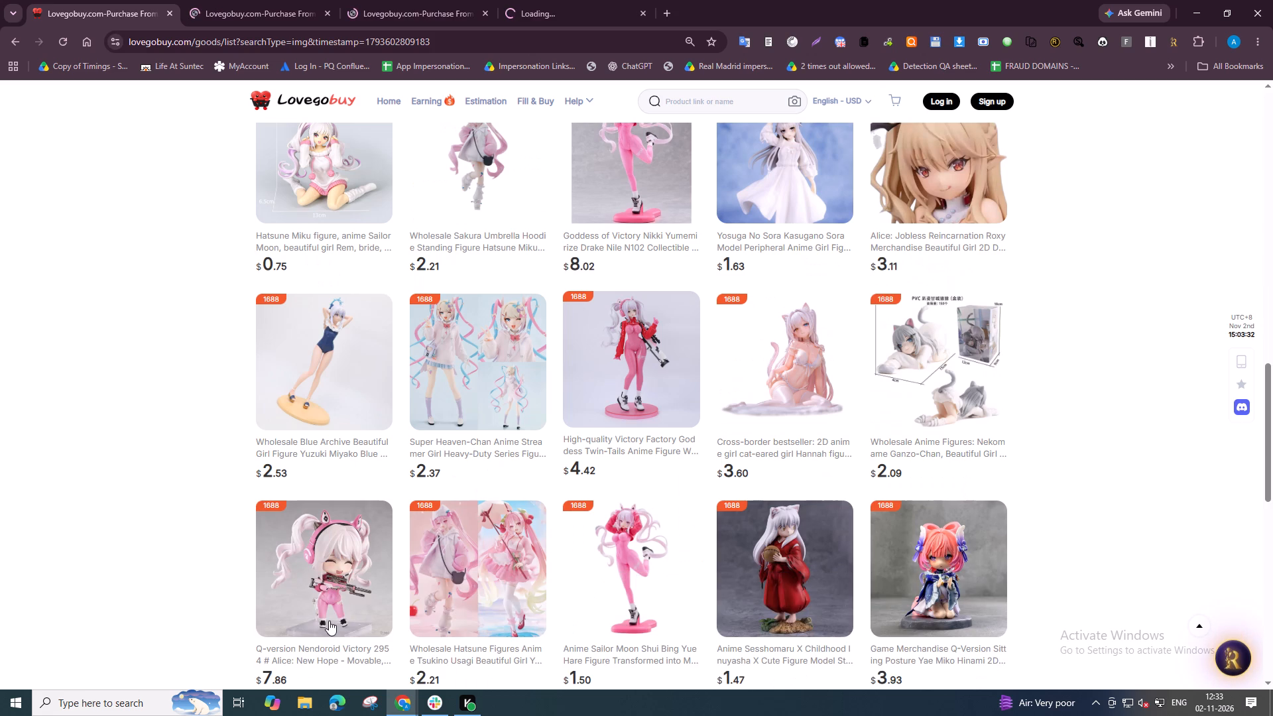
{"action": "left_click", "coordinate": [631, 580], "text": "ctrl"}
{"action": "scroll", "coordinate": [677, 516], "scroll_direction": "down", "scroll_amount": 5}
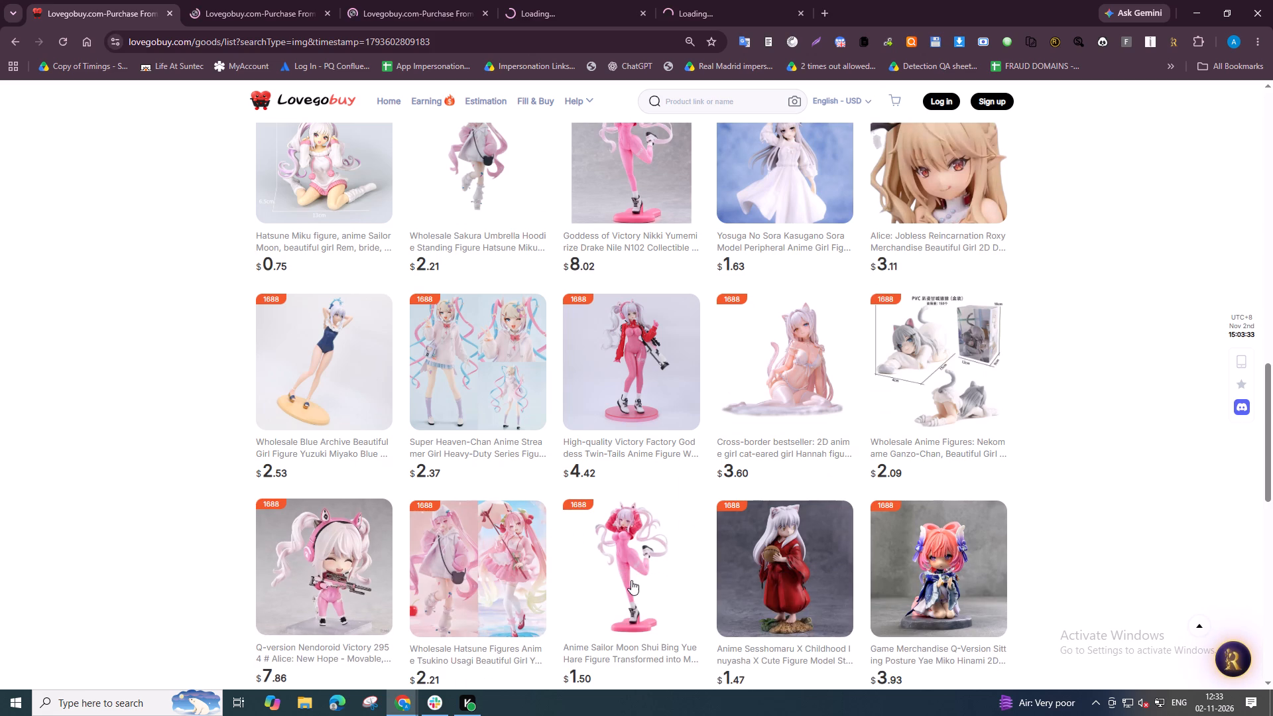
{"action": "scroll", "coordinate": [705, 554], "scroll_direction": "down", "scroll_amount": 8}
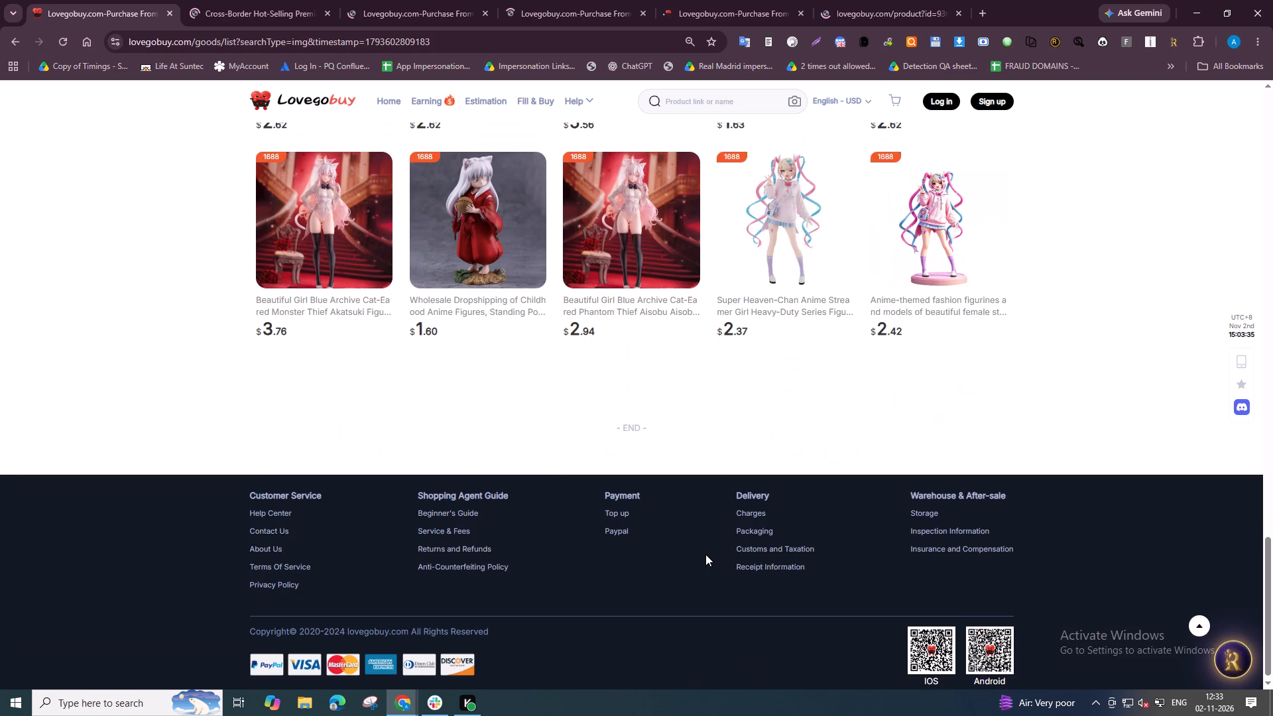
Copy the Figma # 628 Alice listing's product link into New Work cell C28661 and close that listing.
{"action": "left_click", "coordinate": [304, 0]}
{"action": "left_click", "coordinate": [1272, 270]}
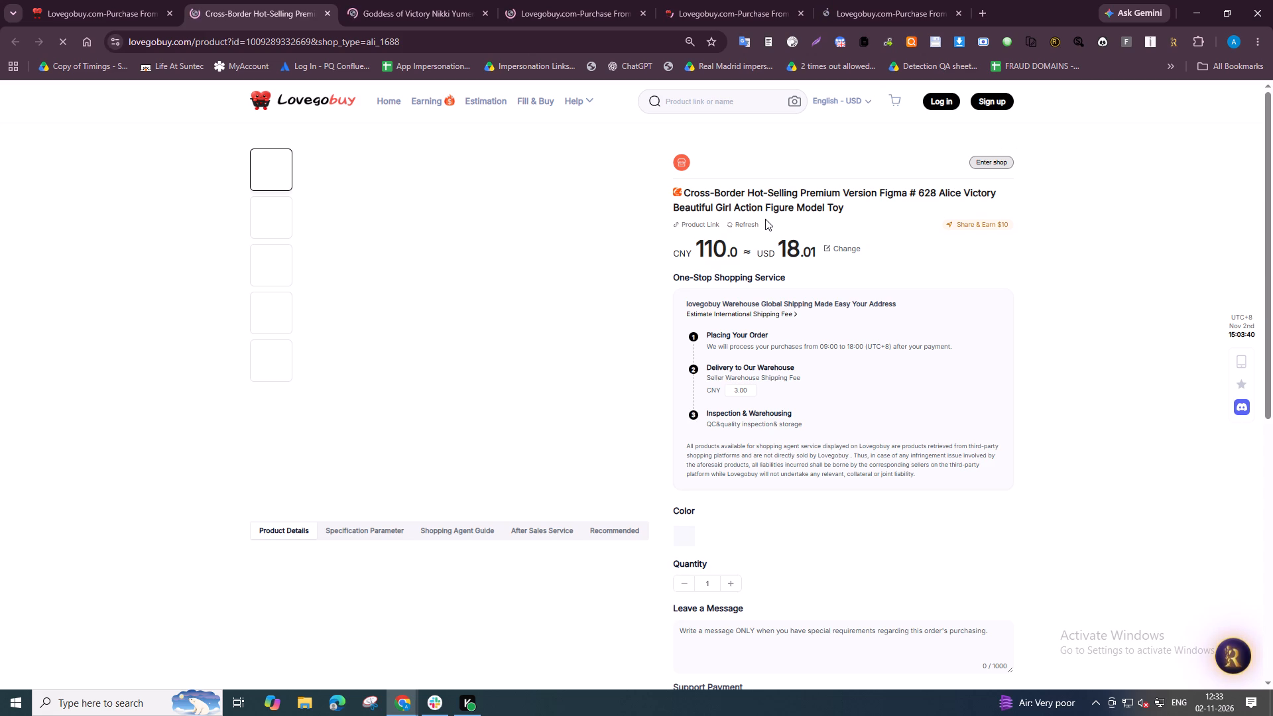
{"action": "right_click", "coordinate": [703, 223]}
{"action": "left_click", "coordinate": [811, 367]}
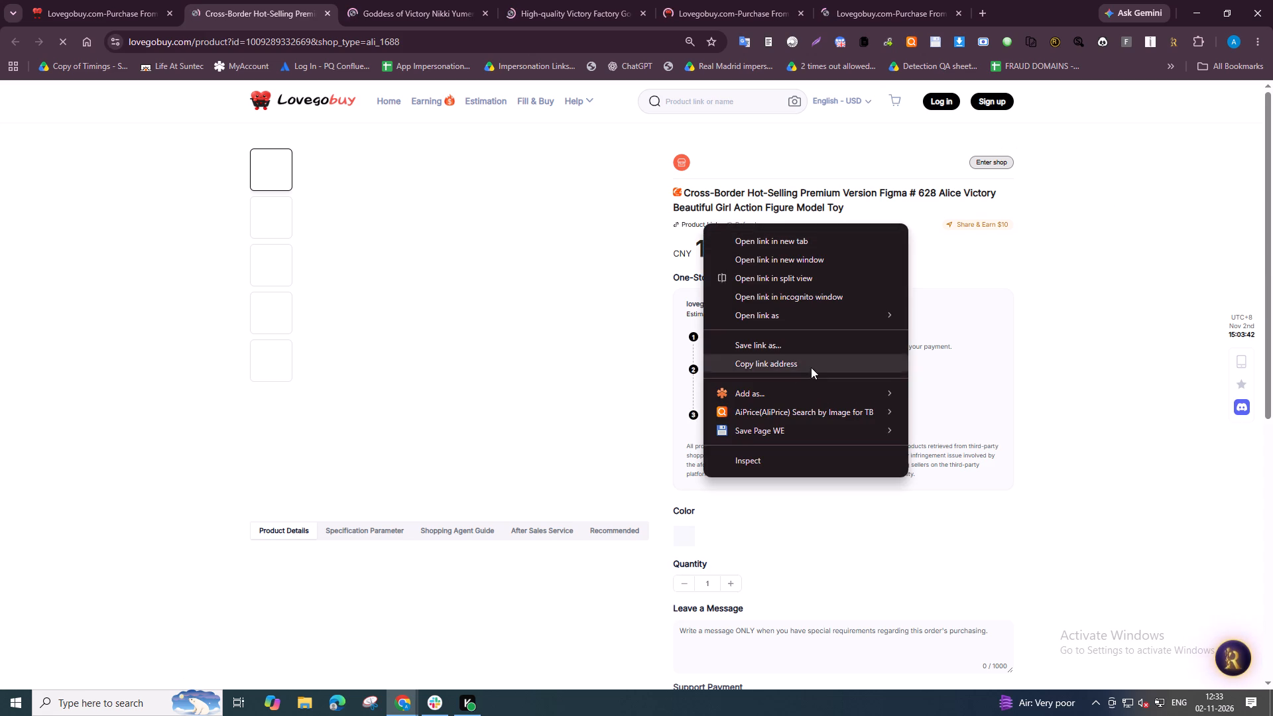
{"action": "key", "text": "alt+Tab"}
{"action": "left_click", "coordinate": [371, 407]}
{"action": "key", "text": "ctrl+v"}
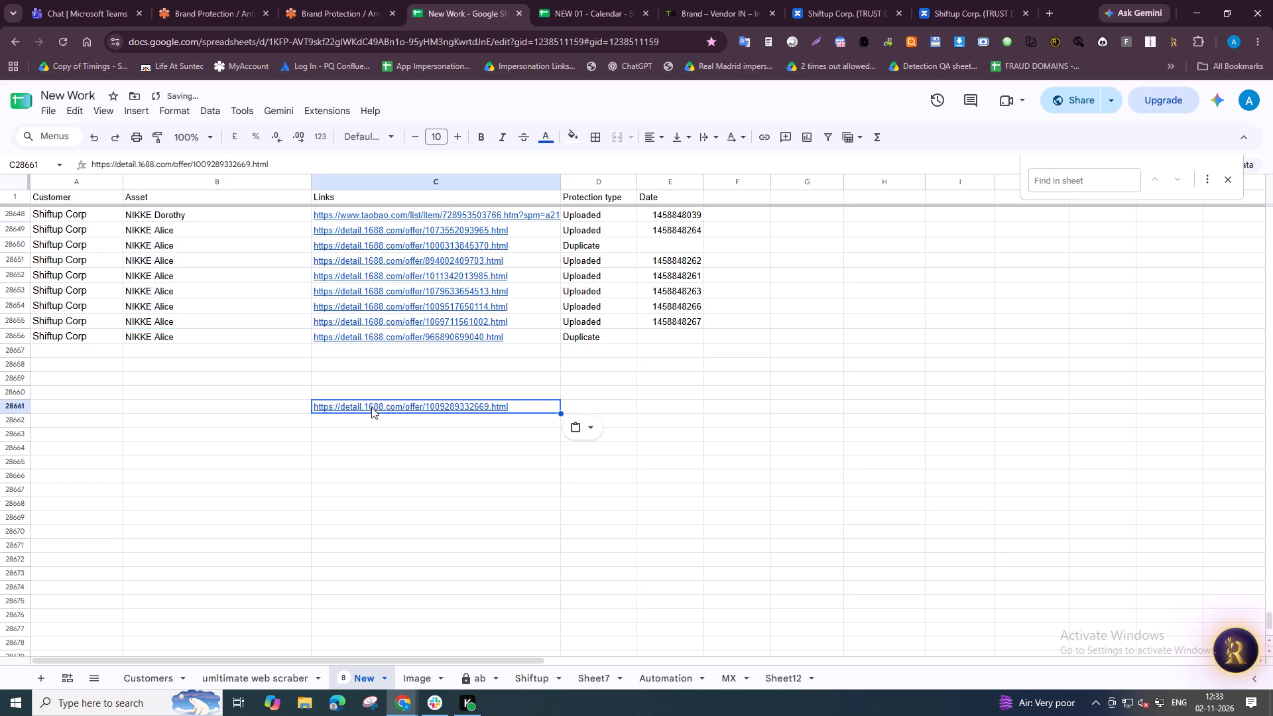
{"action": "key", "text": "alt+Tab"}
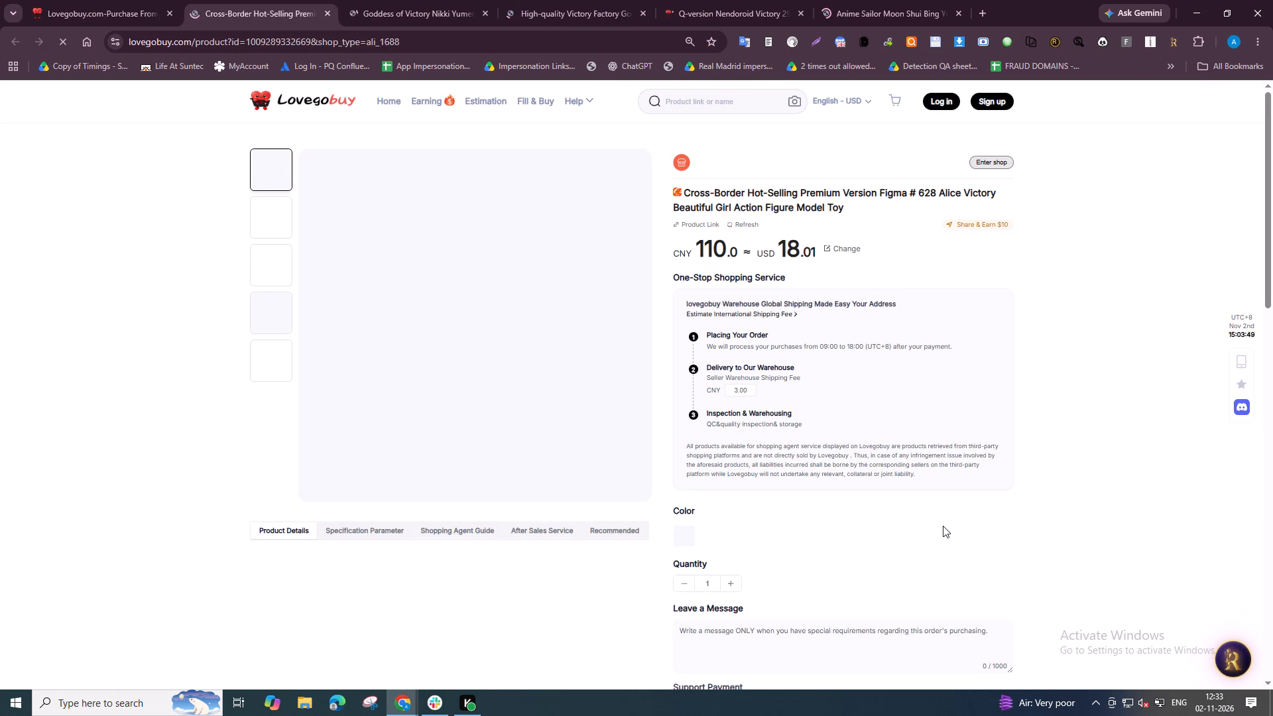
{"action": "key", "text": "ctrl+w"}
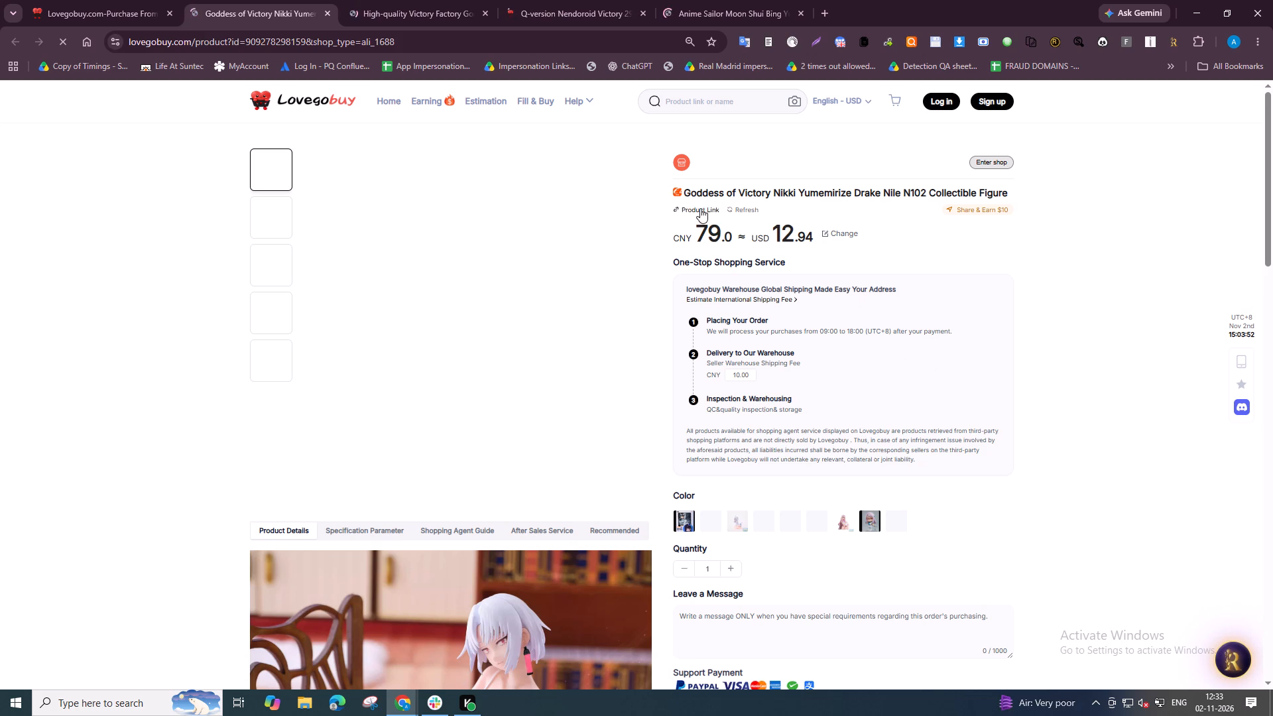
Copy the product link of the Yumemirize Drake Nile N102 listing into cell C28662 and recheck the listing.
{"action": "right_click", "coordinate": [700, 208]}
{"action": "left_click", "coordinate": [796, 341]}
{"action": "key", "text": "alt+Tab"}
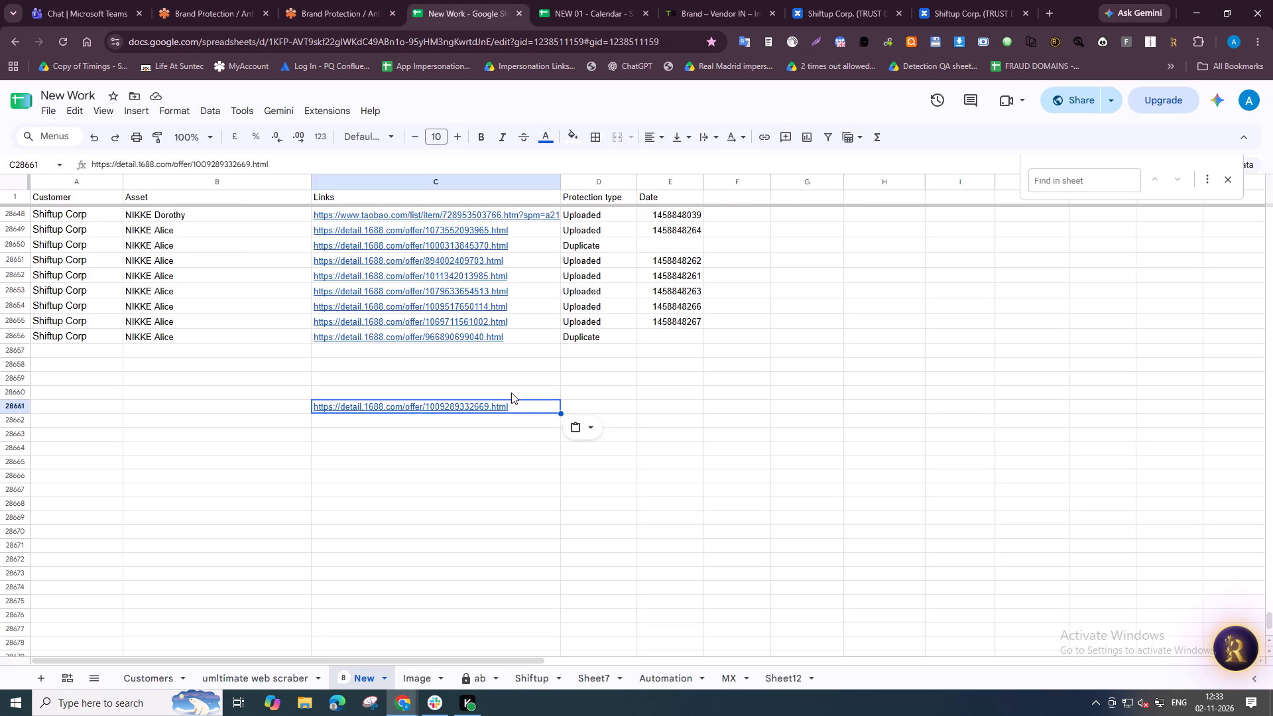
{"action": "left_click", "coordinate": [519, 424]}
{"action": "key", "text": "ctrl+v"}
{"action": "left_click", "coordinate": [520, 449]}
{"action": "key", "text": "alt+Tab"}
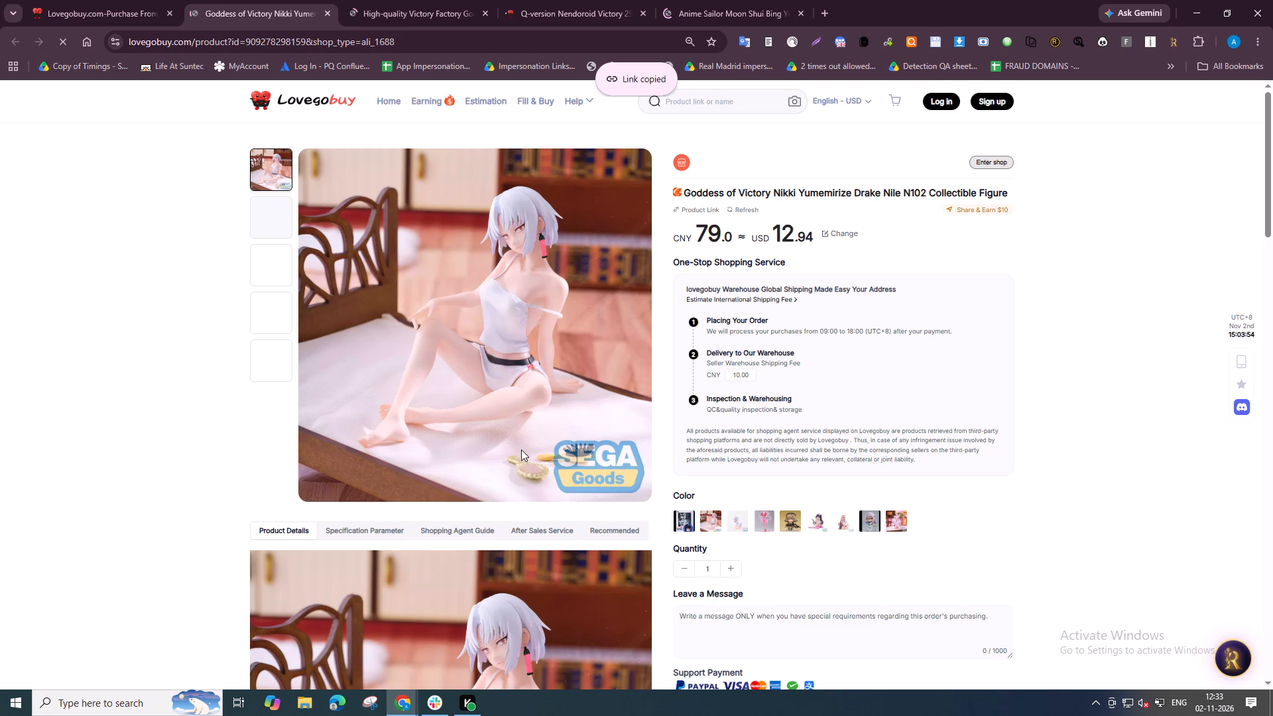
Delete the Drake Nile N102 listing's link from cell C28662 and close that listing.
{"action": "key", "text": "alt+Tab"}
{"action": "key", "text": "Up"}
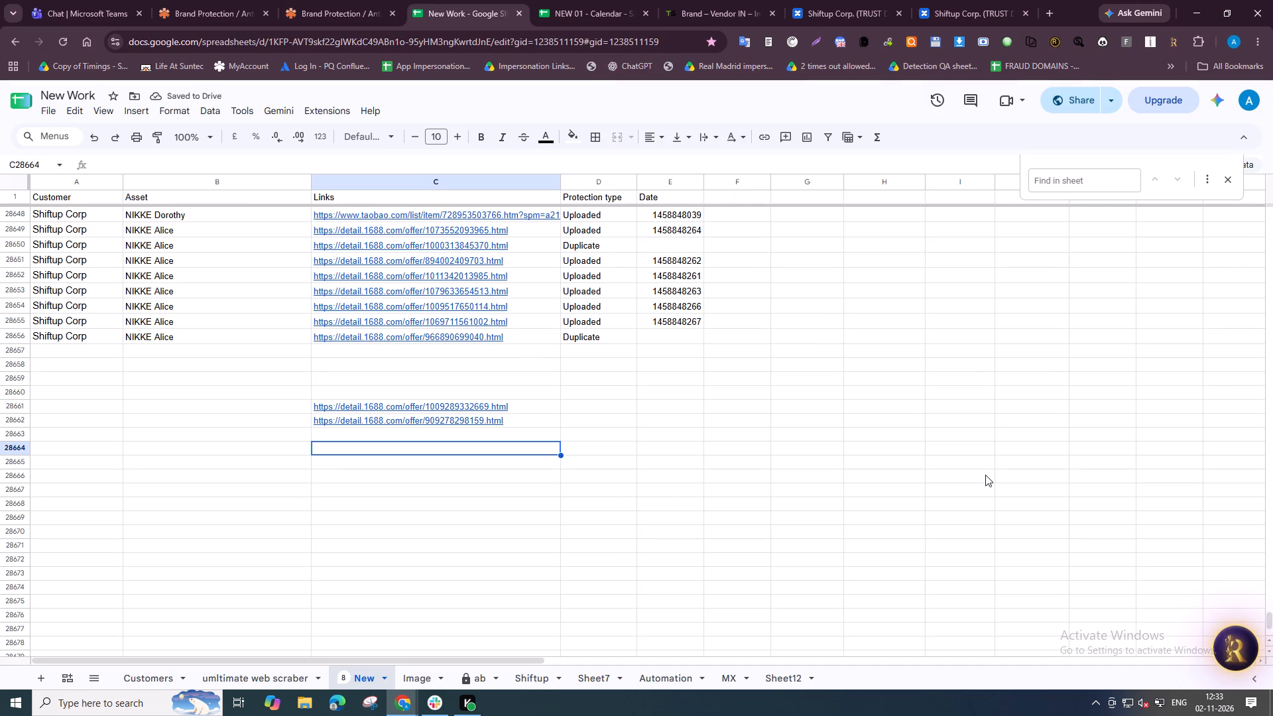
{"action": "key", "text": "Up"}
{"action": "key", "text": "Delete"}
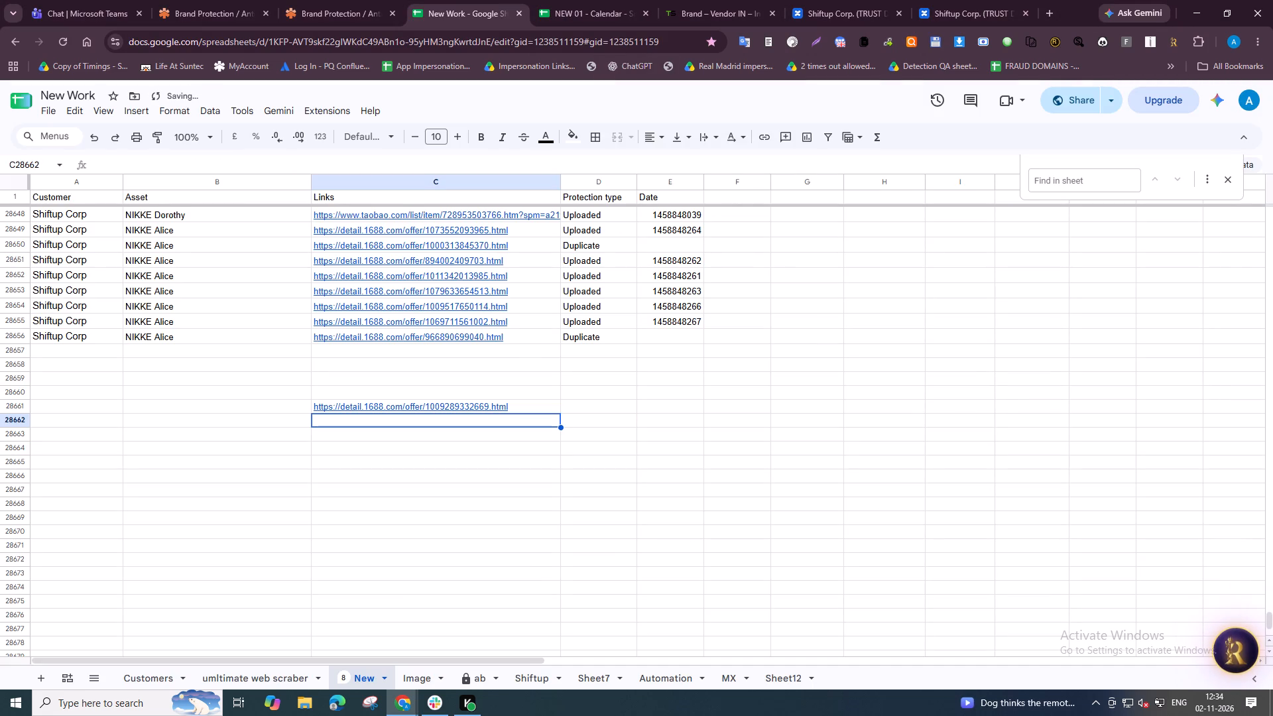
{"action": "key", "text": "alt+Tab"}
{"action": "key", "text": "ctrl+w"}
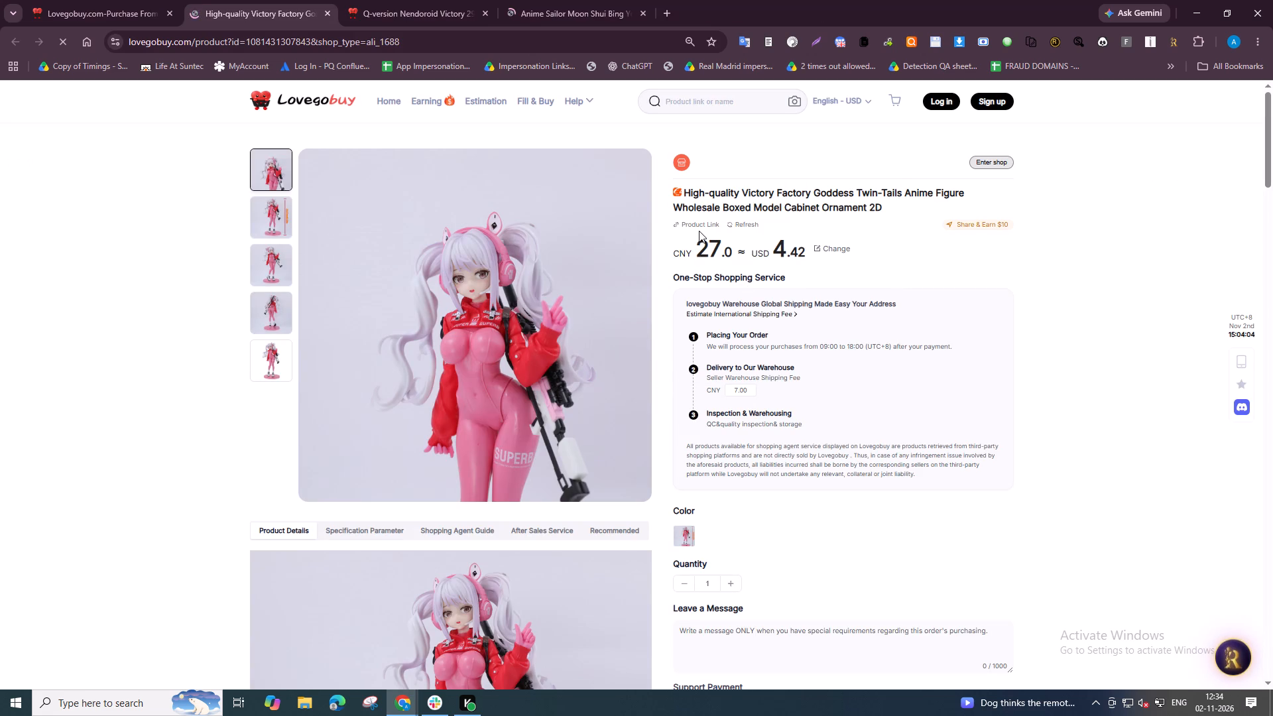
Copy the Victory Factory Goddess Twin-Tails listing's product link into cell C28662 and close that listing.
{"action": "right_click", "coordinate": [697, 226]}
{"action": "left_click", "coordinate": [787, 367]}
{"action": "key", "text": "alt+Tab"}
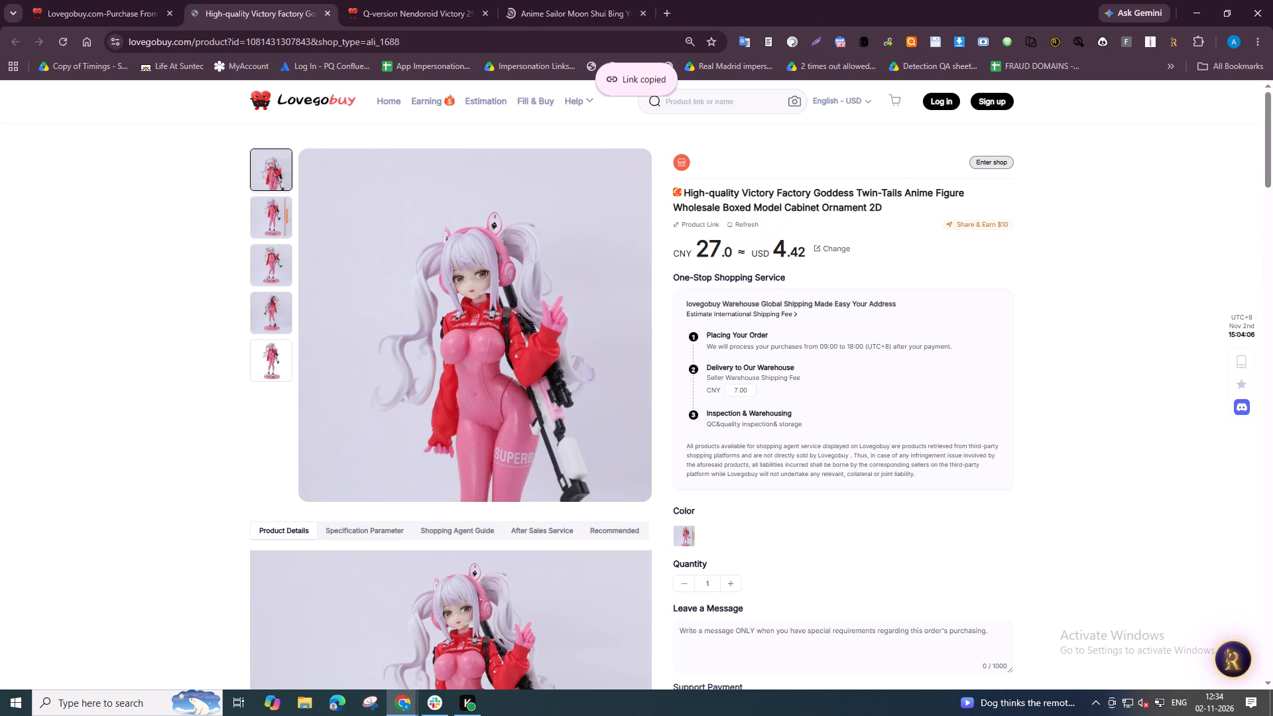
{"action": "key", "text": "ctrl+v"}
{"action": "left_click", "coordinate": [680, 392]}
{"action": "key", "text": "alt+Tab"}
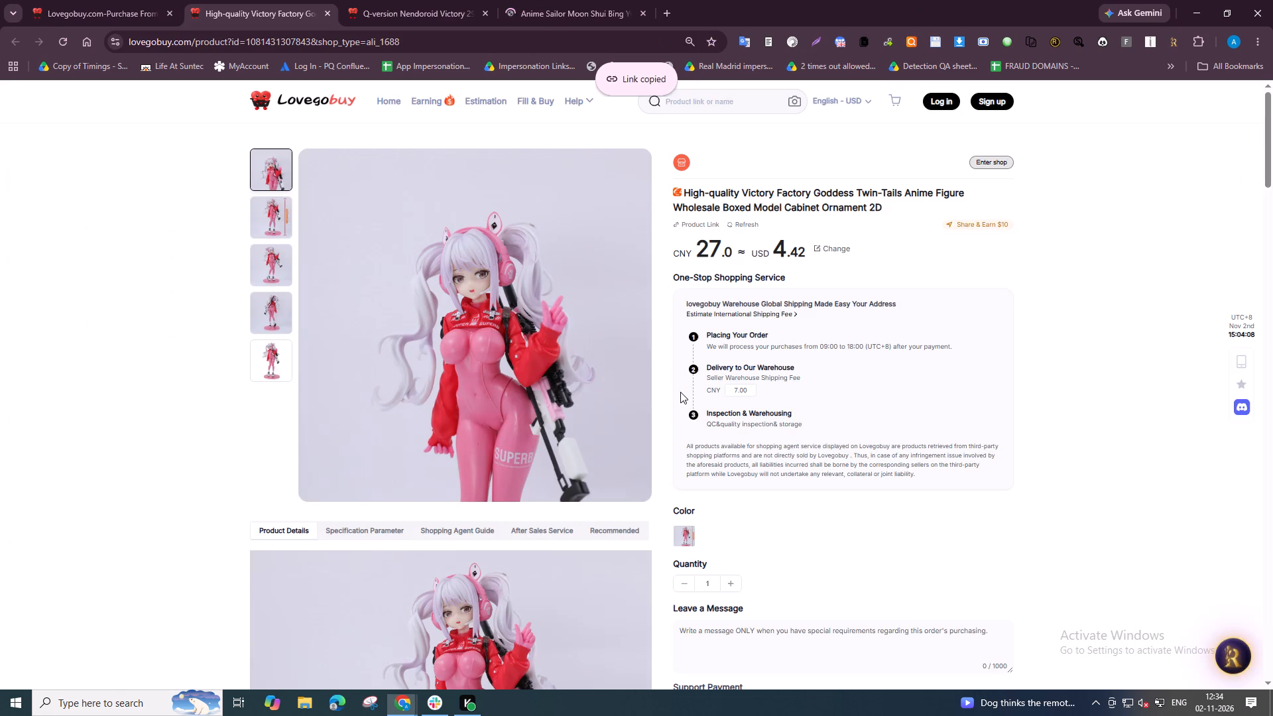
{"action": "key", "text": "ctrl+w"}
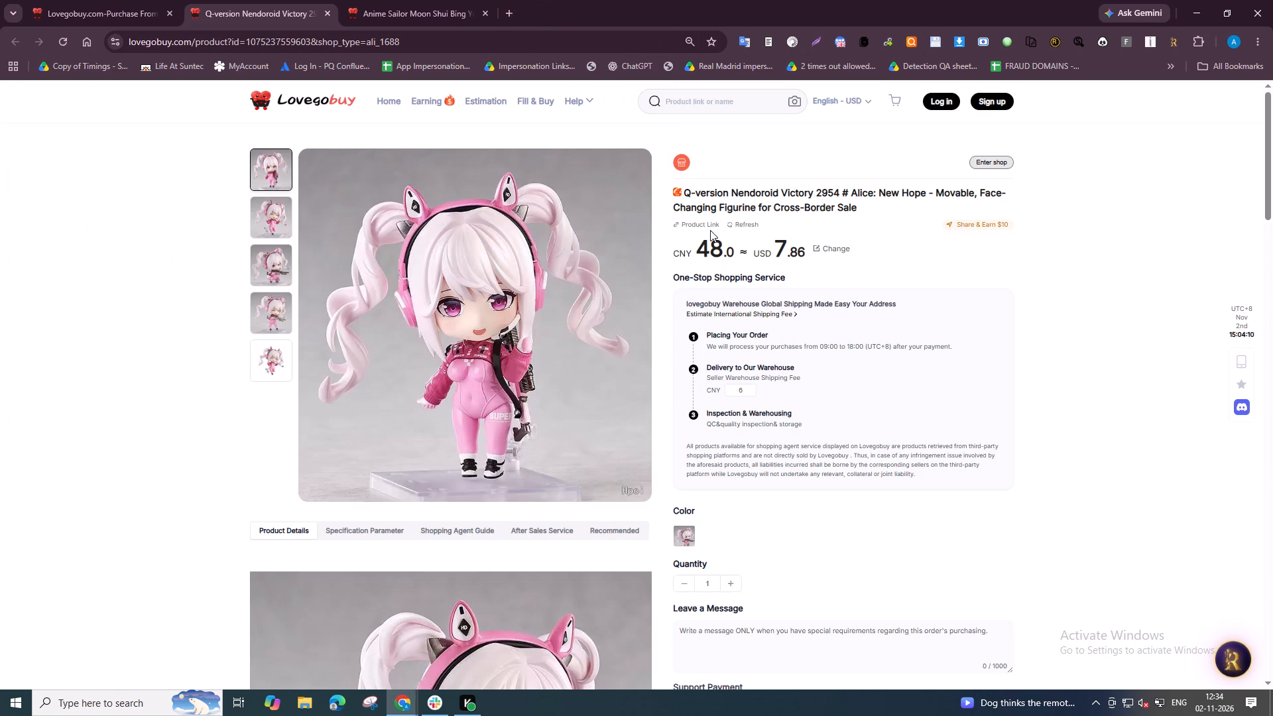
Copy the Q-version Nendoroid 2954 Alice: New Hope listing's product link into cell C28663 of New Work.
{"action": "right_click", "coordinate": [709, 226]}
{"action": "left_click", "coordinate": [747, 365]}
{"action": "key", "text": "alt+Tab"}
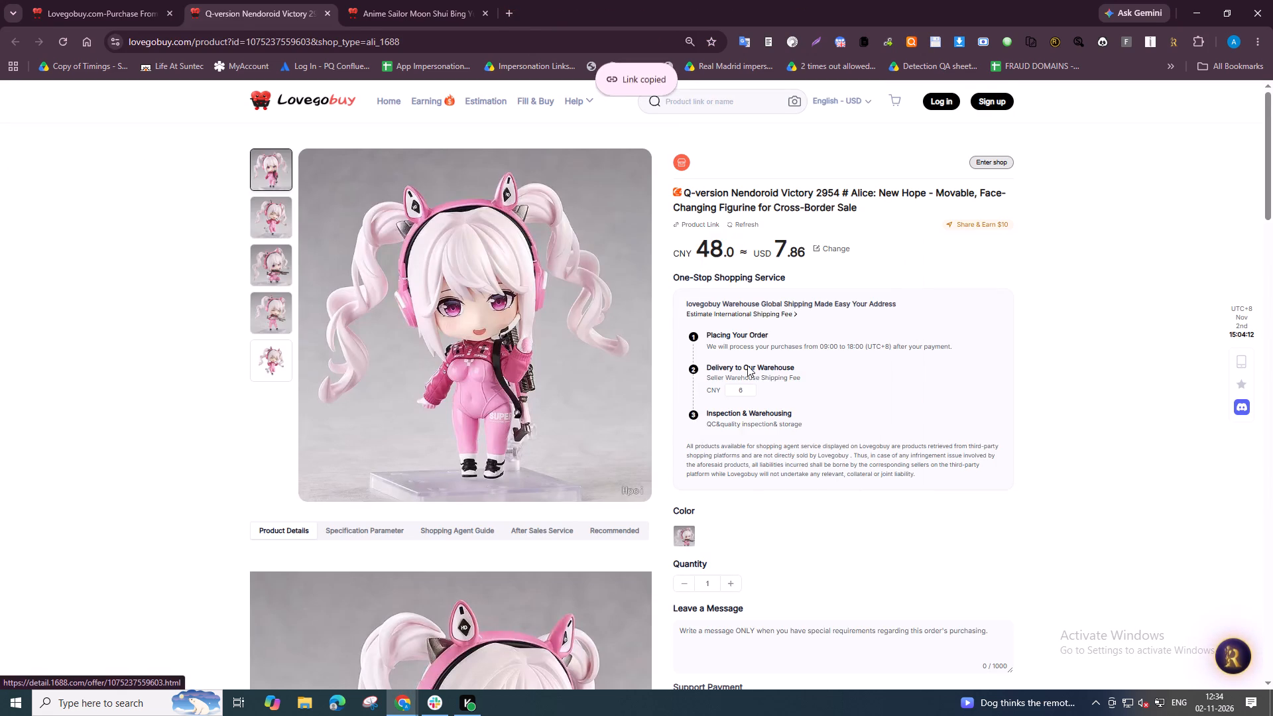
{"action": "left_click", "coordinate": [480, 430]}
{"action": "key", "text": "ctrl+v"}
{"action": "key", "text": "alt+Tab"}
{"action": "key", "text": "ctrl+Tab"}
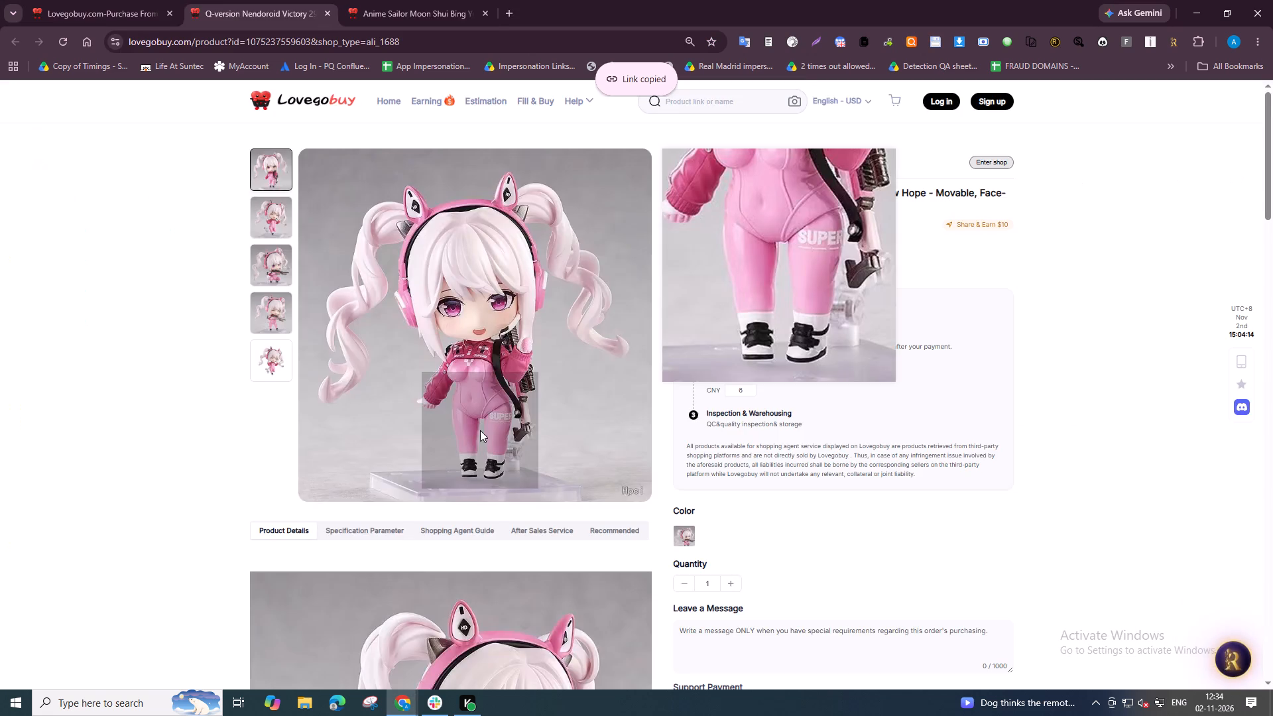
{"action": "key", "text": "alt+Tab"}
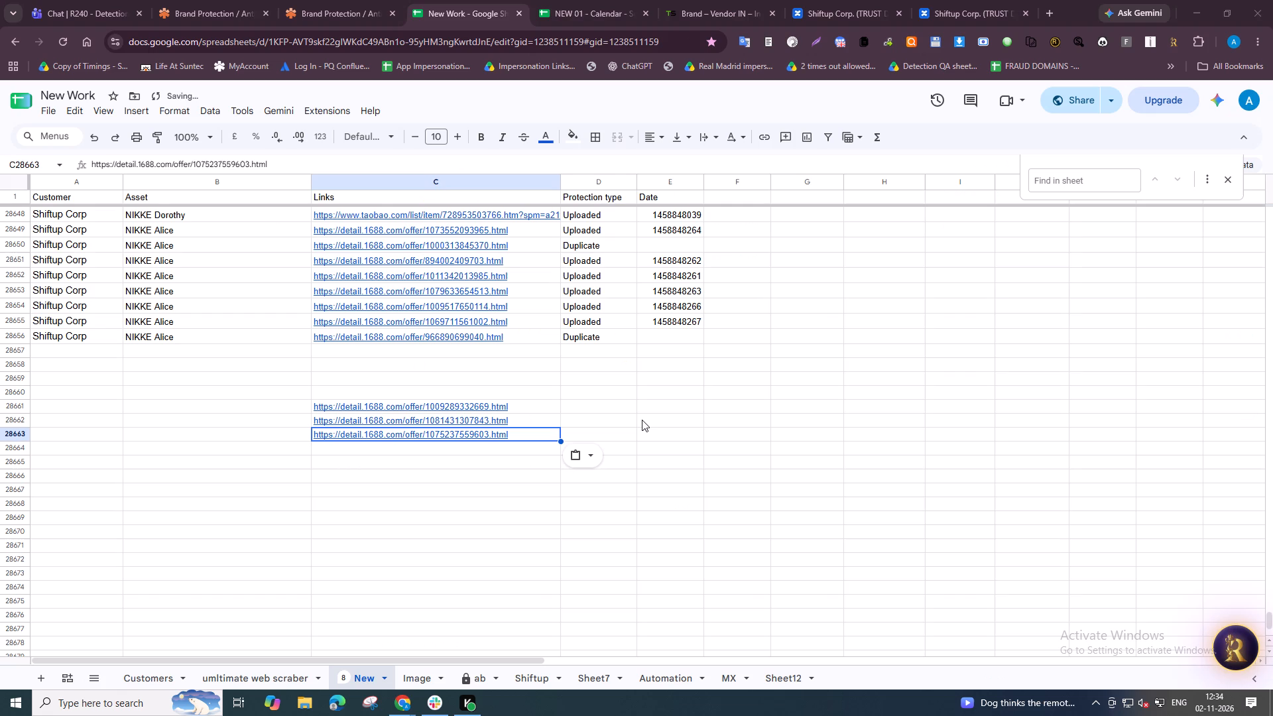
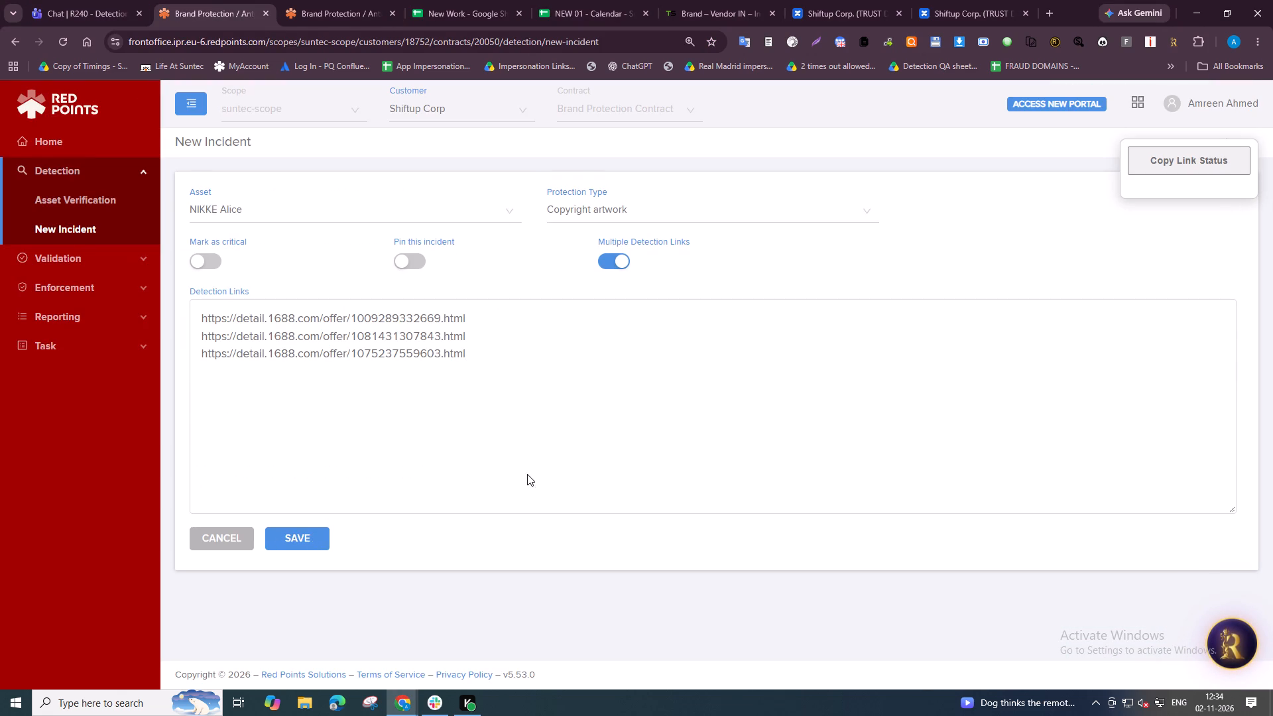
Copy the link status of the three 1688 detection links and paste it into New Work starting at cell C28661.
{"action": "left_click", "coordinate": [1212, 159]}
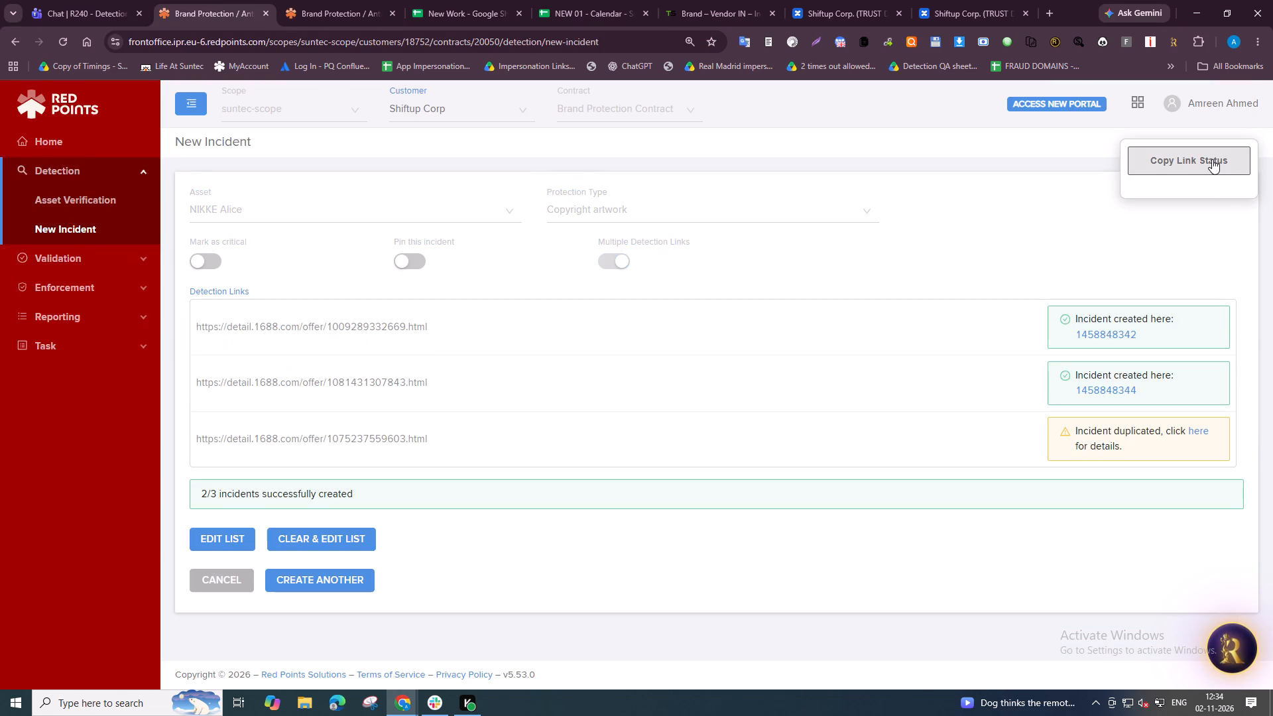
{"action": "left_click", "coordinate": [450, 0]}
{"action": "key", "text": "ctrl+v"}
{"action": "key", "text": "Down"}
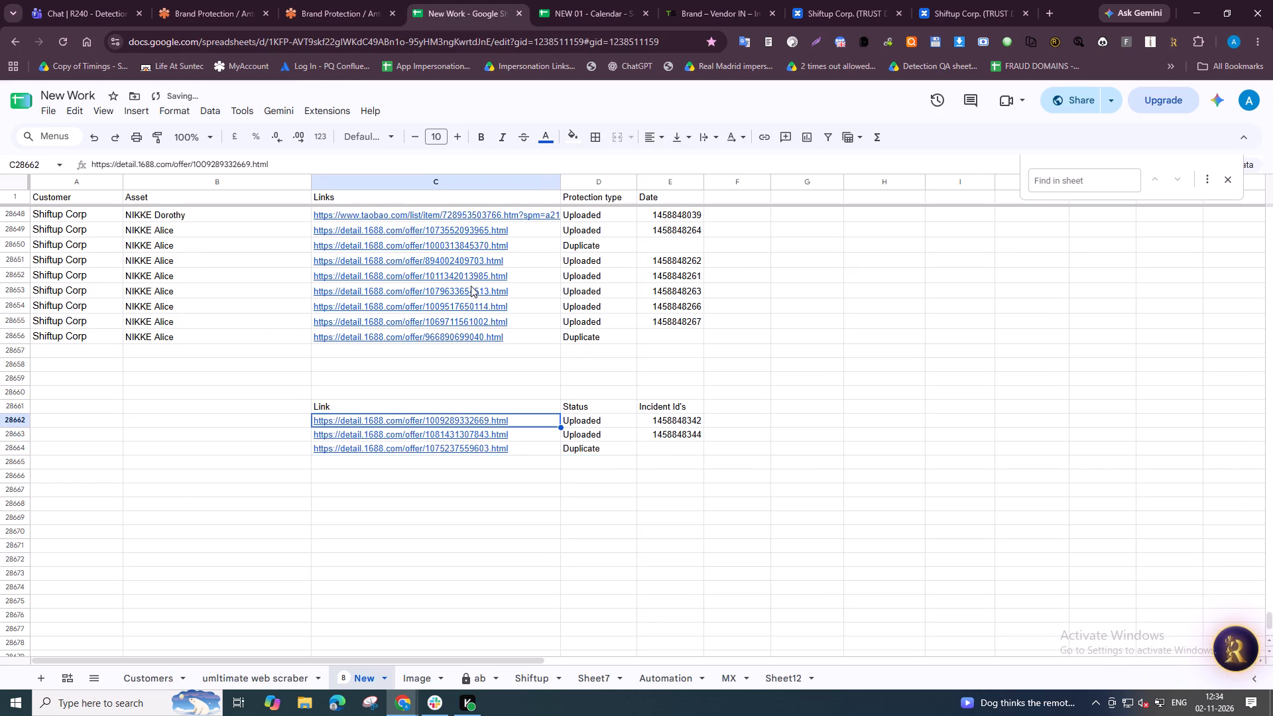
Move the three result rows with link, status and incident ID from C28662 up to C28657, directly below the existing list.
{"action": "key", "text": "ctrl+shift+Down"}
{"action": "key", "text": "ctrl+shift+Right"}
{"action": "key", "text": "ctrl+x"}
{"action": "key", "text": "ctrl+Up"}
{"action": "key", "text": "ctrl+Up"}
{"action": "key", "text": "Down"}
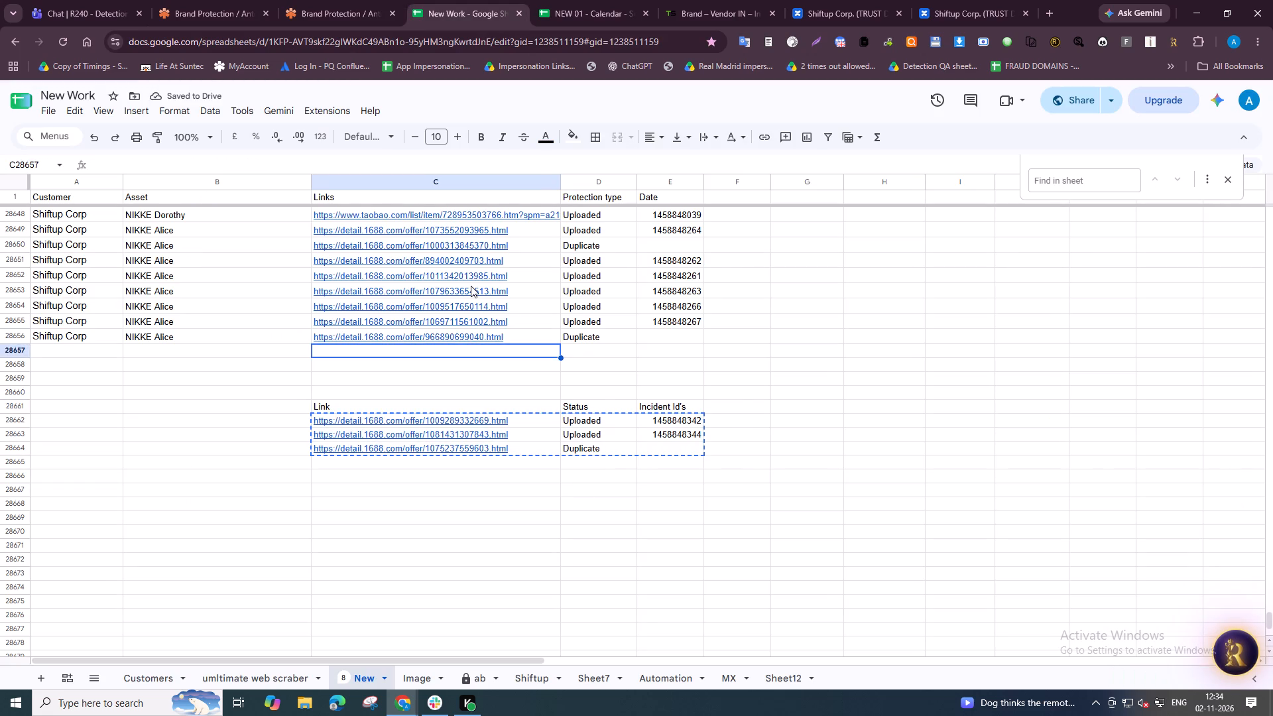
{"action": "key", "text": "ctrl+v"}
Fill customer Shiftup Corp and asset NIKKE Alice down columns A and B through row 28659.
{"action": "key", "text": "ctrl+Down"}
{"action": "key", "text": "Left"}
{"action": "key", "text": "ctrl+shift+Up"}
{"action": "key", "text": "ctrl+Left"}
{"action": "key", "text": "ctrl+d"}
{"action": "key", "text": "Right"}
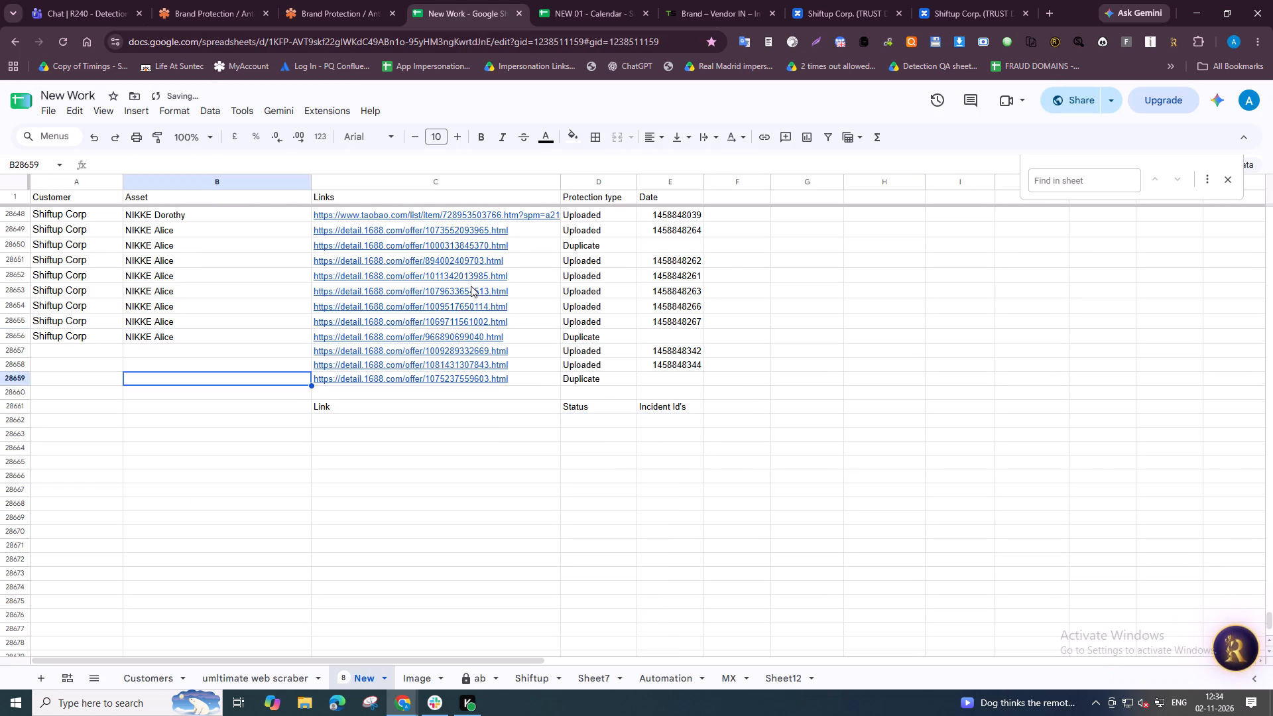
{"action": "key", "text": "ctrl+shift+Up"}
{"action": "key", "text": "ctrl+shift+Left"}
{"action": "key", "text": "ctrl+d"}
{"action": "key", "text": "Right"}
{"action": "key", "text": "Right"}
{"action": "key", "text": "Right"}
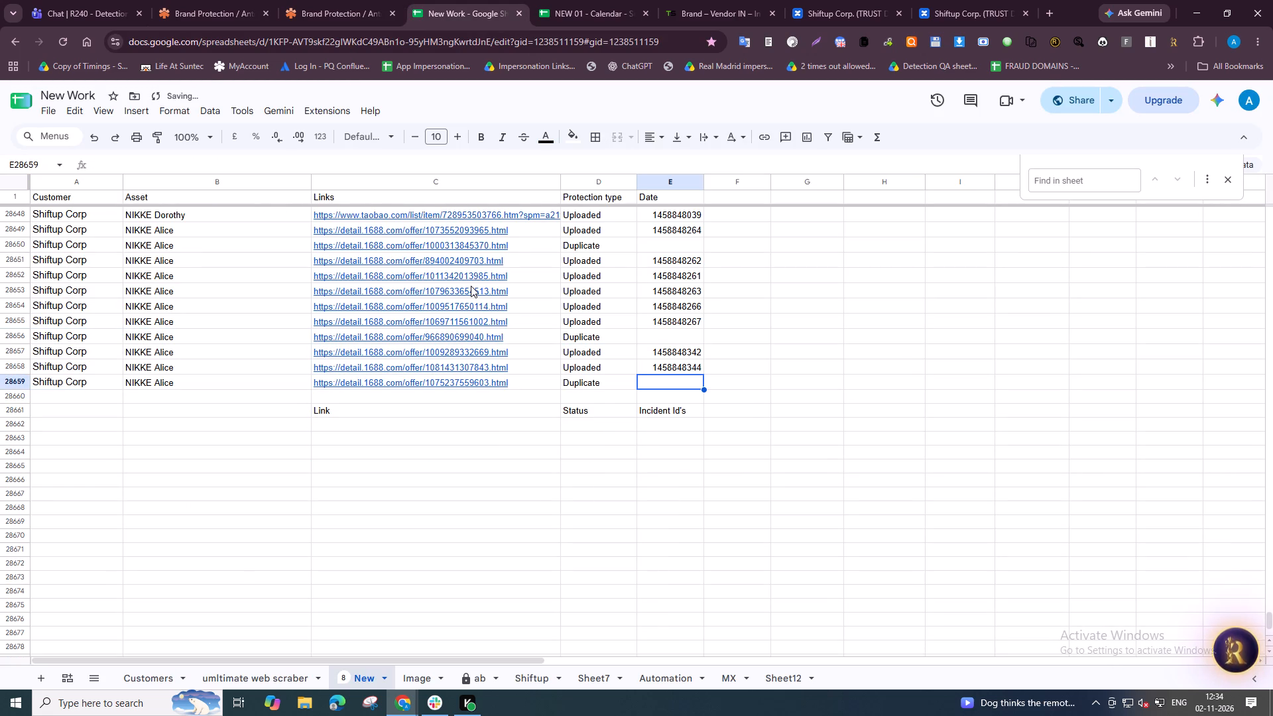
Delete the leftover Link, Status and Incident Id's headers from row 28661.
{"action": "key", "text": "ctrl+Down"}
{"action": "key", "text": "Left"}
{"action": "key", "text": "Right"}
{"action": "key", "text": "ctrl+shift+Left"}
{"action": "key", "text": "Delete"}
{"action": "key", "text": "Up"}
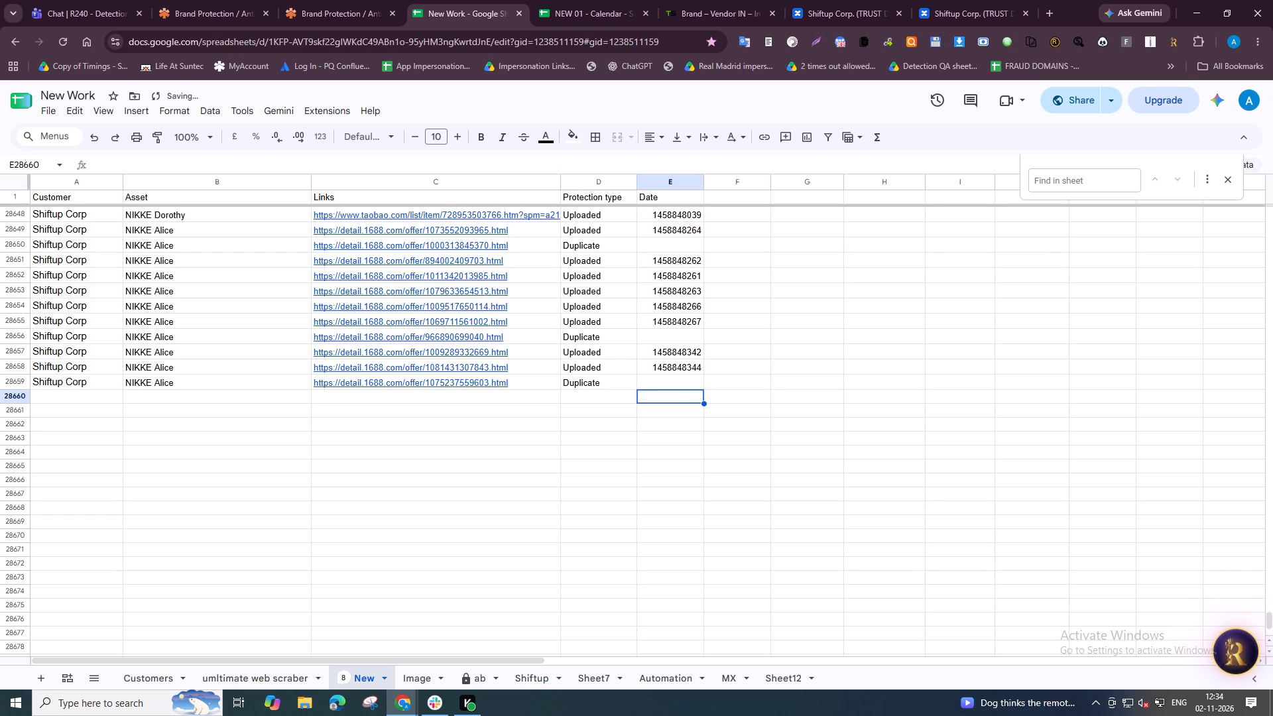
Count the NIKKE Alice incident IDs in cells E28649 to E28658.
{"action": "key", "text": "Right"}
{"action": "key", "text": "Up"}
{"action": "key", "text": "Left"}
{"action": "key", "text": "Up"}
{"action": "key", "text": "ctrl+shift+Up"}
{"action": "key", "text": "ctrl+shift+Up"}
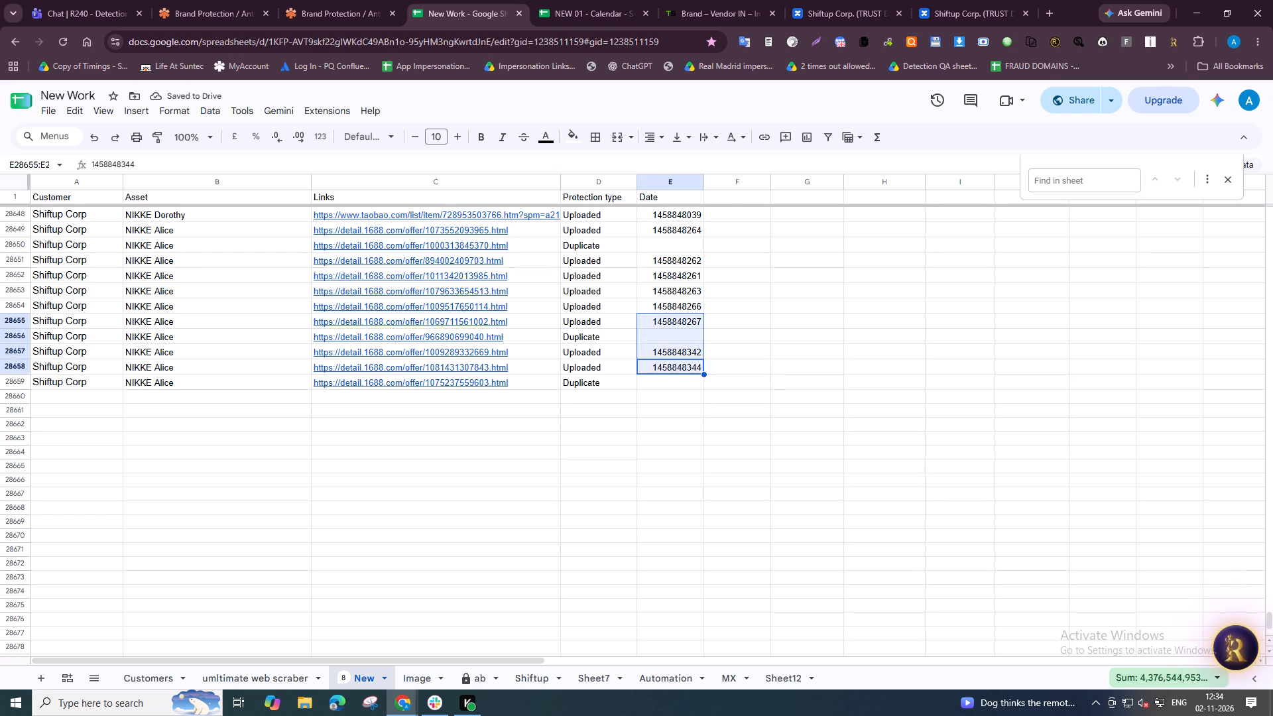
{"action": "key", "text": "ctrl+shift+Up"}
{"action": "key", "text": "shift+Up"}
{"action": "key", "text": "shift+Up"}
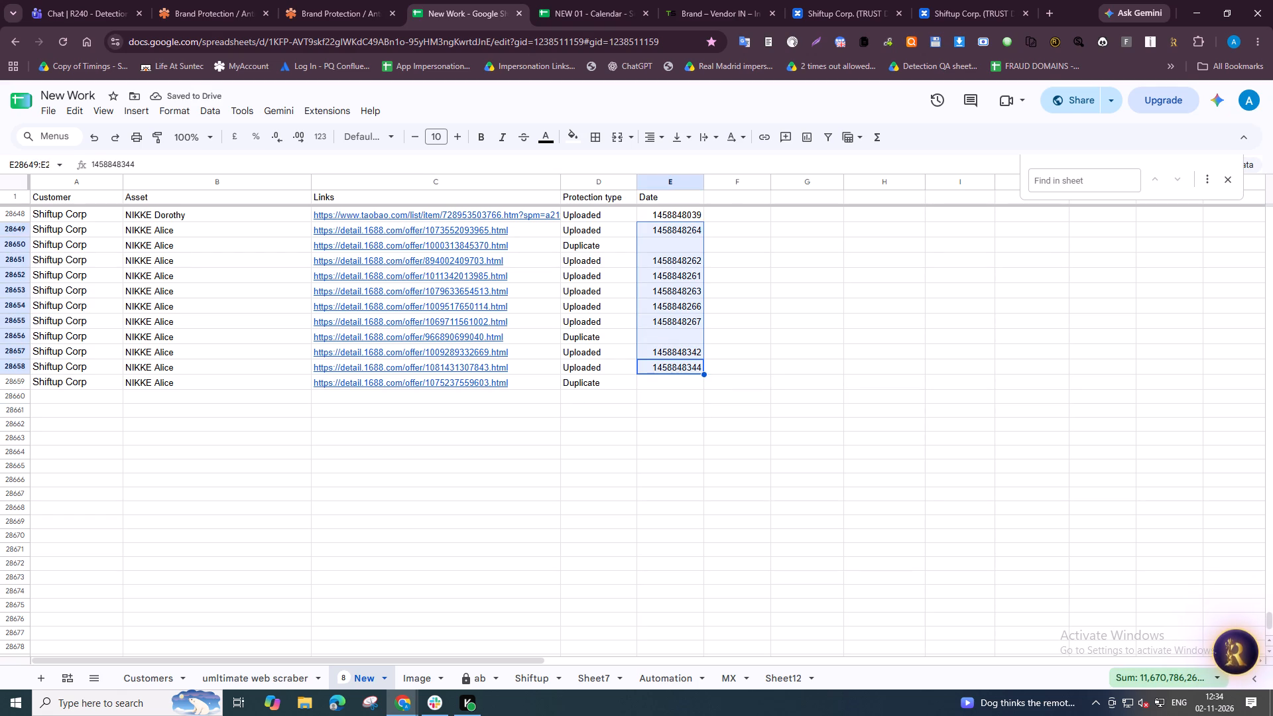
{"action": "left_click", "coordinate": [1140, 680]}
{"action": "left_click", "coordinate": [1132, 654]}
Set Shiftup Corp's daily count in cell I28334 to 68.
{"action": "left_click", "coordinate": [922, 467]}
{"action": "key", "text": "ctrl+Up"}
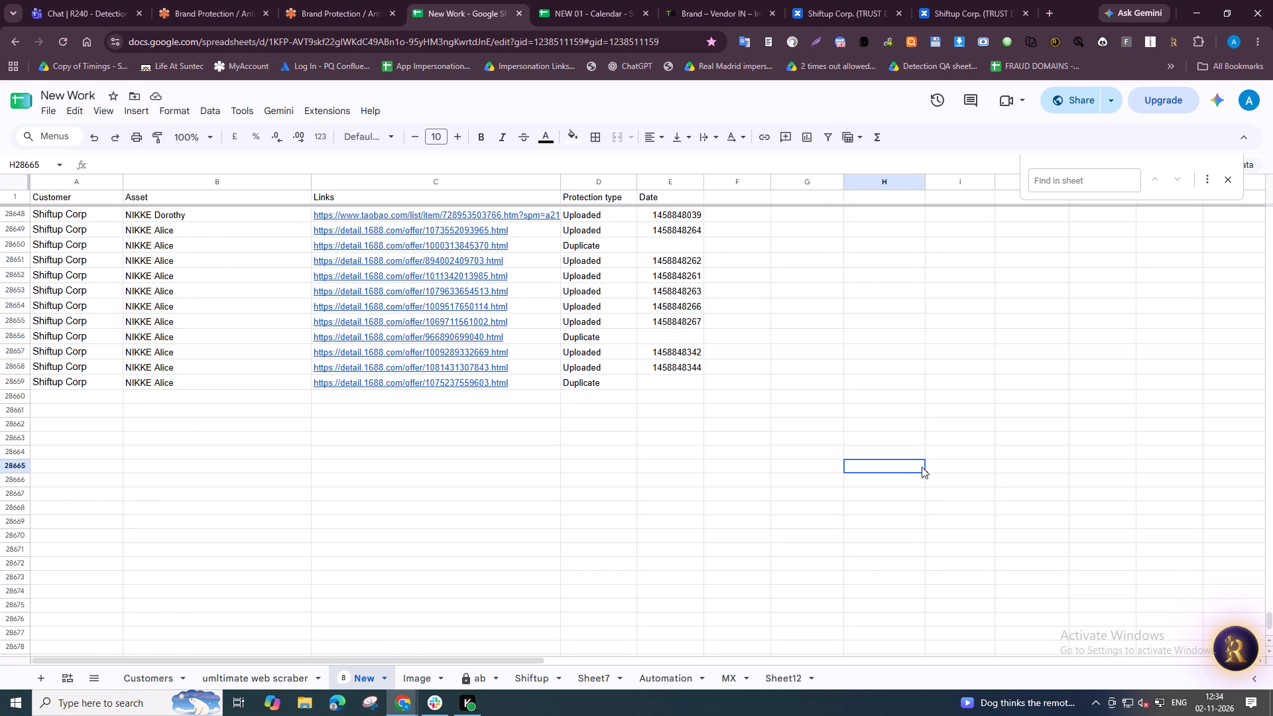
{"action": "key", "text": "ctrl+Up"}
{"action": "key", "text": "Right"}
{"action": "key", "text": "Down"}
{"action": "key", "text": "Up"}
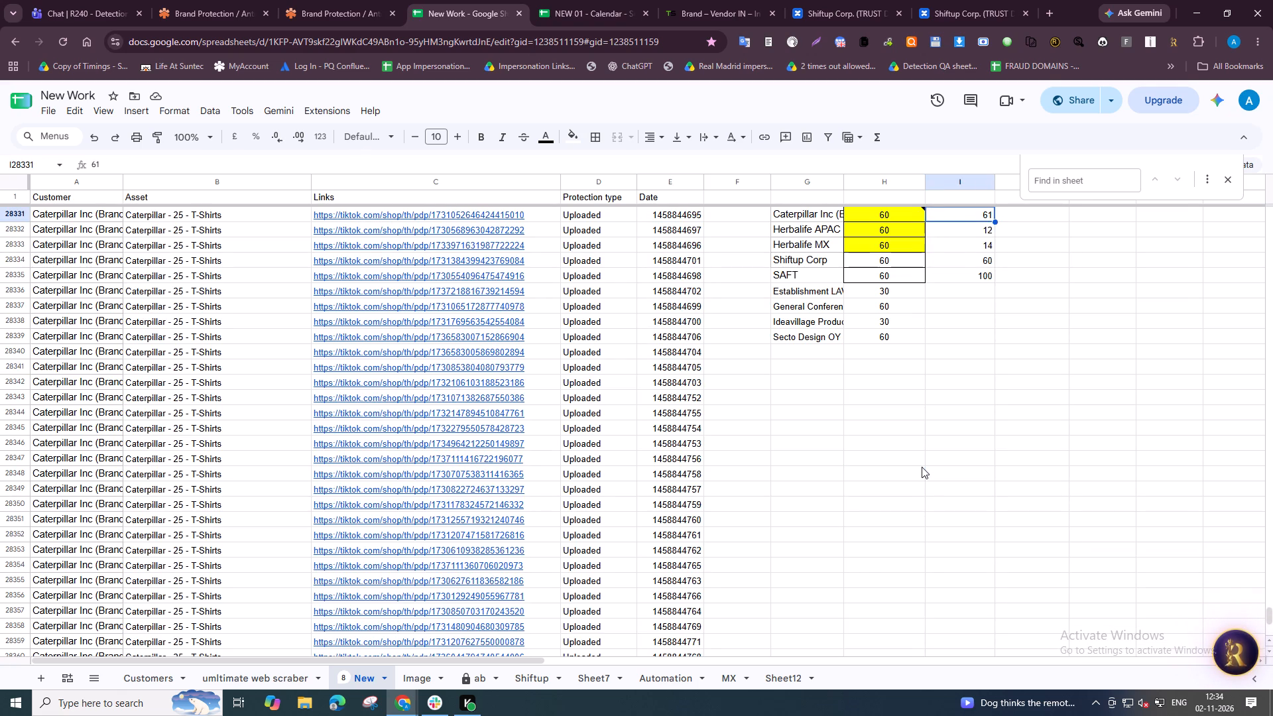
{"action": "key", "text": "Up"}
{"action": "key", "text": "Down"}
{"action": "key", "text": "Down"}
{"action": "key", "text": "Down"}
{"action": "key", "text": "Down"}
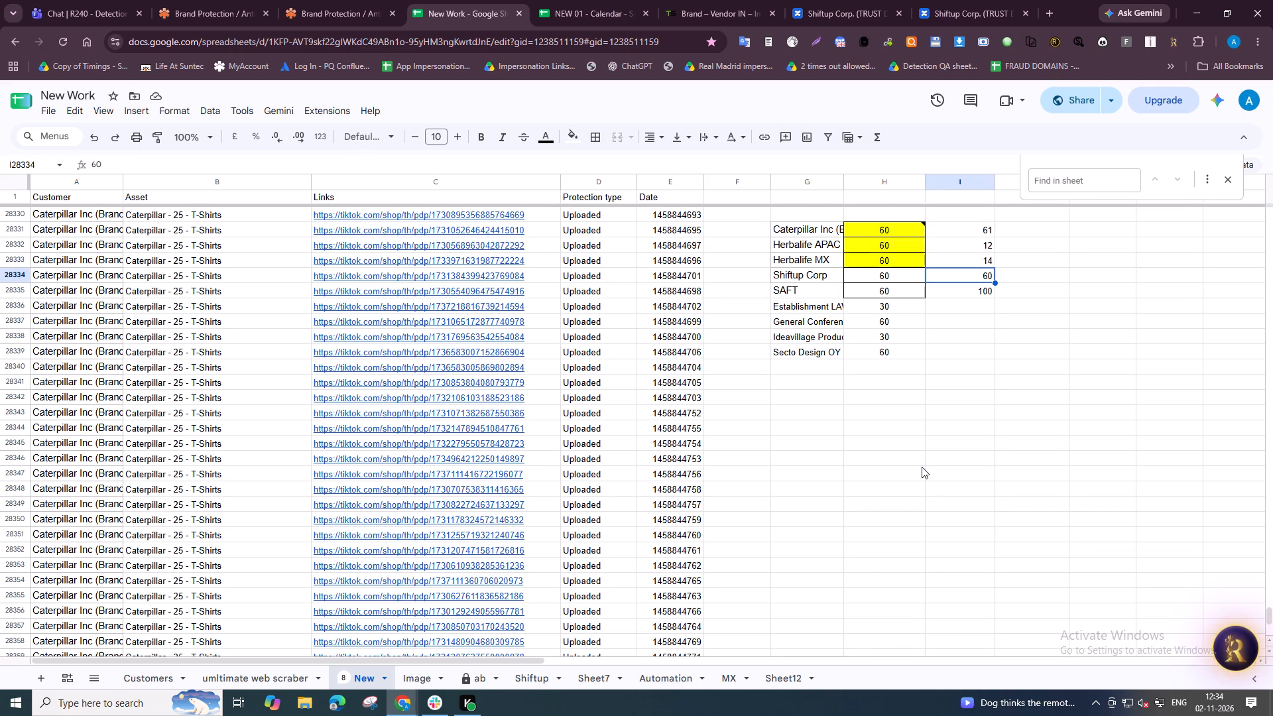
{"action": "type", "text": "68"}
{"action": "key", "text": "Up"}
Sum the daily counts in cells I28331 to I28335, from Caterpillar Inc to SAFT.
{"action": "key", "text": "Up"}
{"action": "key", "text": "Up"}
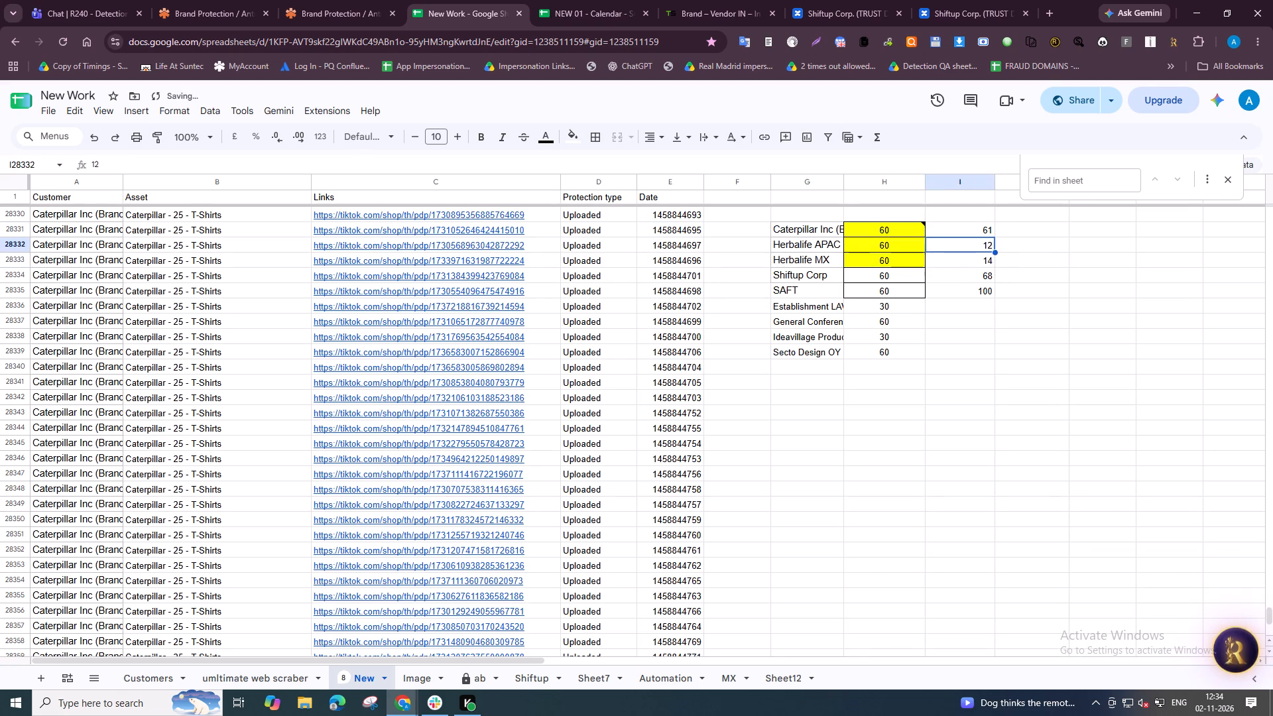
{"action": "key", "text": "ctrl+shift+Down"}
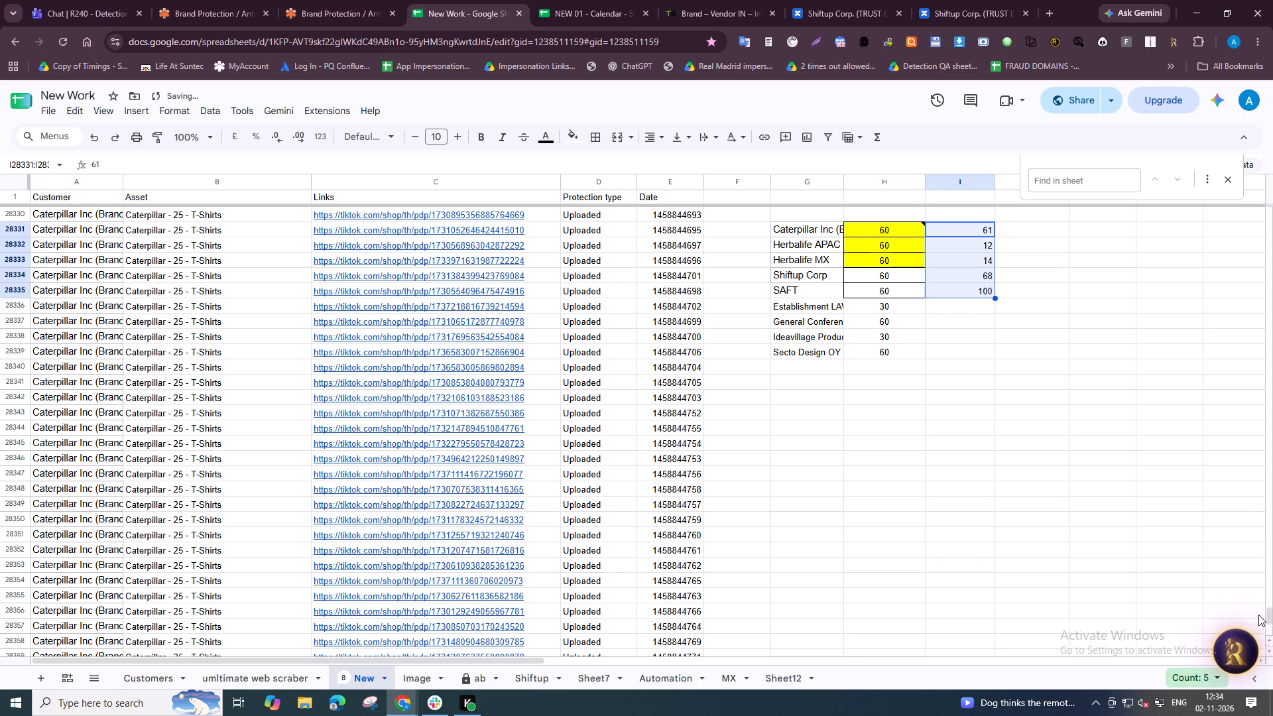
{"action": "left_click", "coordinate": [1198, 672]}
{"action": "left_click", "coordinate": [1196, 563]}
{"action": "left_click", "coordinate": [972, 571]}
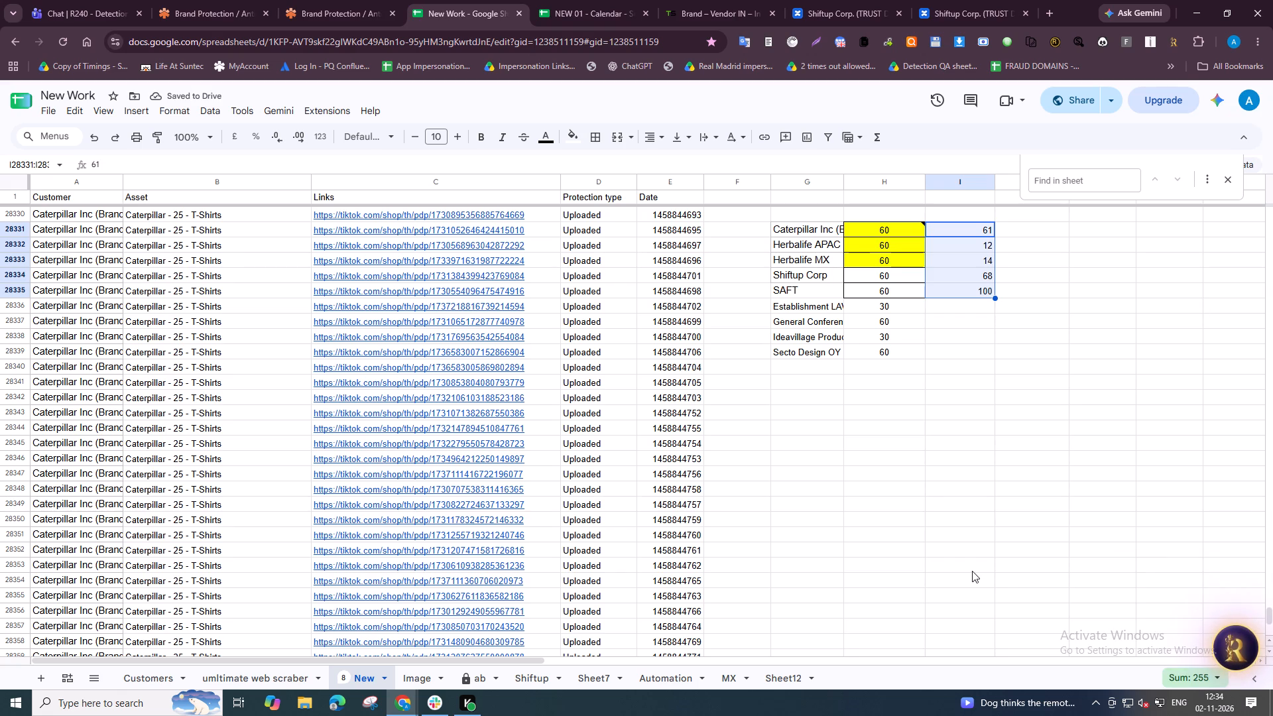
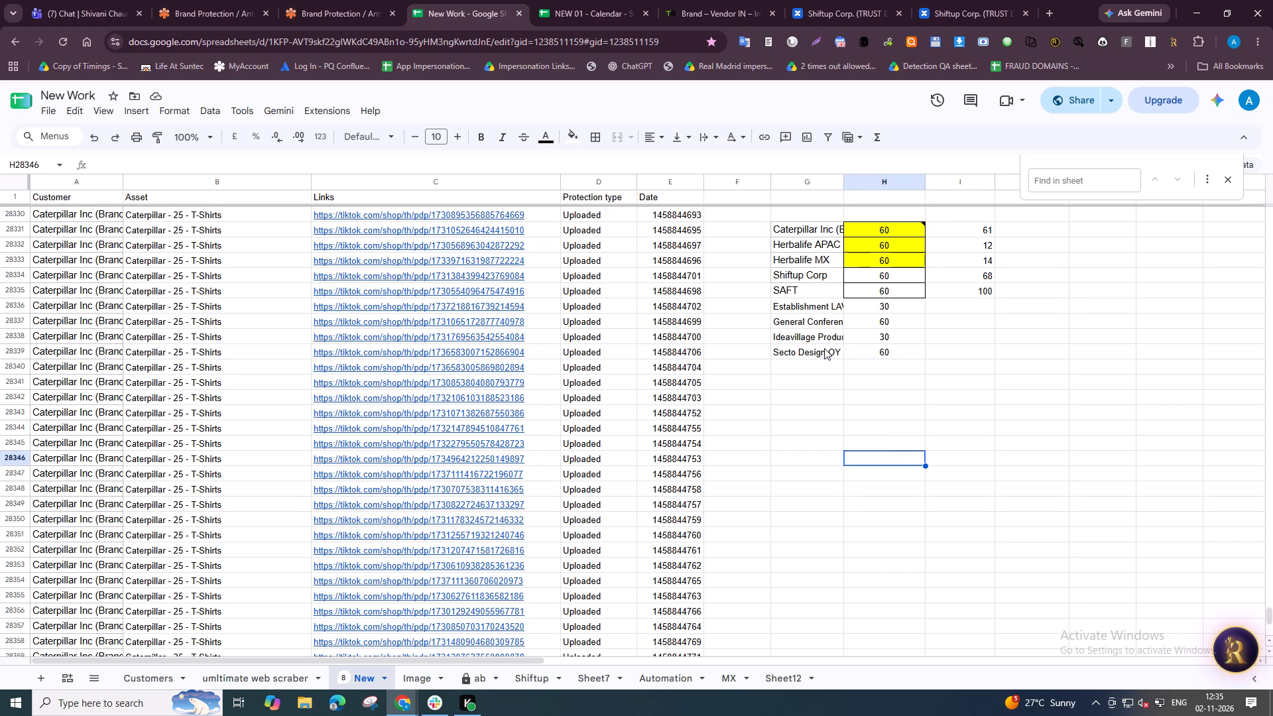
In the Tuinet Brand tracker, mark Shiftup Corp's 1688 and taobao sites as S for day 2 of noviembre.
{"action": "key", "text": "ctrl+c"}
{"action": "left_click", "coordinate": [715, 0]}
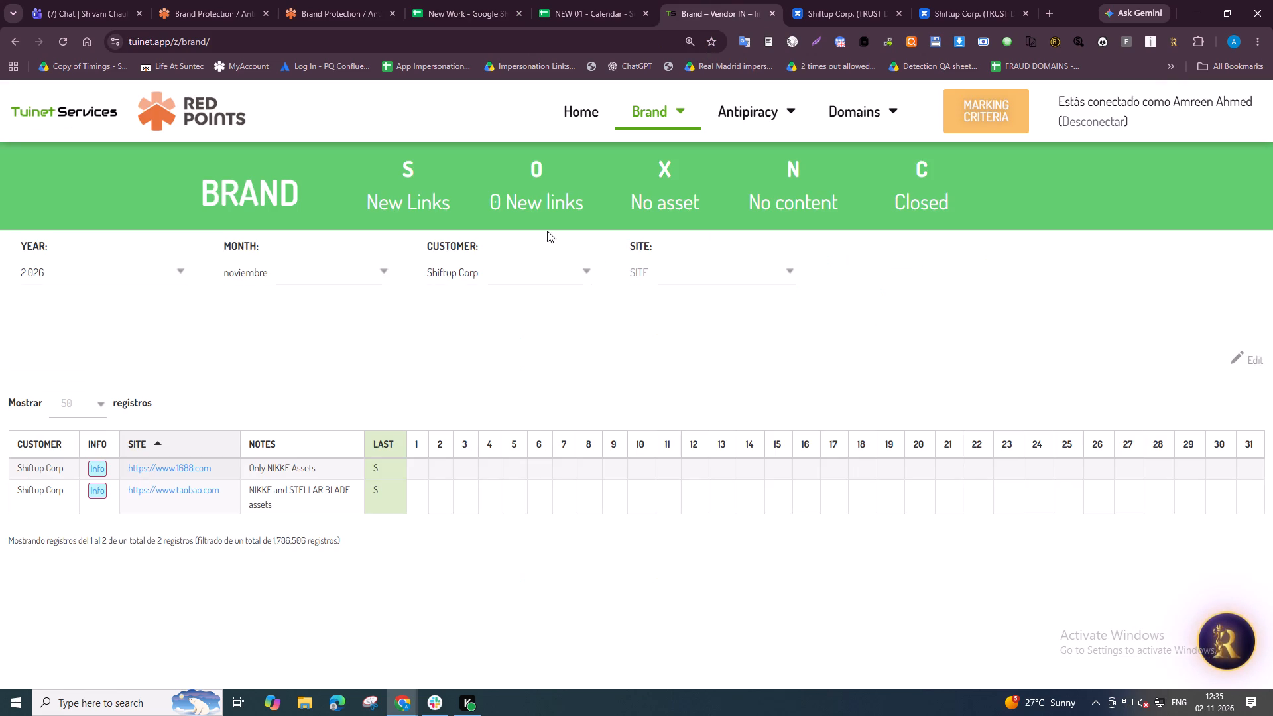
{"action": "double_click", "coordinate": [444, 471]}
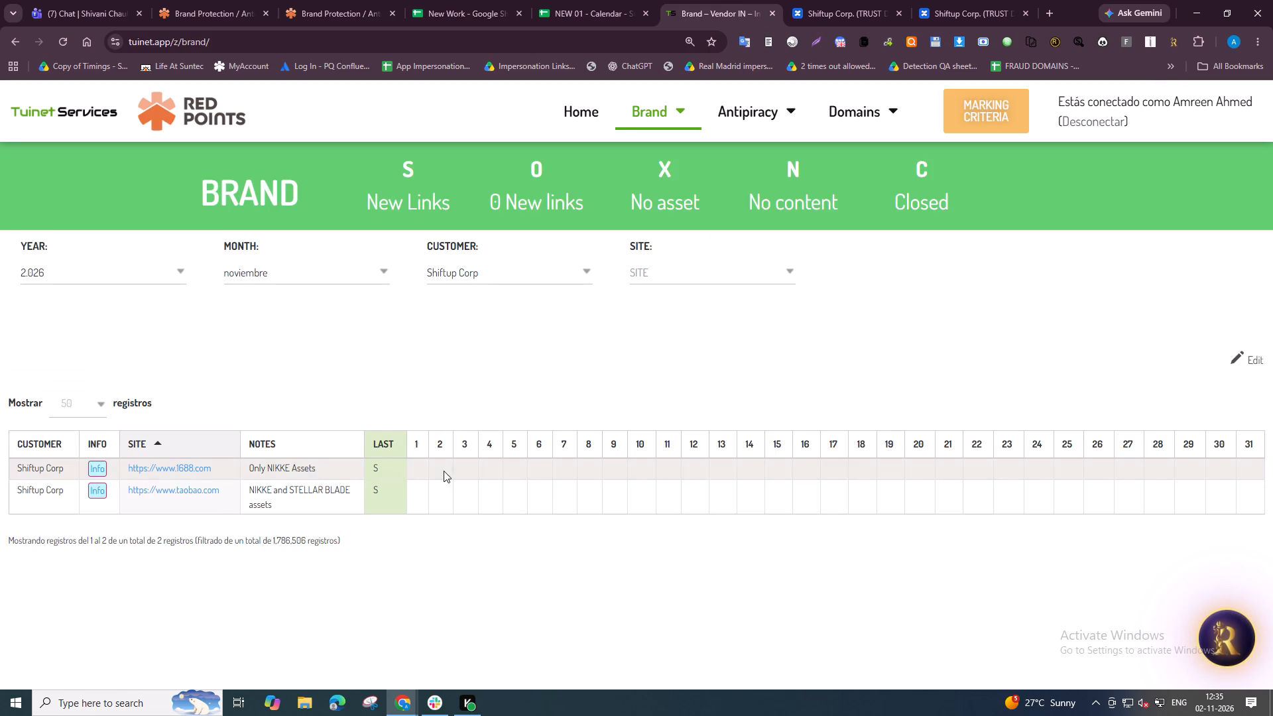
{"action": "left_click", "coordinate": [448, 518]}
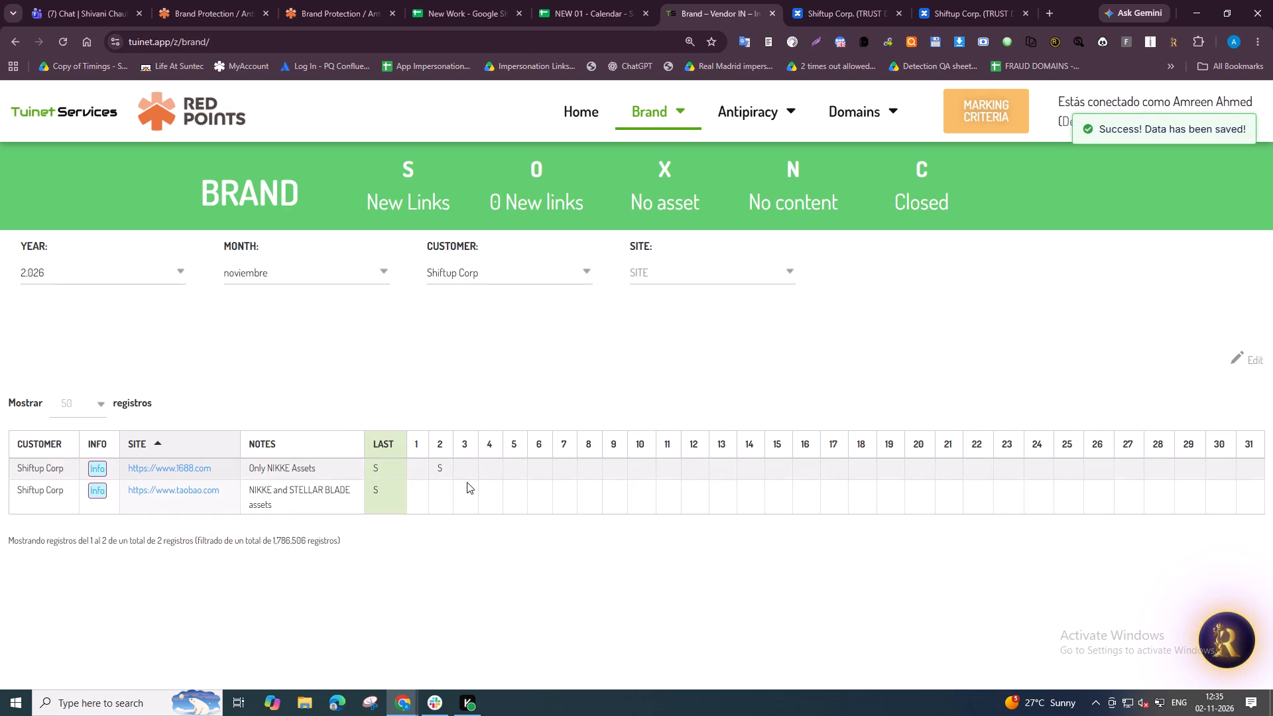
{"action": "double_click", "coordinate": [445, 507]}
{"action": "left_click", "coordinate": [450, 359]}
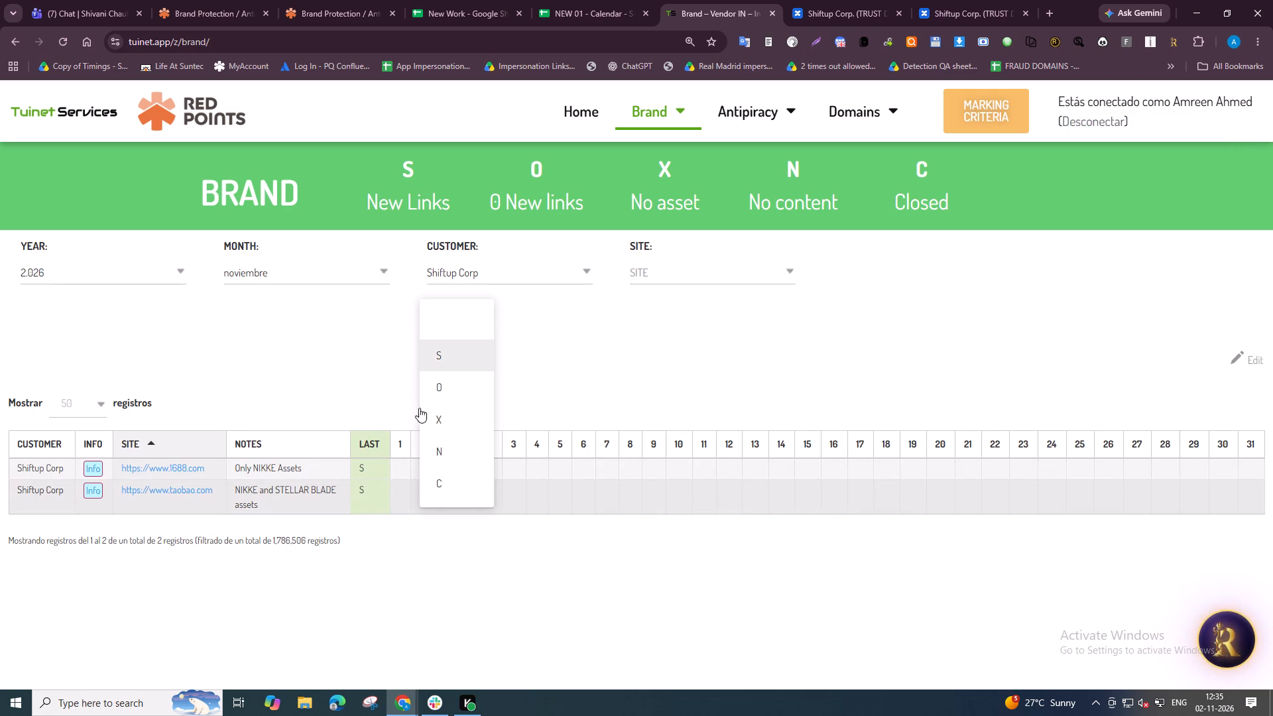
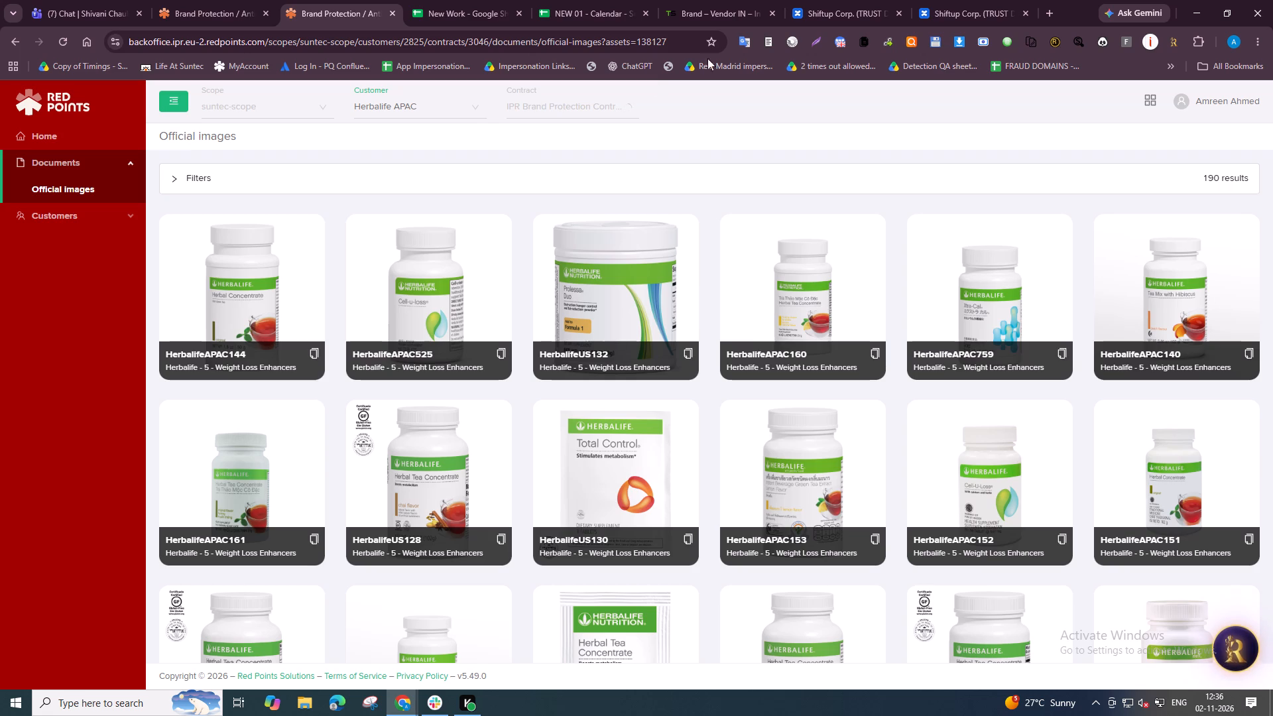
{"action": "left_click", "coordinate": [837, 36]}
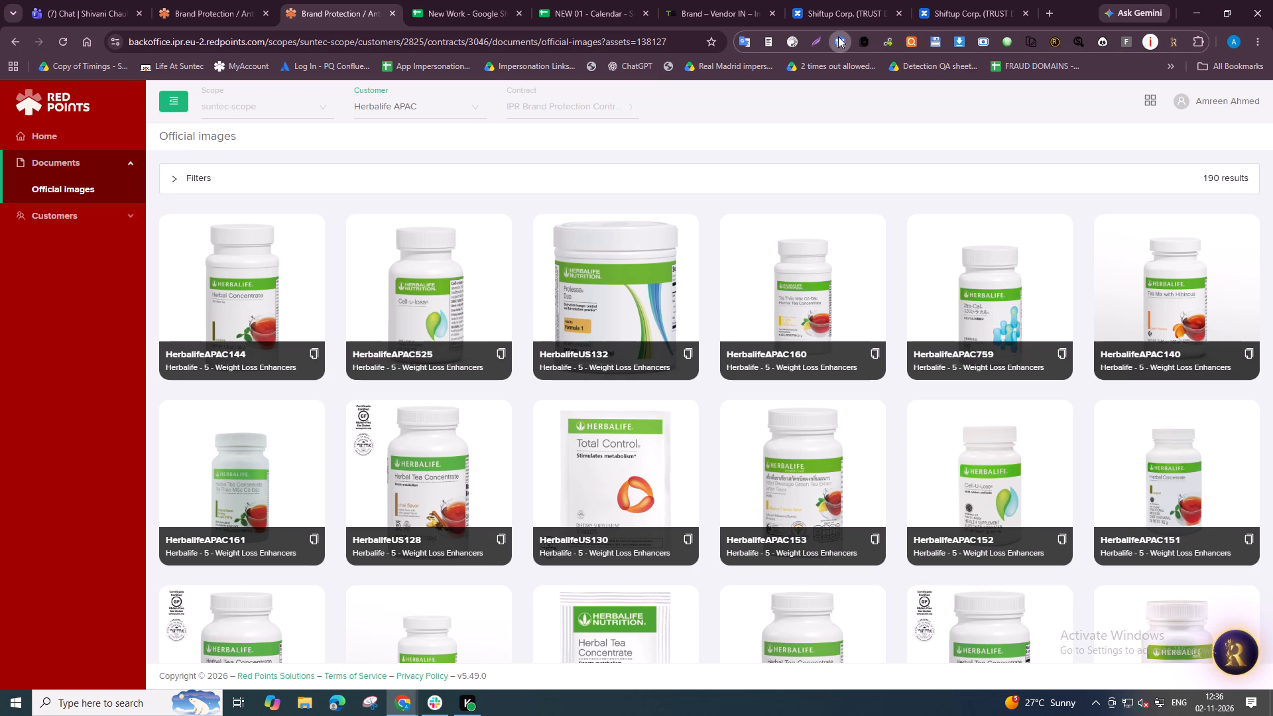
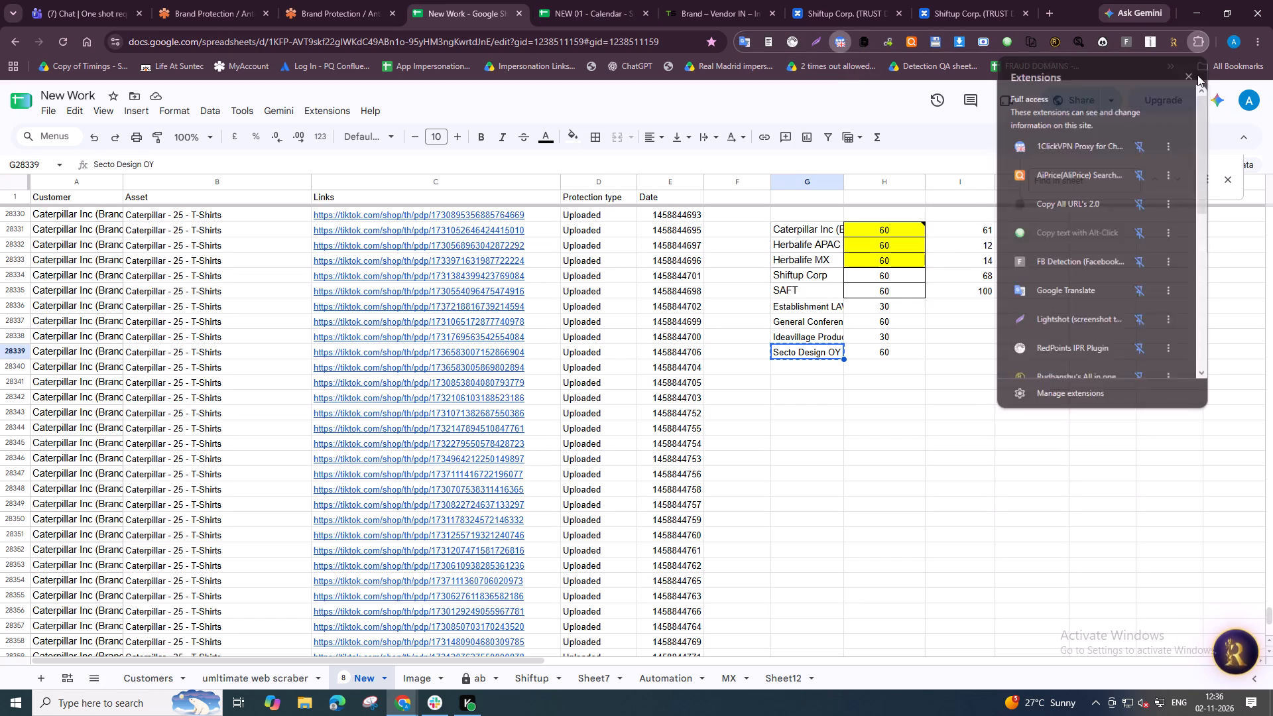
Enable the 1ClickVPN Proxy for Chrome extension in the extension manager, and close the manager.
{"action": "left_click", "coordinate": [1089, 393]}
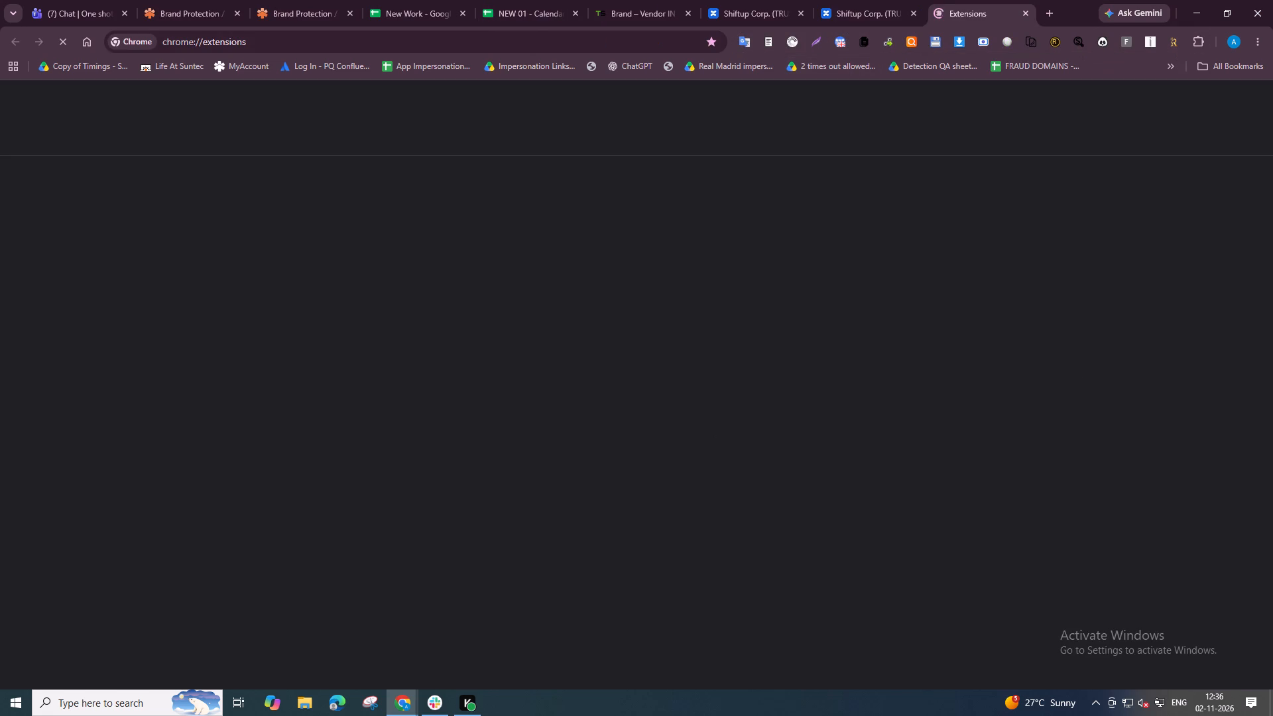
{"action": "left_click", "coordinate": [1056, 485]}
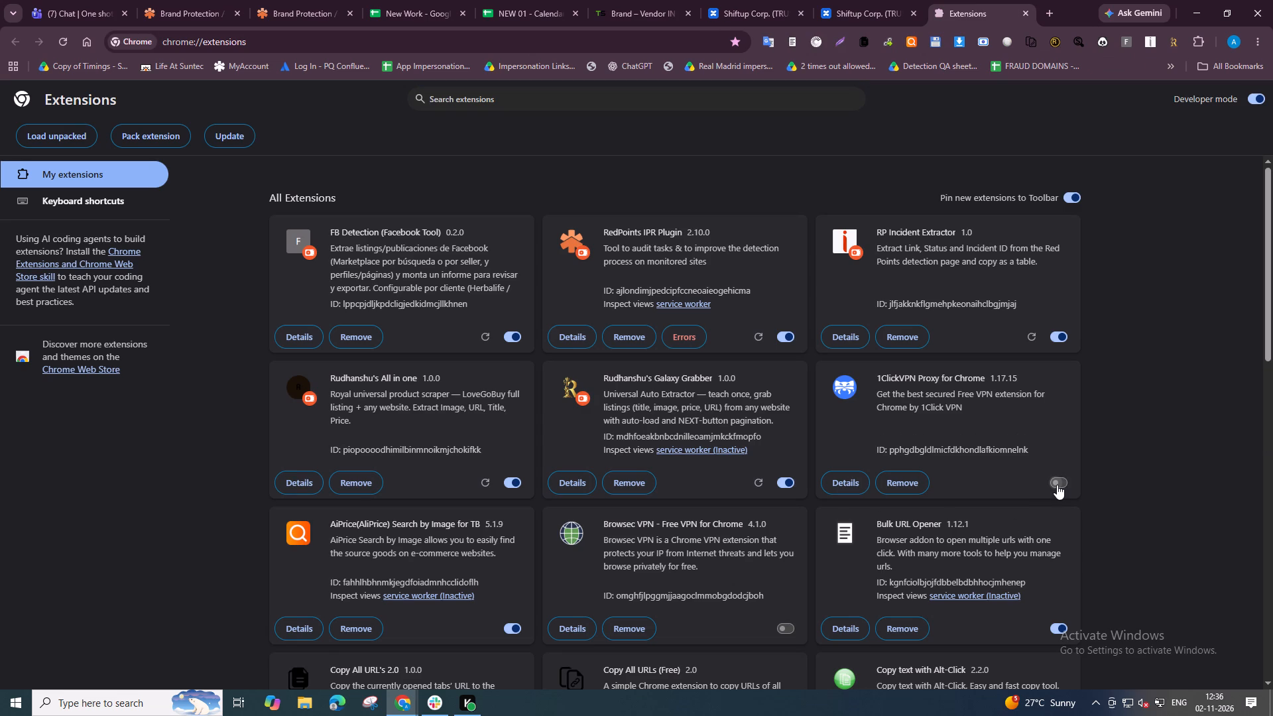
{"action": "left_click", "coordinate": [1057, 485]}
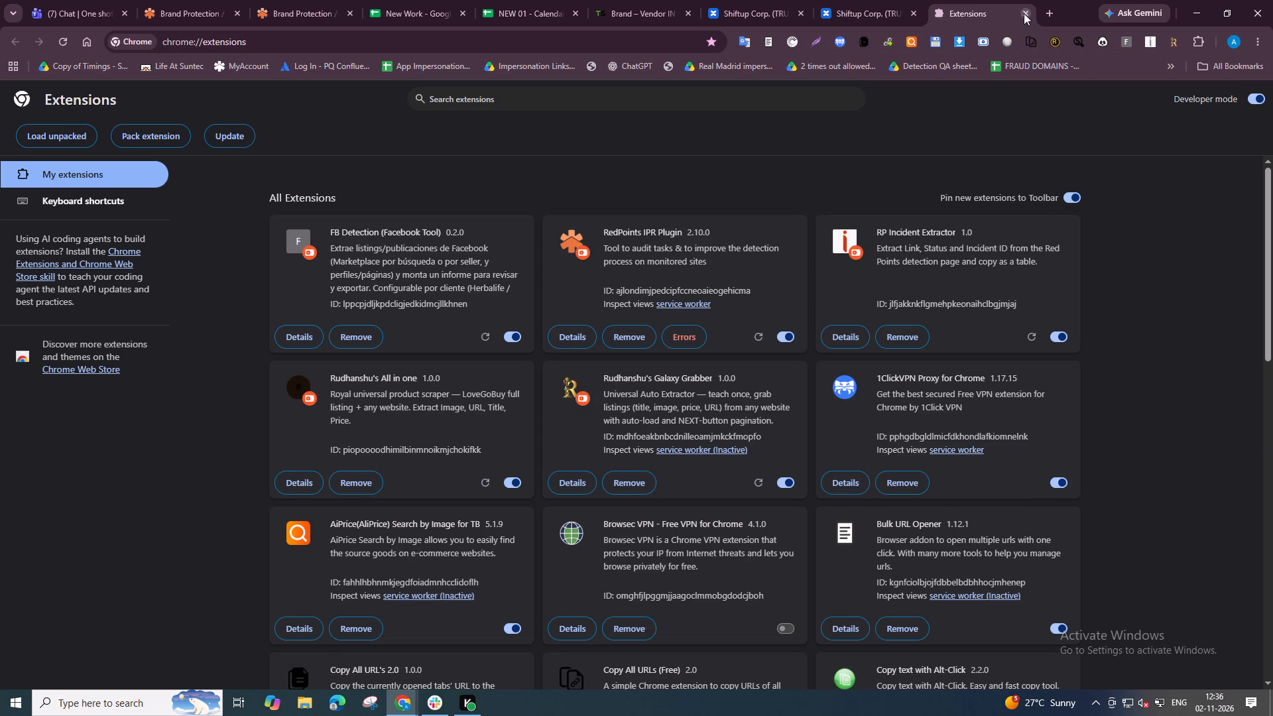
{"action": "left_click", "coordinate": [1024, 13]}
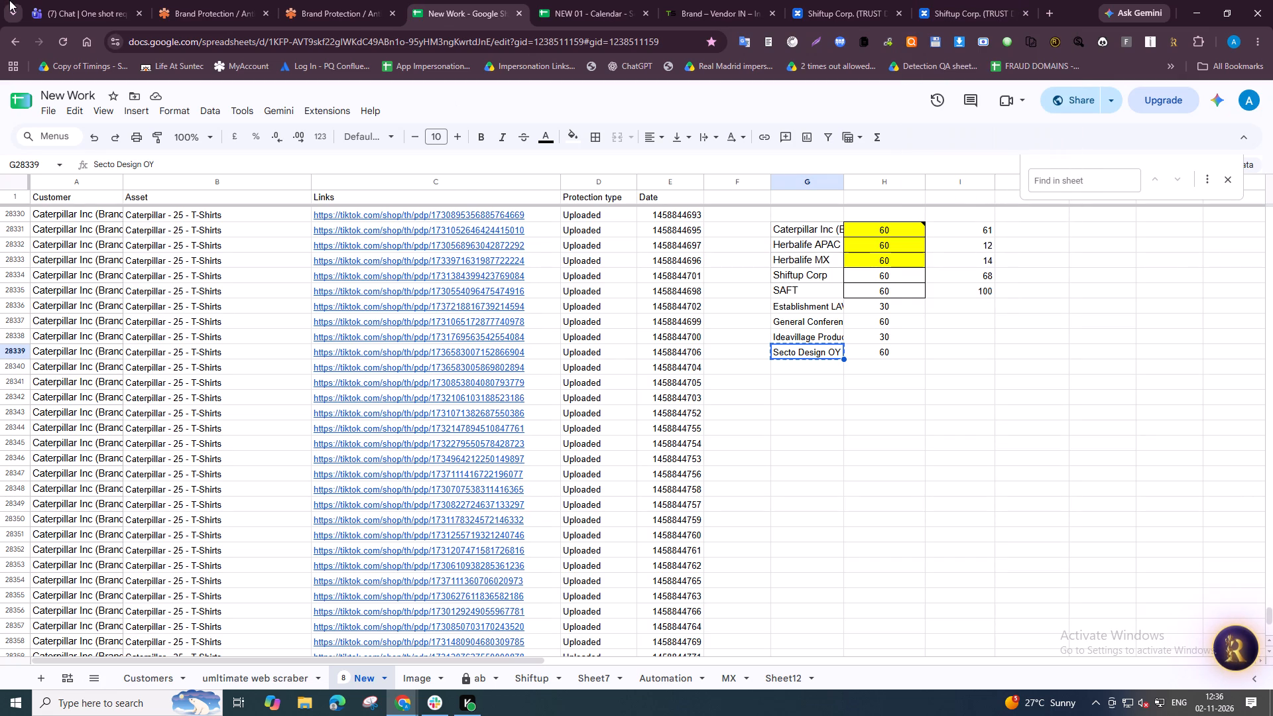
Filter the Brand tracker's customer to Secto Design, searching with "sec".
{"action": "left_click", "coordinate": [748, 0]}
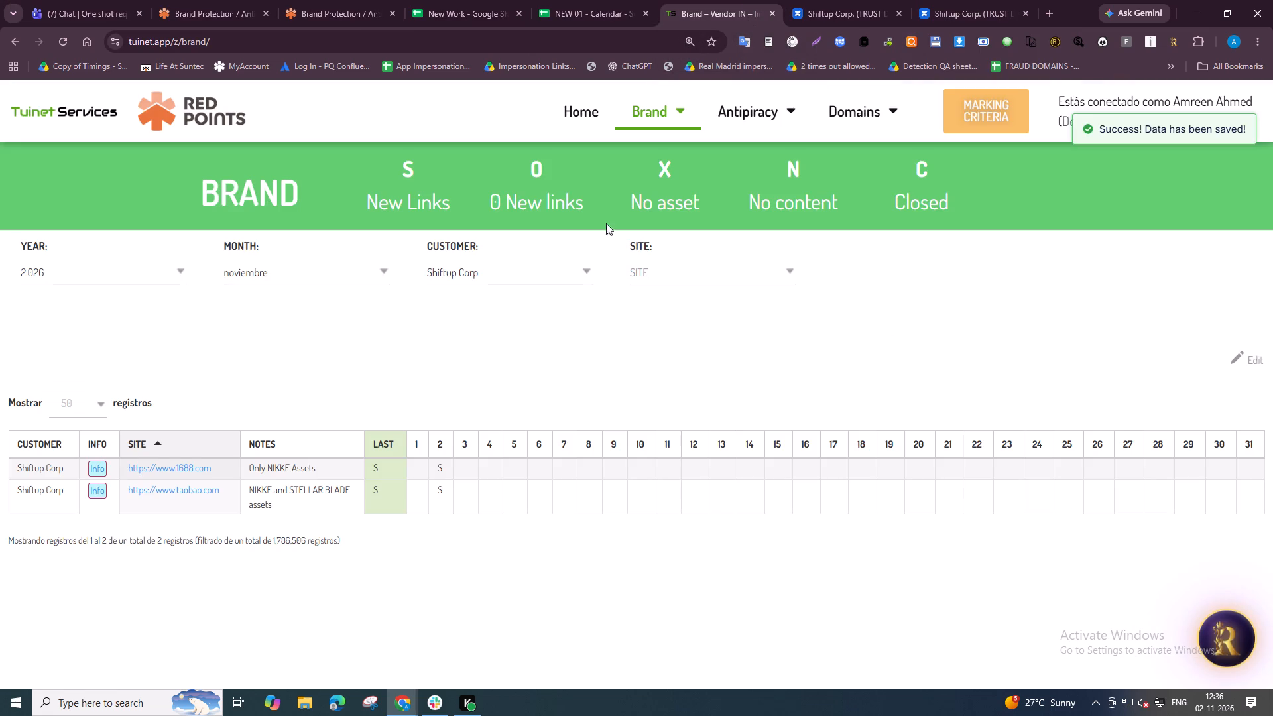
{"action": "left_click", "coordinate": [540, 280]}
{"action": "type", "text": "se"}
{"action": "key", "text": "c"}
{"action": "left_click", "coordinate": [536, 334]}
Search Confluence for "secto" to find the Secto Design guideline pages.
{"action": "left_click", "coordinate": [802, 0]}
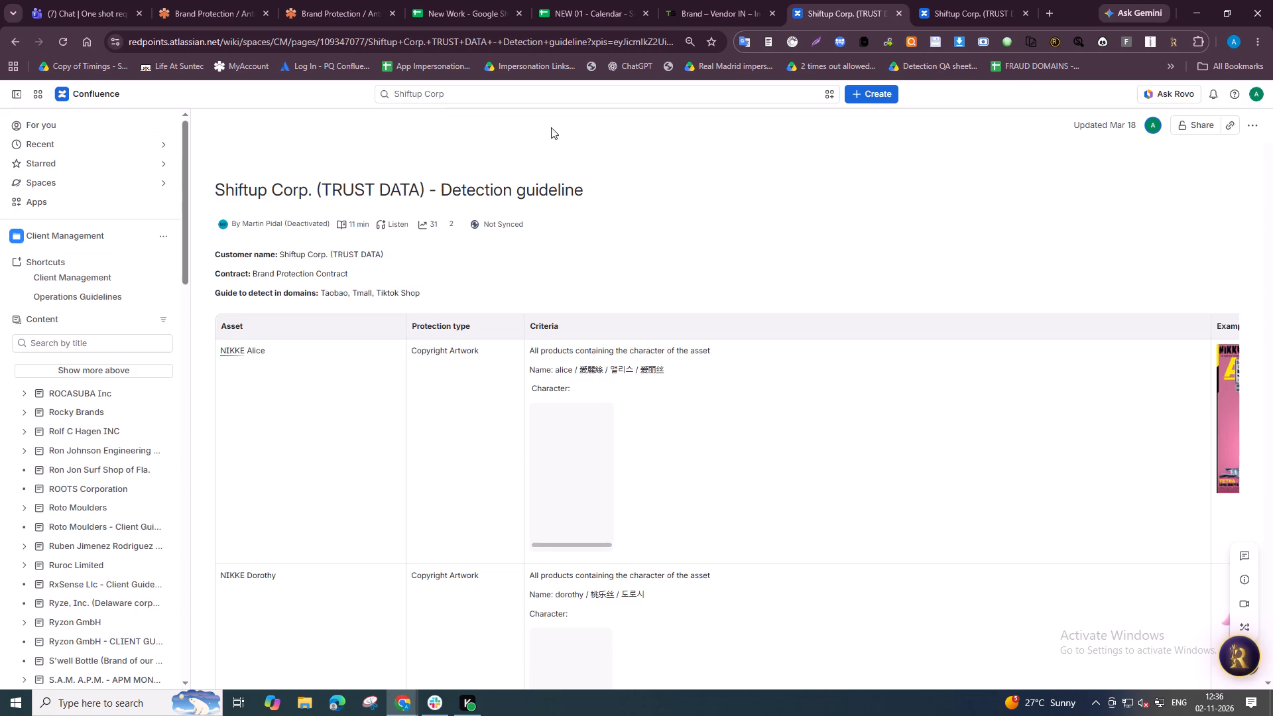
{"action": "left_click", "coordinate": [516, 93]}
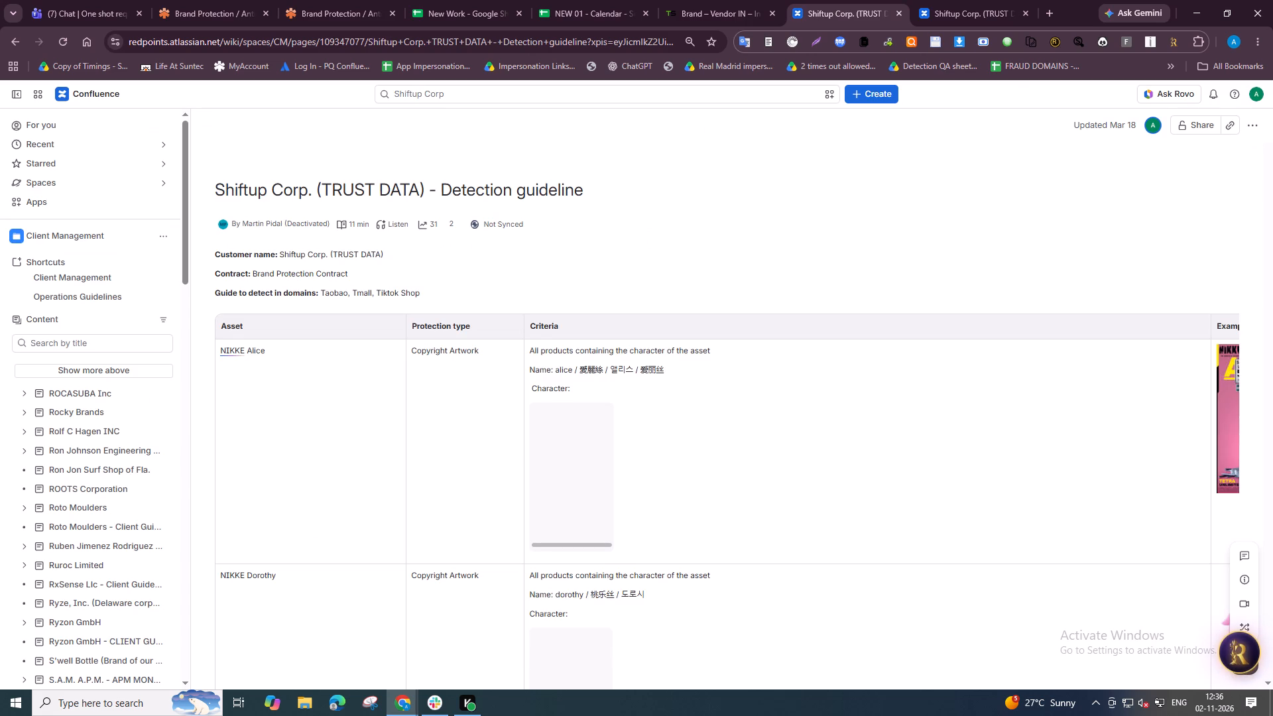
{"action": "triple_click", "coordinate": [516, 93]}
{"action": "type", "text": "sect"}
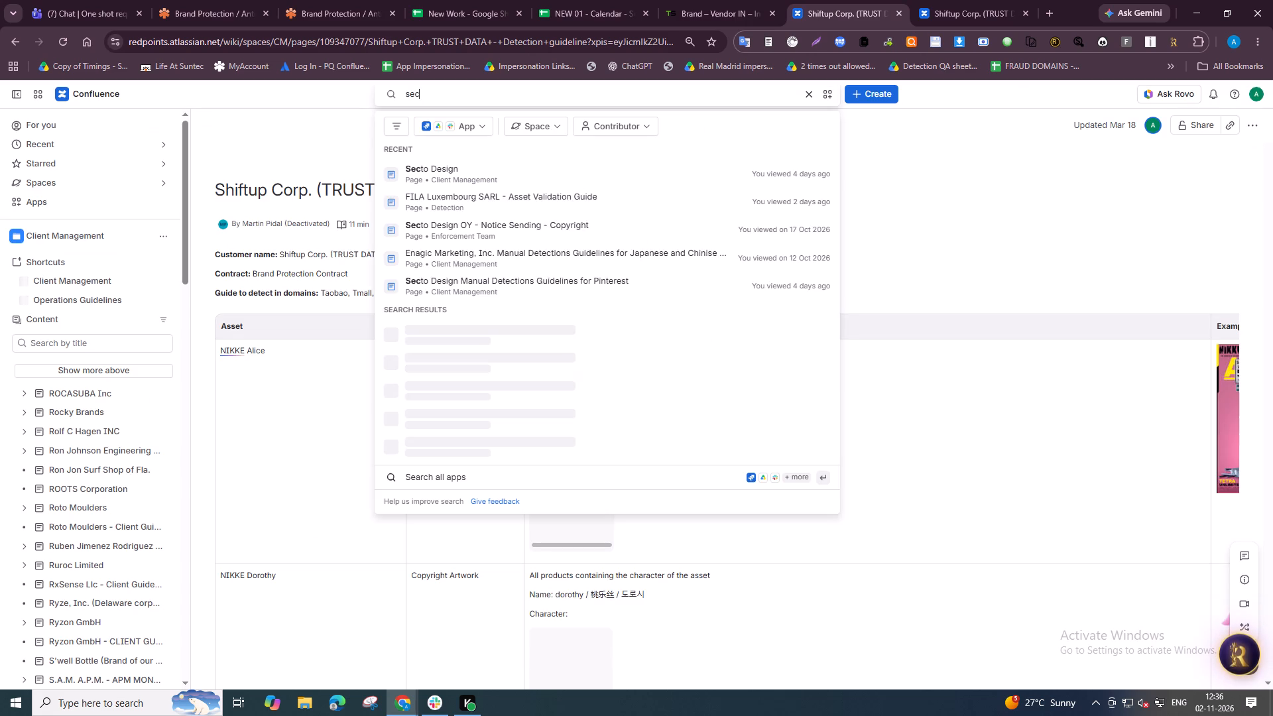
{"action": "key", "text": "o"}
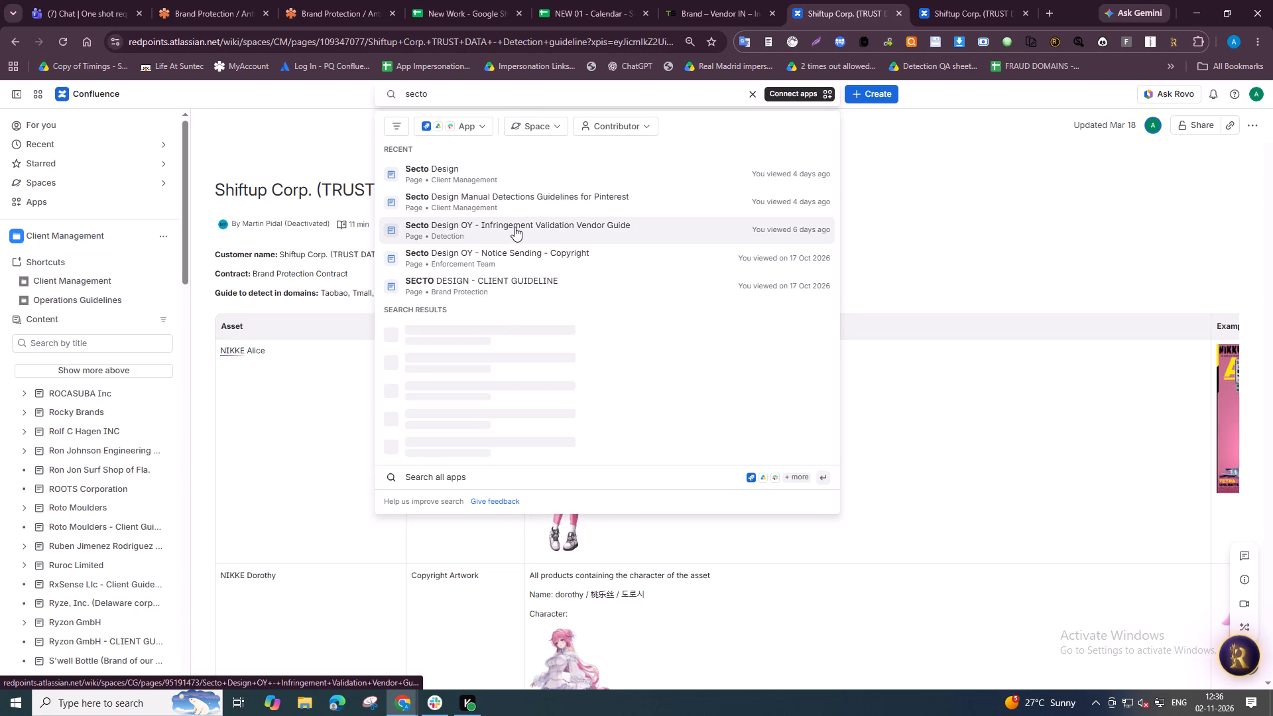